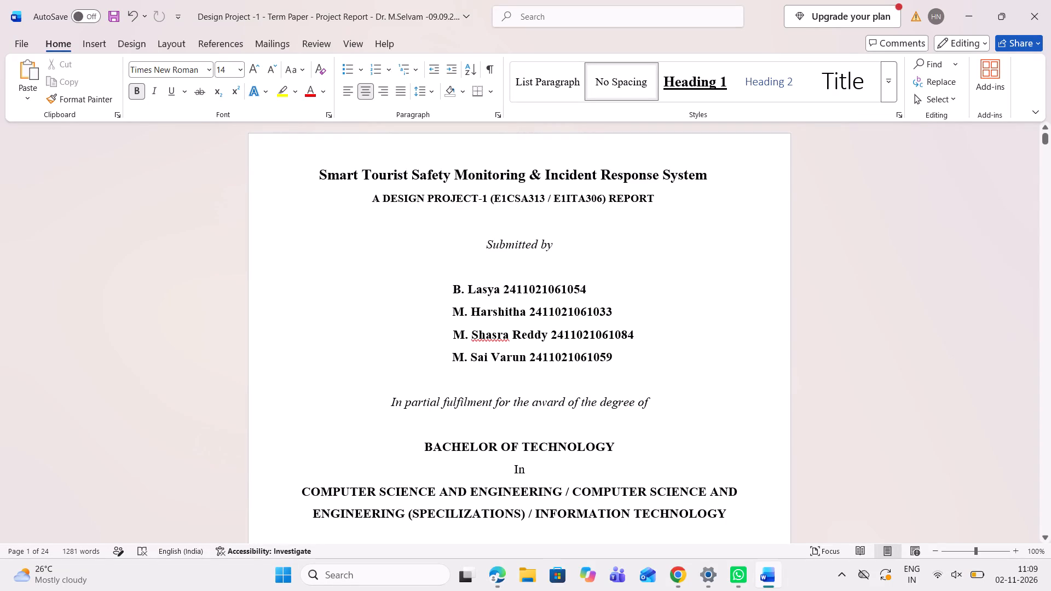
Insert a hyphen between the name and the registration number on each of the four student lines under "Submitted by".
{"action": "left_click", "coordinate": [503, 288]}
{"action": "key", "text": "shift+underscore"}
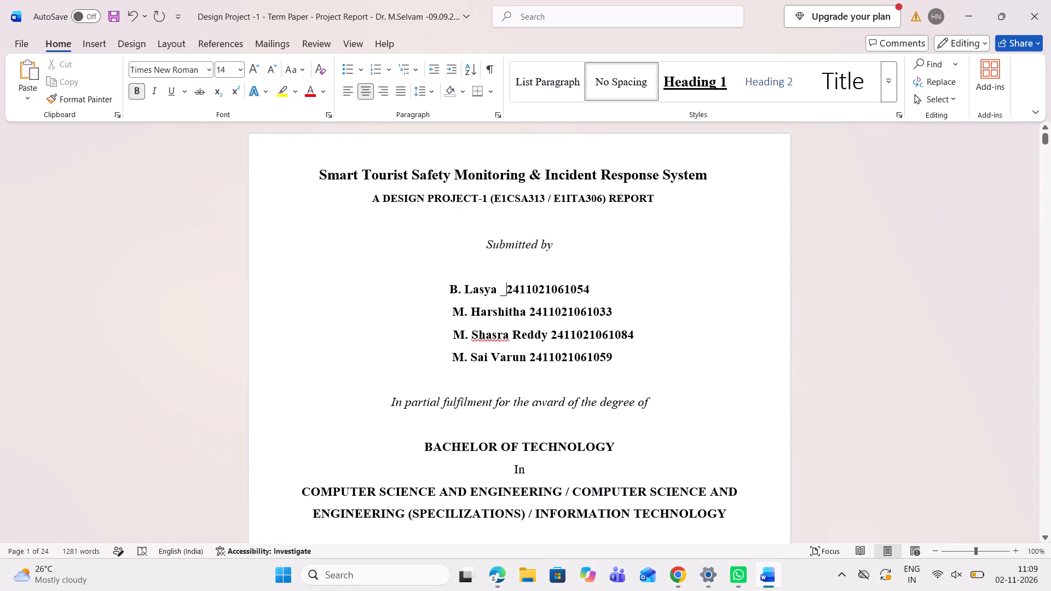
{"action": "key", "text": "BackSpace"}
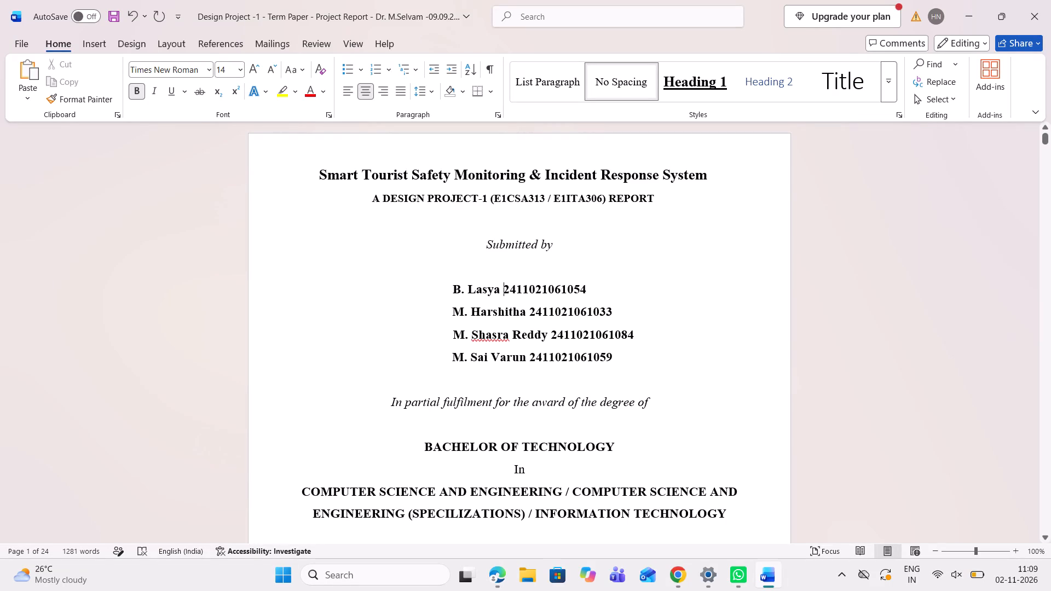
{"action": "key", "text": "minus"}
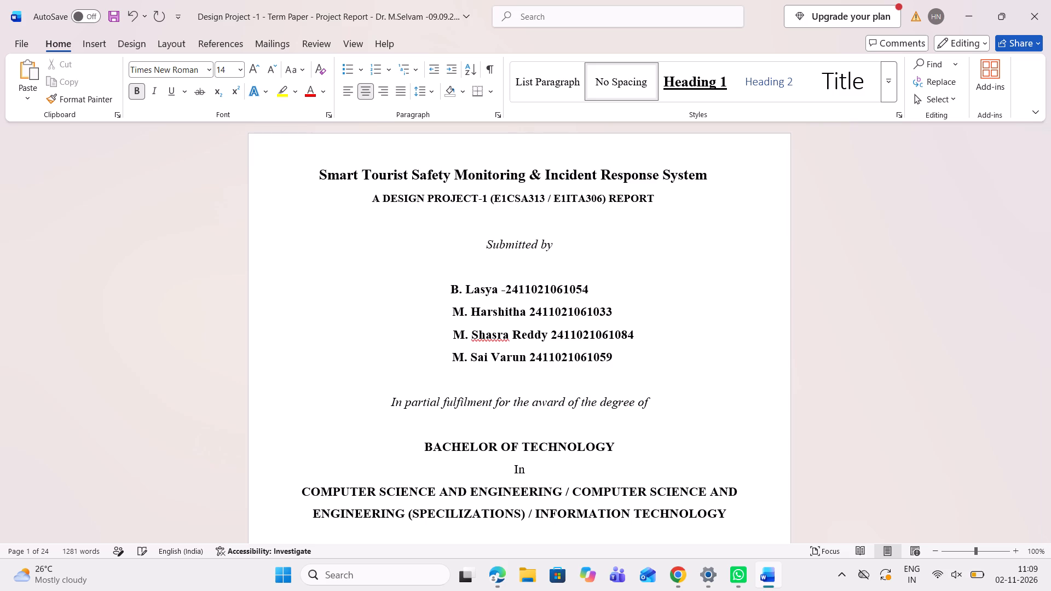
{"action": "left_click", "coordinate": [527, 314]}
{"action": "key", "text": "minus"}
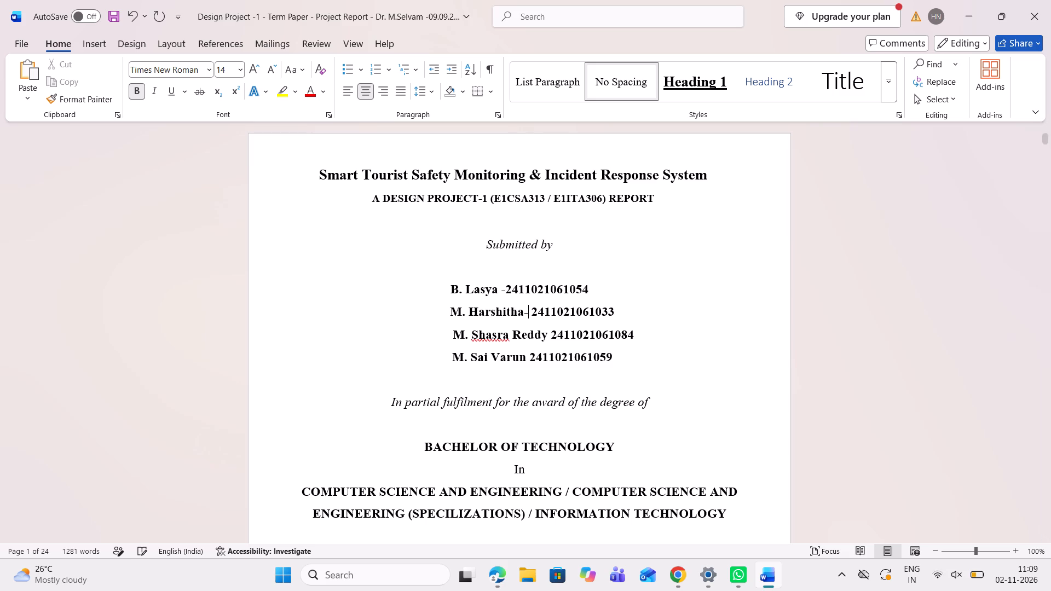
{"action": "left_click", "coordinate": [548, 333]}
{"action": "key", "text": "minus"}
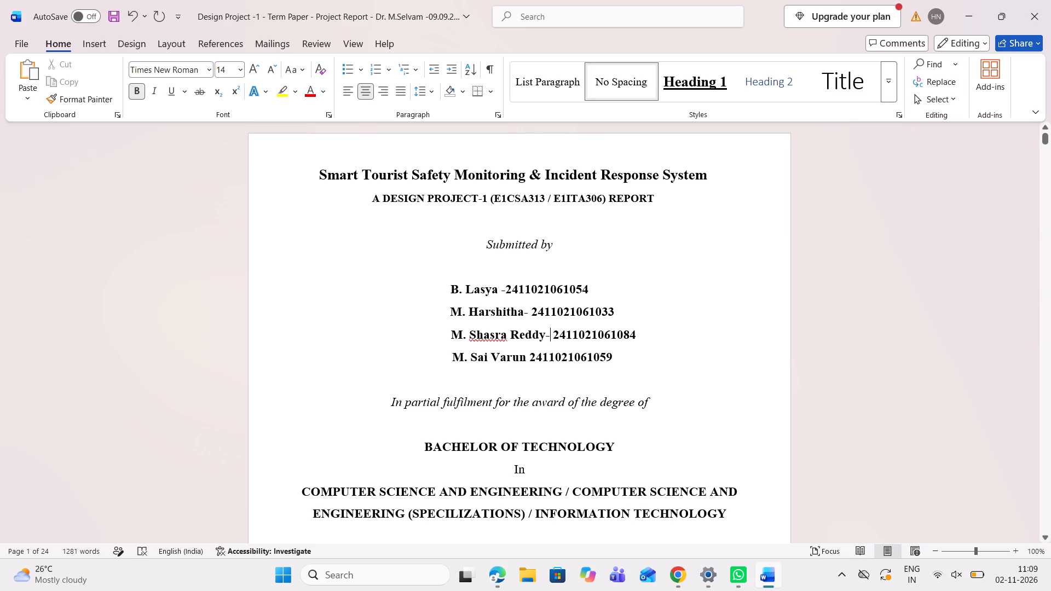
{"action": "left_click", "coordinate": [527, 356]}
{"action": "key", "text": "minus"}
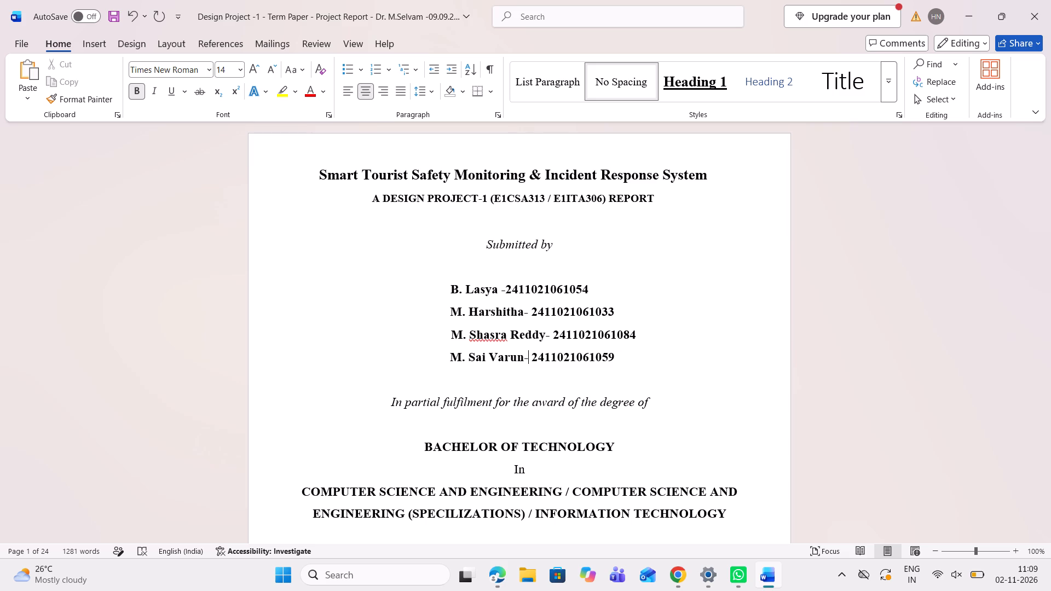
Correct the third student's first name by adding the missing "a" after the initial "S".
{"action": "left_click", "coordinate": [476, 336]}
{"action": "key", "text": "a"}
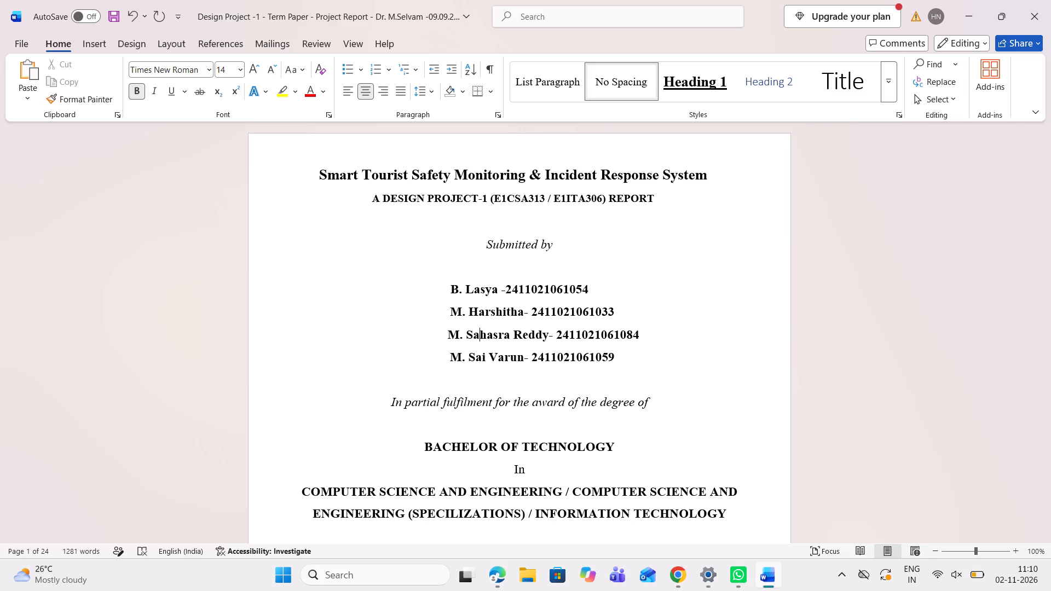
{"action": "left_click", "coordinate": [621, 356]}
Centre the block of four student lines and apply 1.5 line spacing to it.
{"action": "left_click_drag", "start_coordinate": [448, 286], "coordinate": [608, 354]}
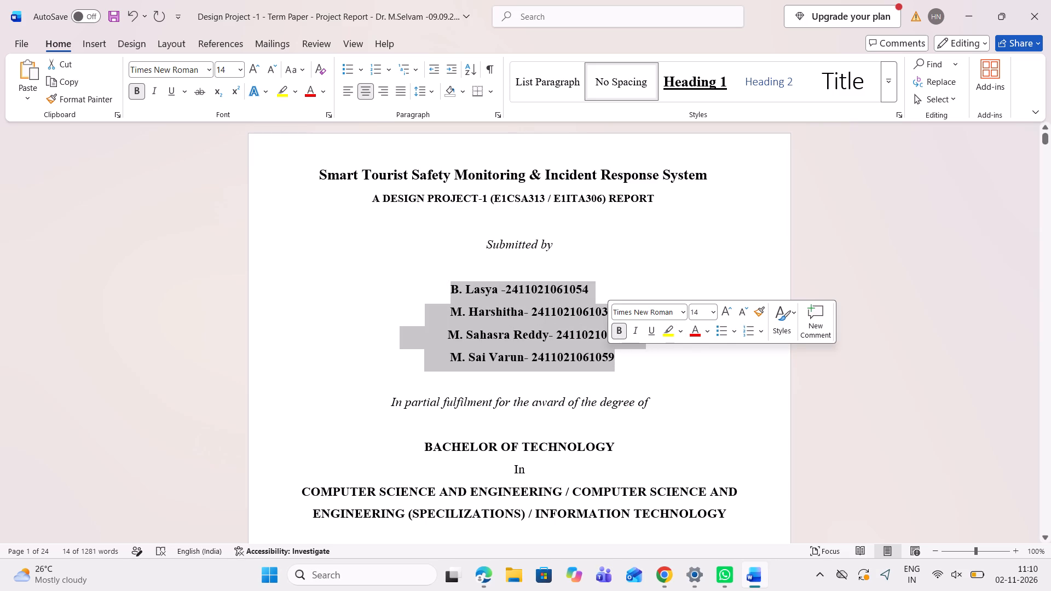
{"action": "left_click", "coordinate": [400, 95]}
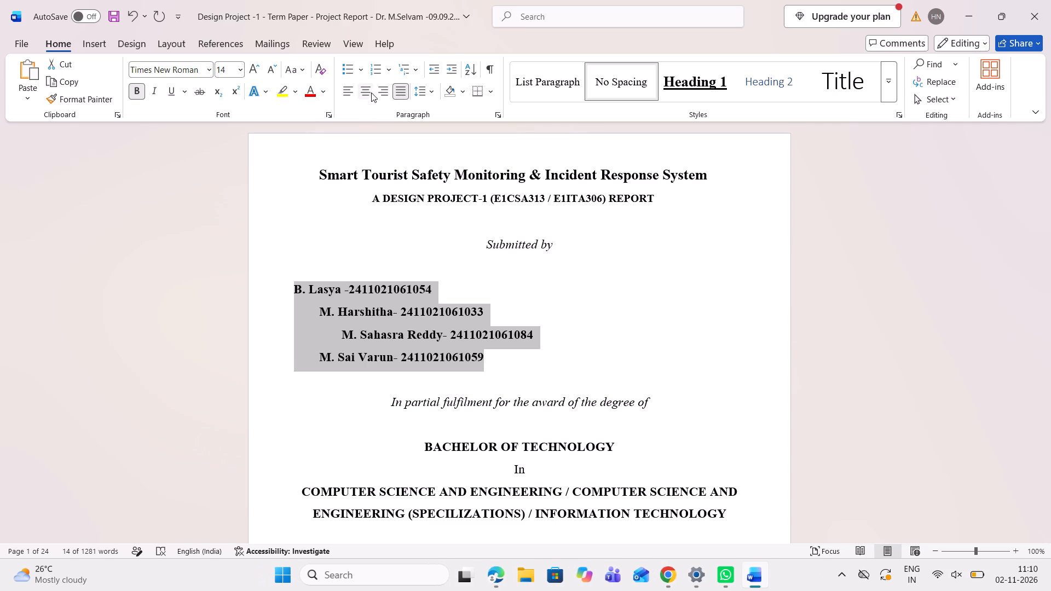
{"action": "left_click", "coordinate": [384, 91]}
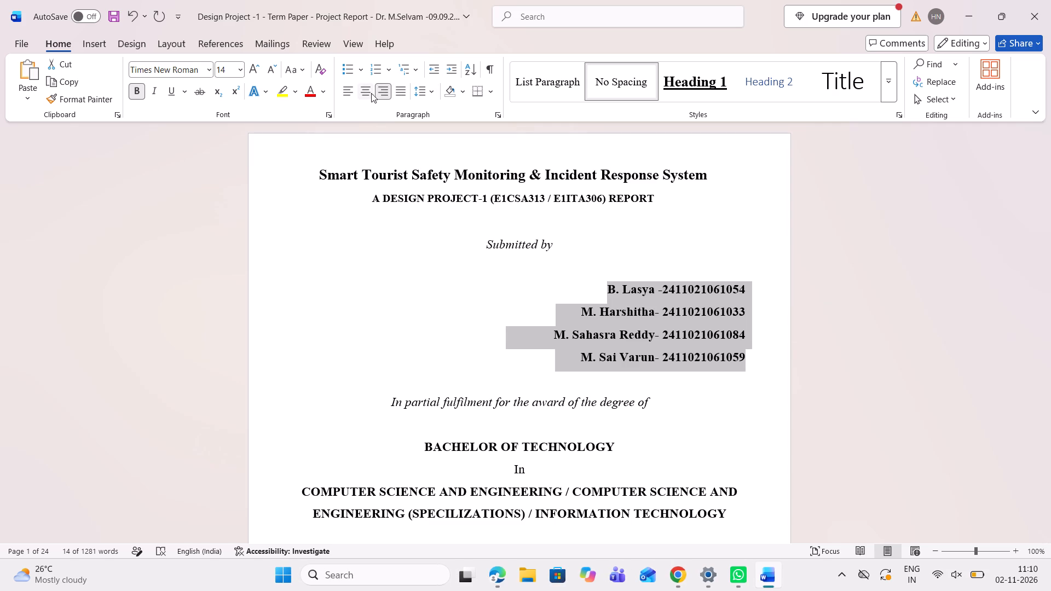
{"action": "left_click", "coordinate": [365, 93]}
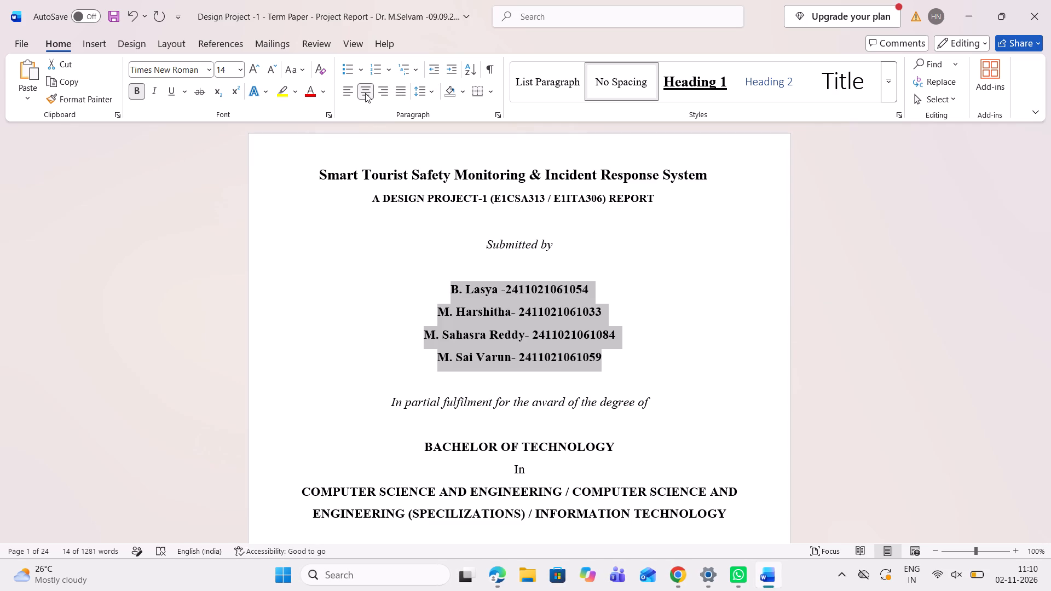
{"action": "left_click", "coordinate": [432, 90]}
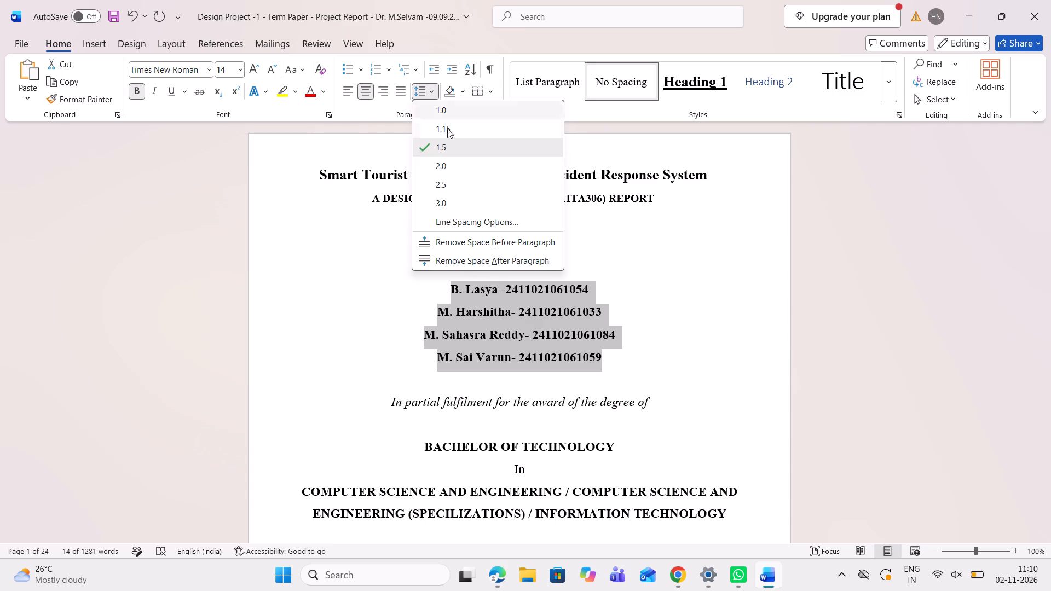
{"action": "left_click", "coordinate": [447, 150]}
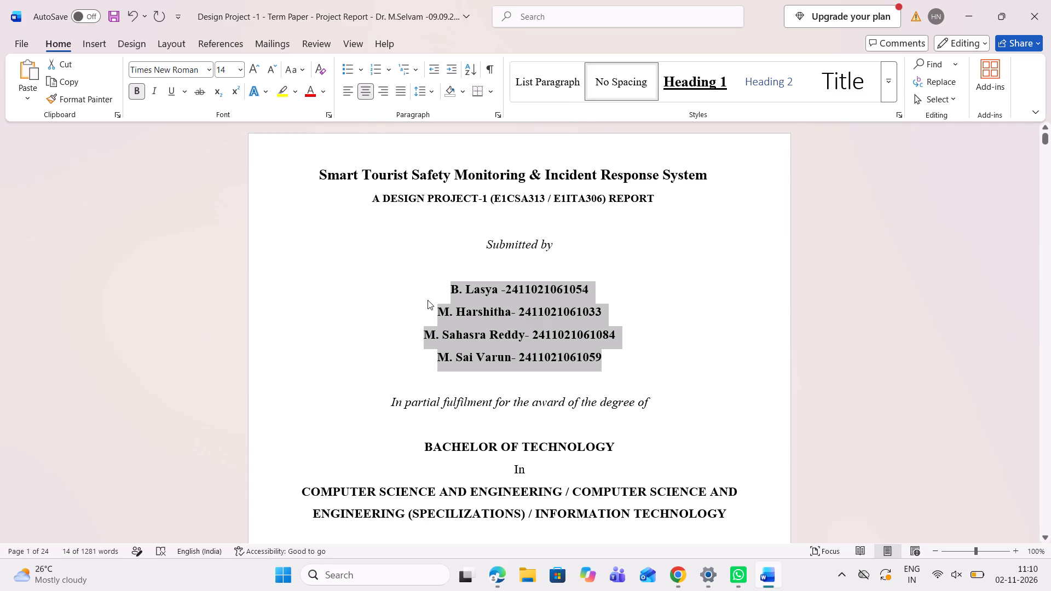
{"action": "left_click", "coordinate": [427, 300]}
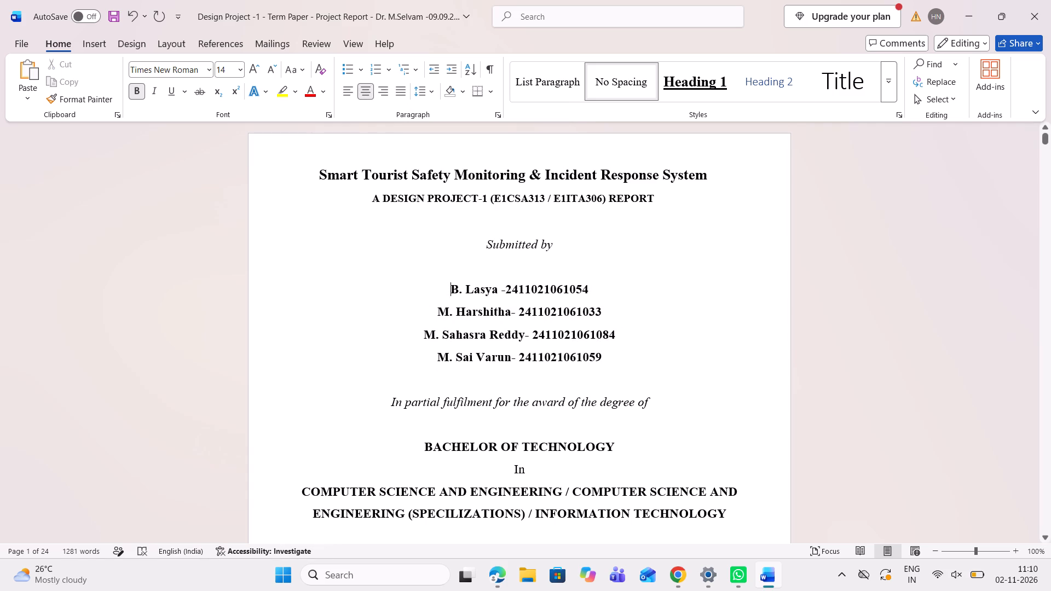
Indent the third student's line with eight leading spaces so its start lines up with the neighbouring student lines.
{"action": "left_click", "coordinate": [423, 334]}
{"action": "key", "text": "space"}
{"action": "key", "text": "space"}
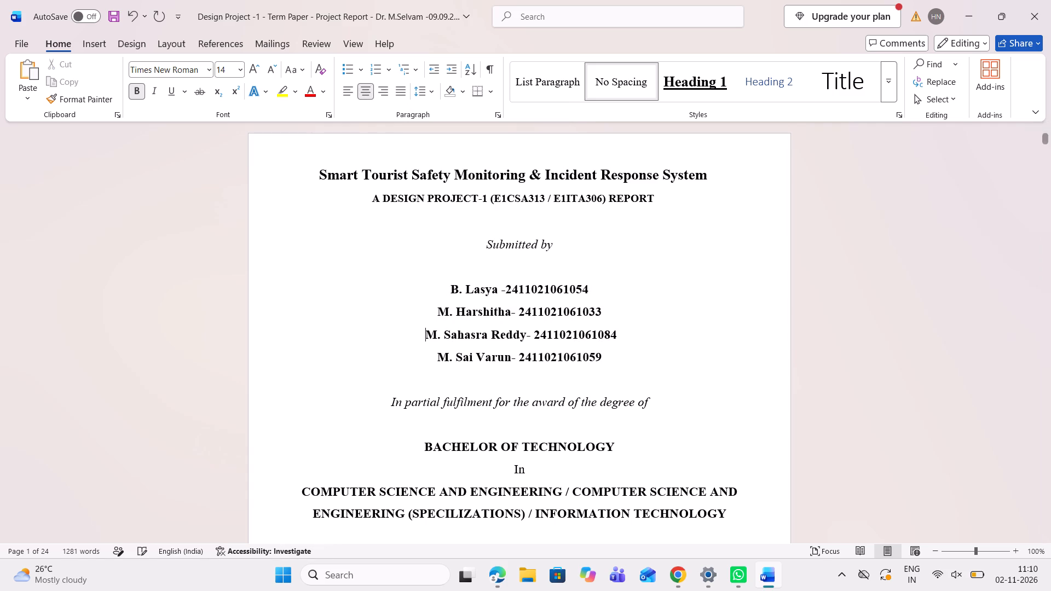
{"action": "key", "text": "space"}
{"action": "key", "text": "space"}
{"action": "key", "text": "space"}
{"action": "key", "text": "space"}
{"action": "key", "text": "space"}
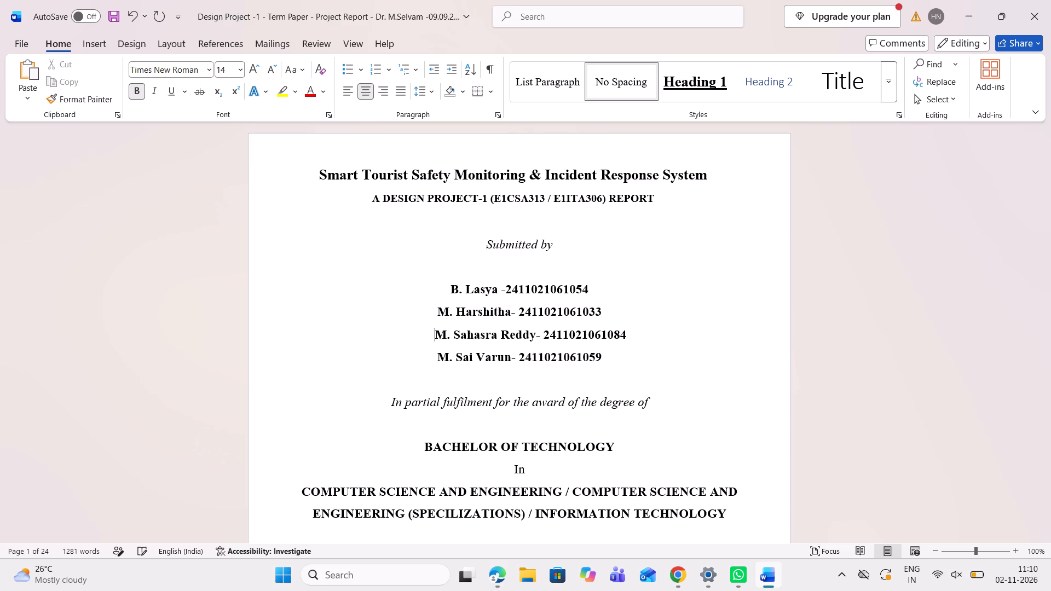
{"action": "key", "text": "space"}
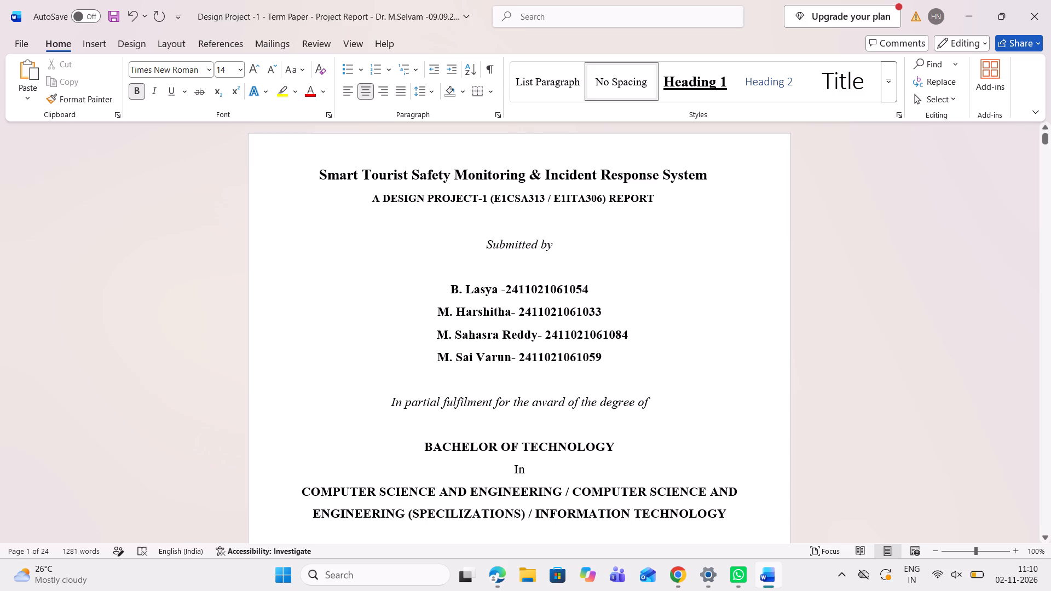
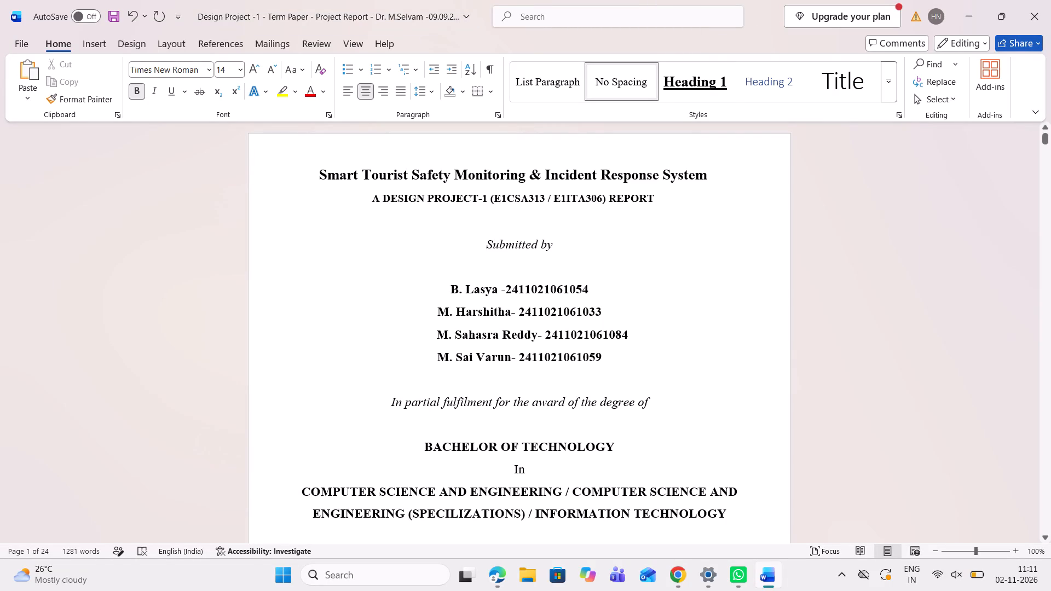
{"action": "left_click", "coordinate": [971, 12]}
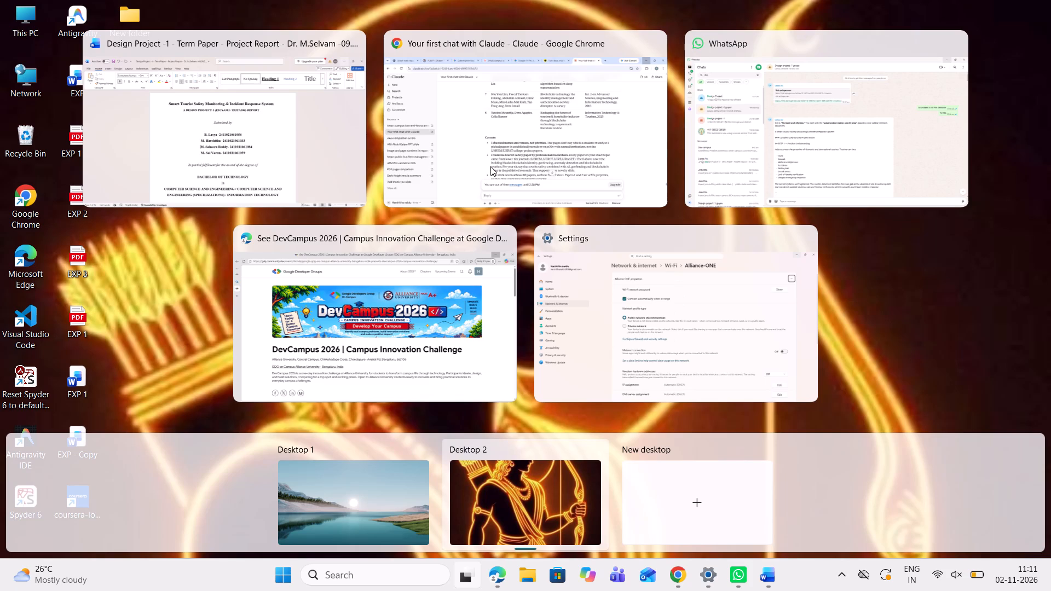
In the Word project report, remove the first student line's centring and pad it with leading spaces until its start aligns with the lines below.
{"action": "left_click", "coordinate": [293, 179]}
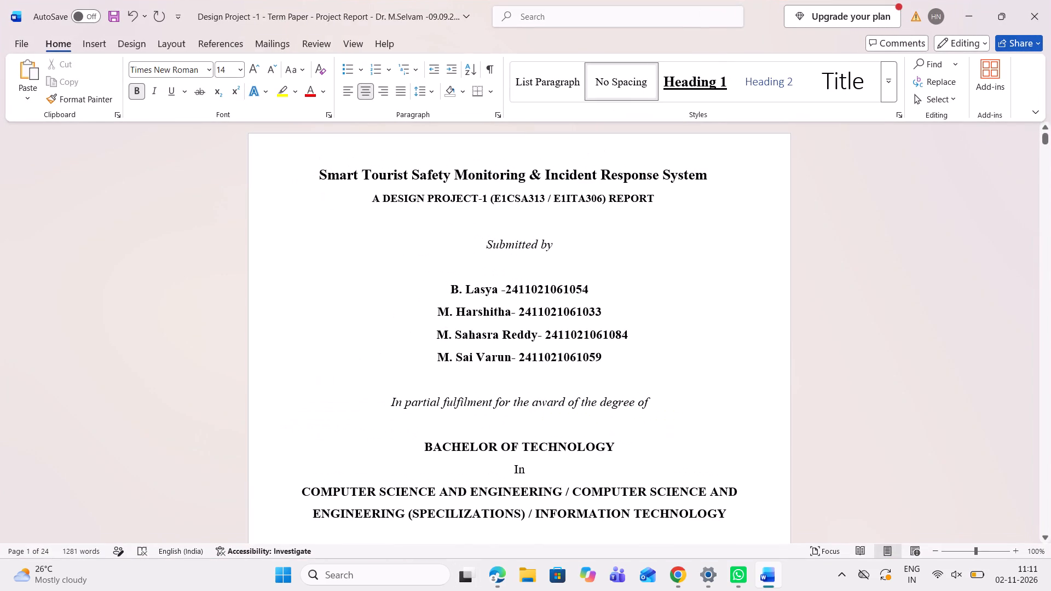
{"action": "left_click", "coordinate": [450, 288]}
{"action": "key", "text": "BackSpace"}
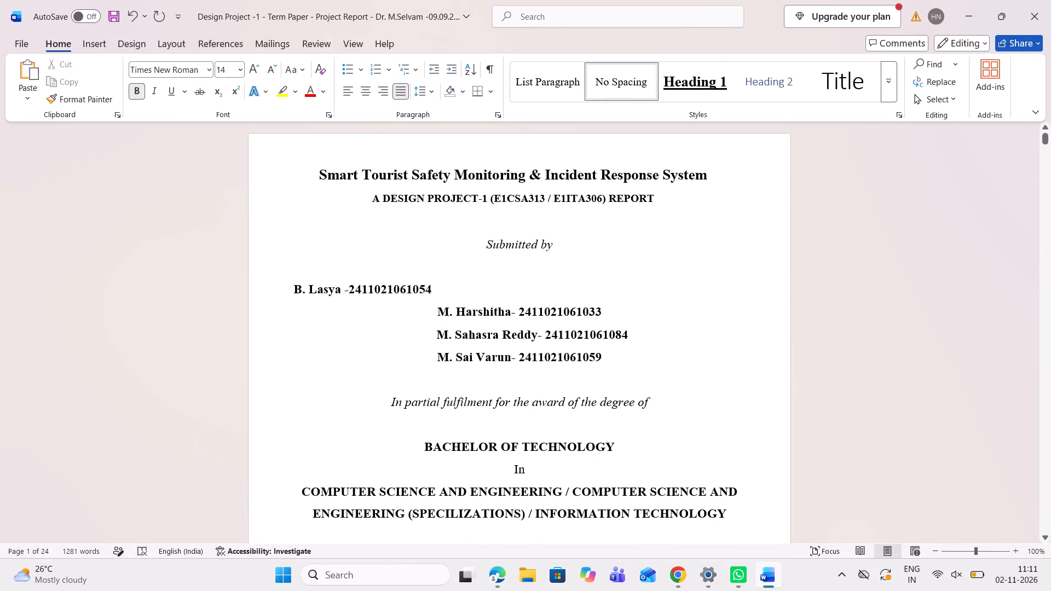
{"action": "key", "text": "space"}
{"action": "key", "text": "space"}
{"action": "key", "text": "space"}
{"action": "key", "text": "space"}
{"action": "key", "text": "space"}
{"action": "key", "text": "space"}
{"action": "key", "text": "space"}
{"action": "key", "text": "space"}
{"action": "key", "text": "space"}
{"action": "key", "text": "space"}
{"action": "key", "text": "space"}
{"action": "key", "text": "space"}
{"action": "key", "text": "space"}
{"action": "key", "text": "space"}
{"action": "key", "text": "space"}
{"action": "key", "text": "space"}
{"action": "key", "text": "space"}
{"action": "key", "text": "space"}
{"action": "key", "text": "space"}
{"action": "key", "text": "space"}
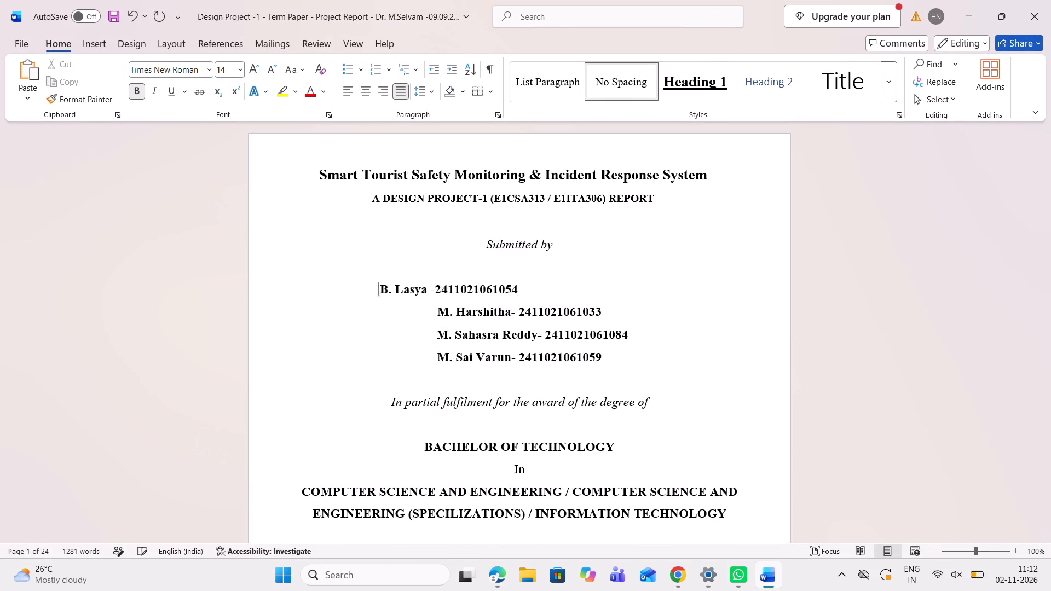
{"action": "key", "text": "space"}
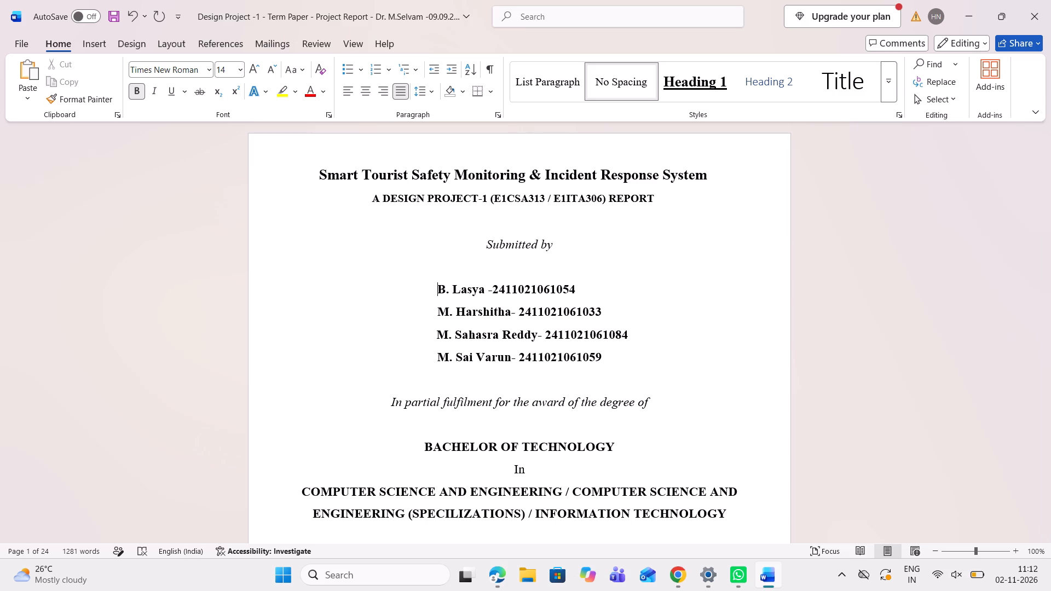
Replace the "Mentor name" placeholder beneath "Under the Supervision of" with "Dr." and the supervisor's surname from the file name.
{"action": "scroll", "coordinate": [437, 310], "scroll_direction": "down", "scroll_amount": 2}
{"action": "scroll", "coordinate": [437, 310], "scroll_direction": "up", "scroll_amount": 2}
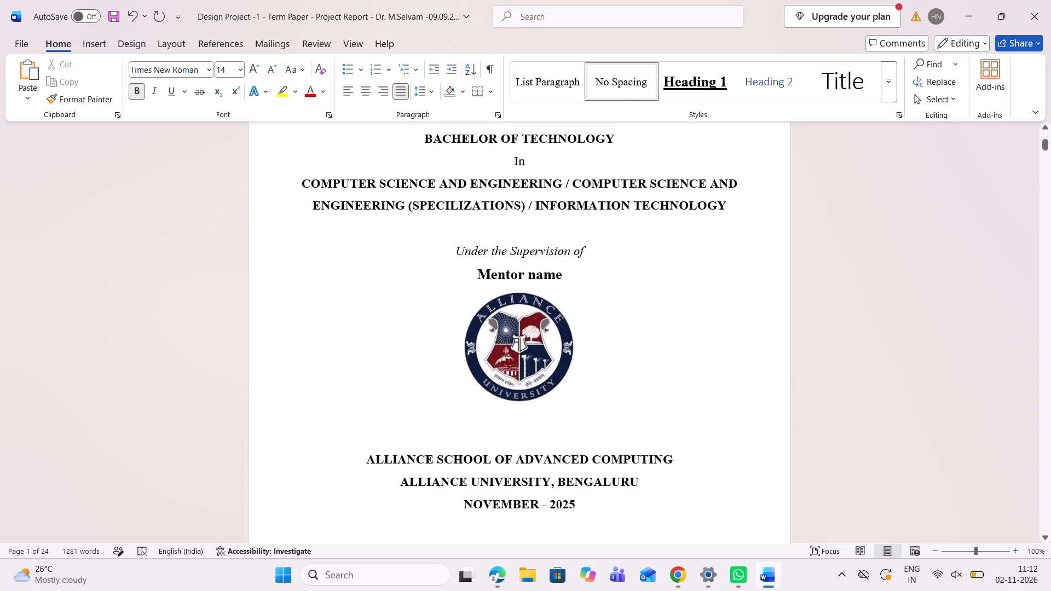
{"action": "scroll", "coordinate": [437, 310], "scroll_direction": "up", "scroll_amount": 1}
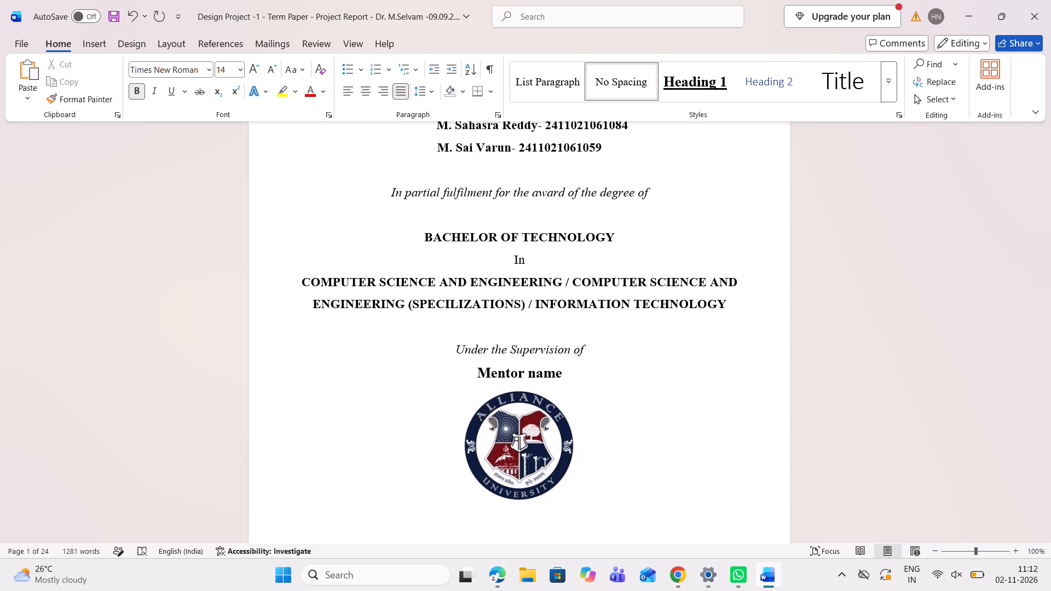
{"action": "scroll", "coordinate": [437, 310], "scroll_direction": "down", "scroll_amount": 1}
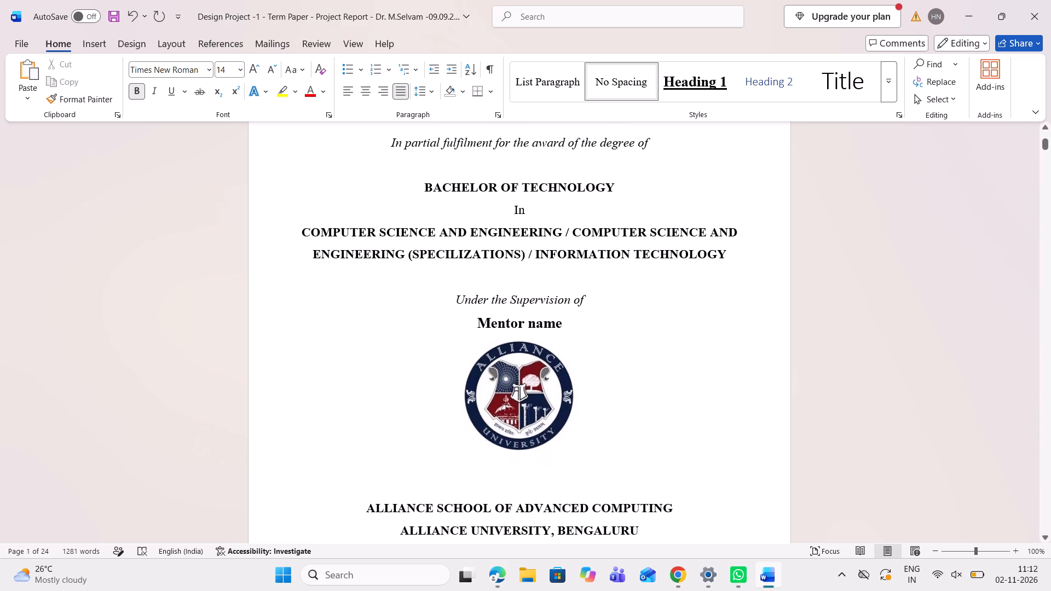
{"action": "left_click", "coordinate": [571, 323]}
{"action": "key", "text": "BackSpace"}
{"action": "key", "text": "BackSpace"}
{"action": "key", "text": "BackSpace"}
{"action": "key", "text": "BackSpace"}
{"action": "key", "text": "BackSpace"}
{"action": "key", "text": "BackSpace"}
{"action": "key", "text": "BackSpace"}
{"action": "key", "text": "BackSpace"}
{"action": "key", "text": "BackSpace"}
{"action": "key", "text": "BackSpace"}
{"action": "key", "text": "BackSpace"}
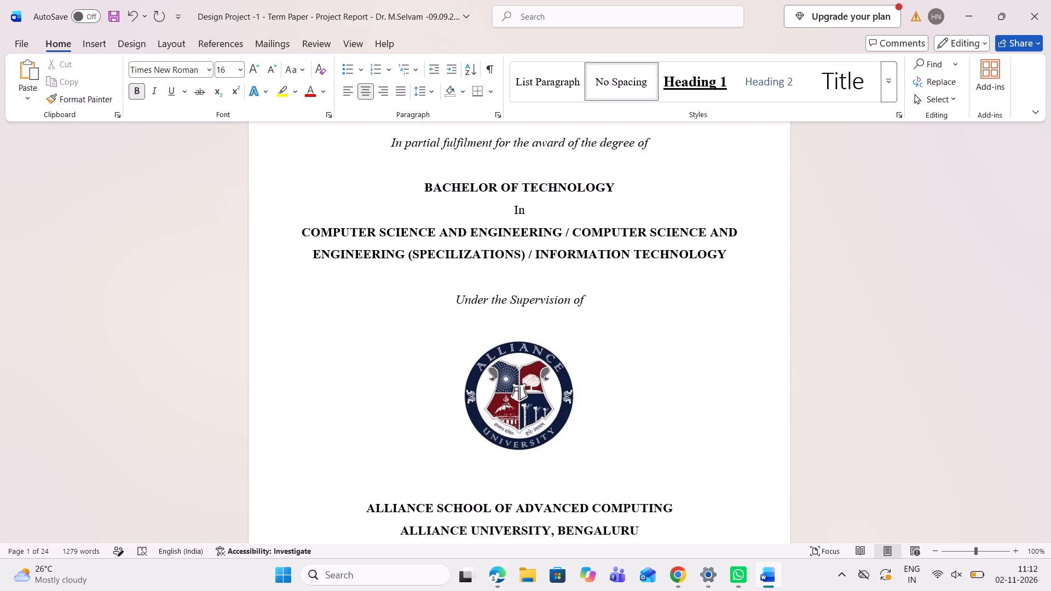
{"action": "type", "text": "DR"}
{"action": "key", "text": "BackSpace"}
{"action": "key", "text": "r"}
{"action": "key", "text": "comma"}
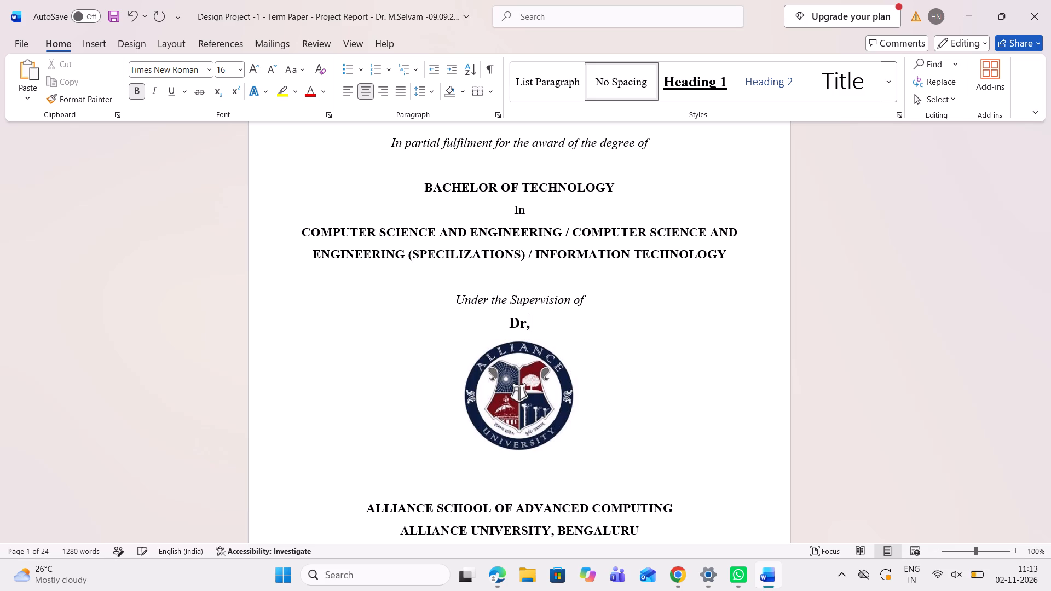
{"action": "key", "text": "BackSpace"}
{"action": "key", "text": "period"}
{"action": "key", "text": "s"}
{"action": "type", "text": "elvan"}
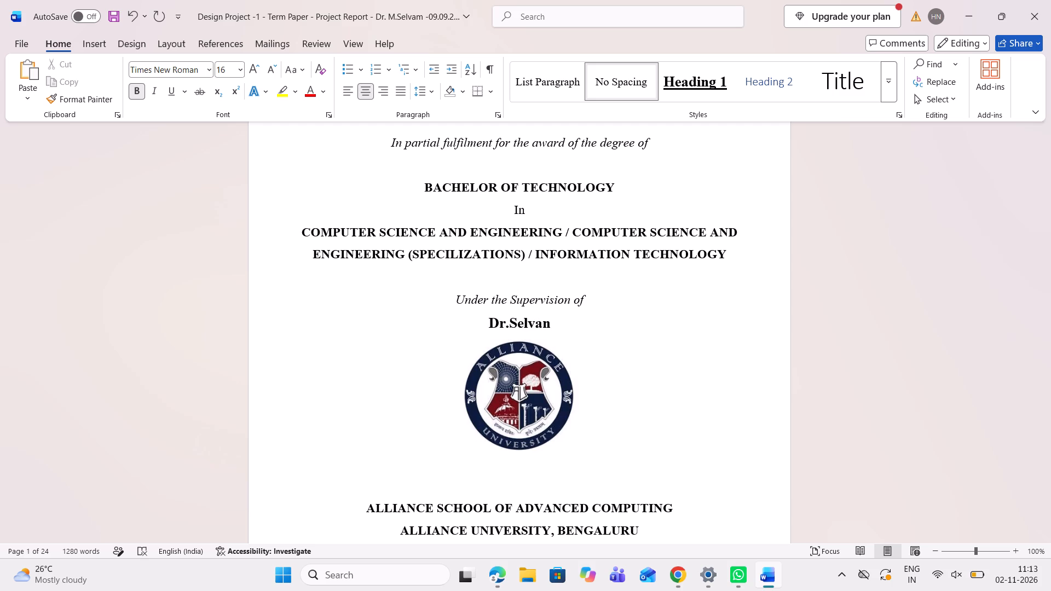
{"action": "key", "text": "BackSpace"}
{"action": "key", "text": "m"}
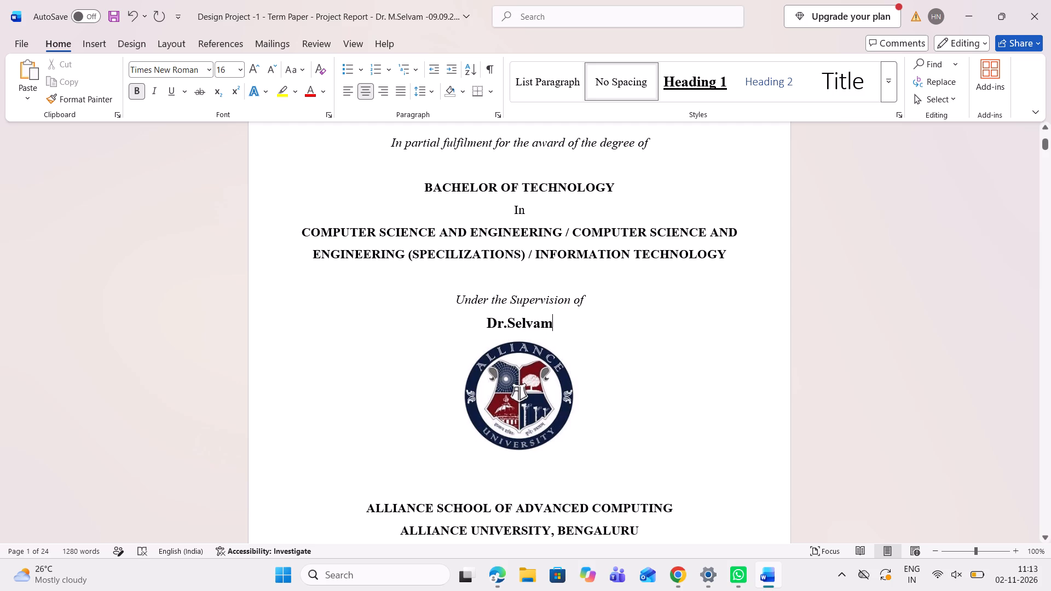
Insert a space between "Dr." and the supervisor's surname on the cover page.
{"action": "left_click", "coordinate": [570, 323]}
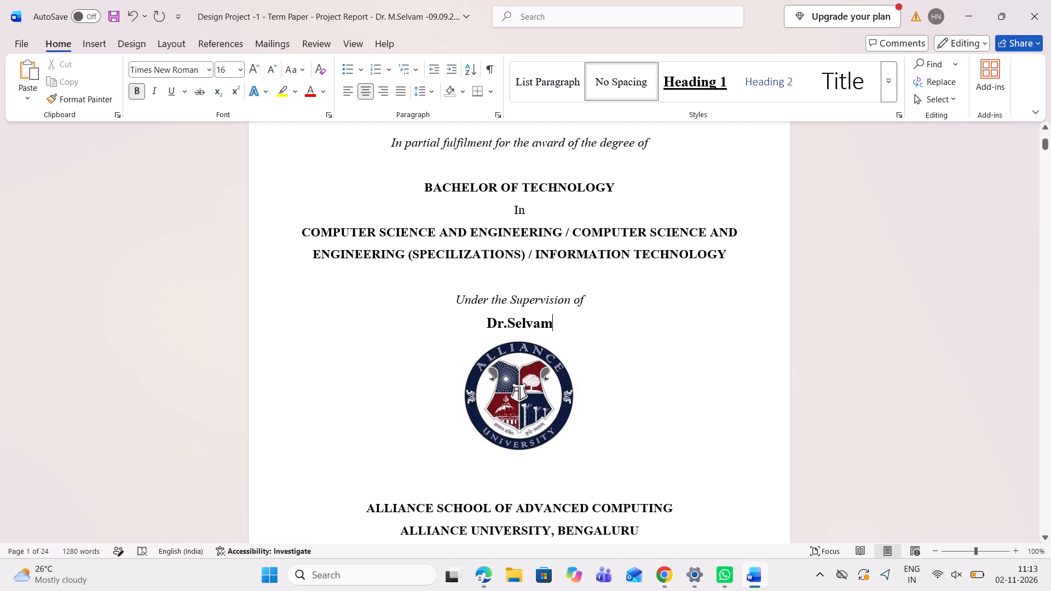
{"action": "left_click_drag", "start_coordinate": [486, 323], "coordinate": [548, 325]}
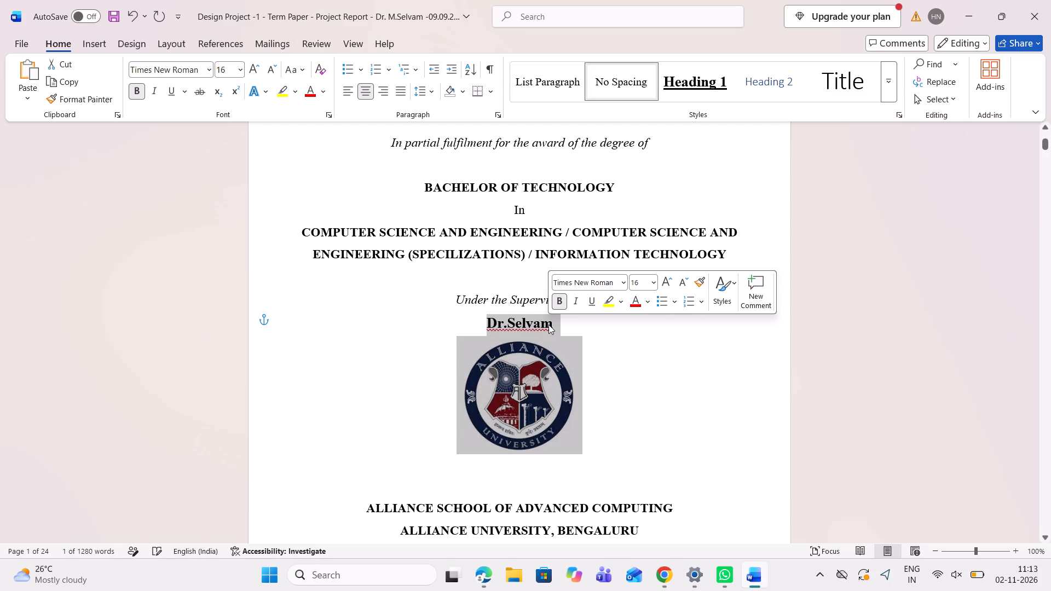
{"action": "left_click", "coordinate": [603, 316]}
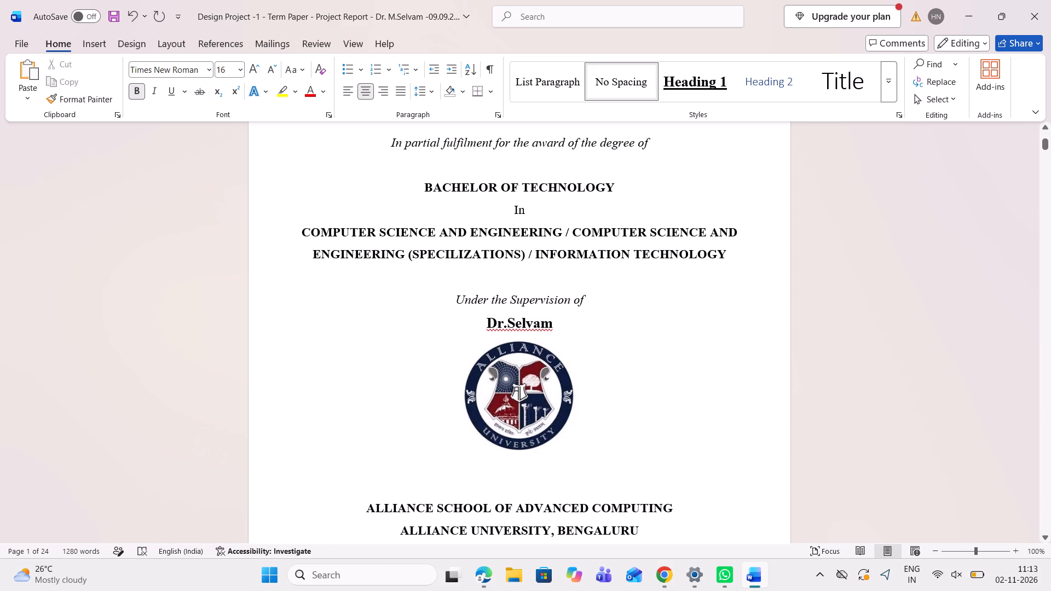
{"action": "left_click", "coordinate": [507, 326]}
{"action": "key", "text": "space"}
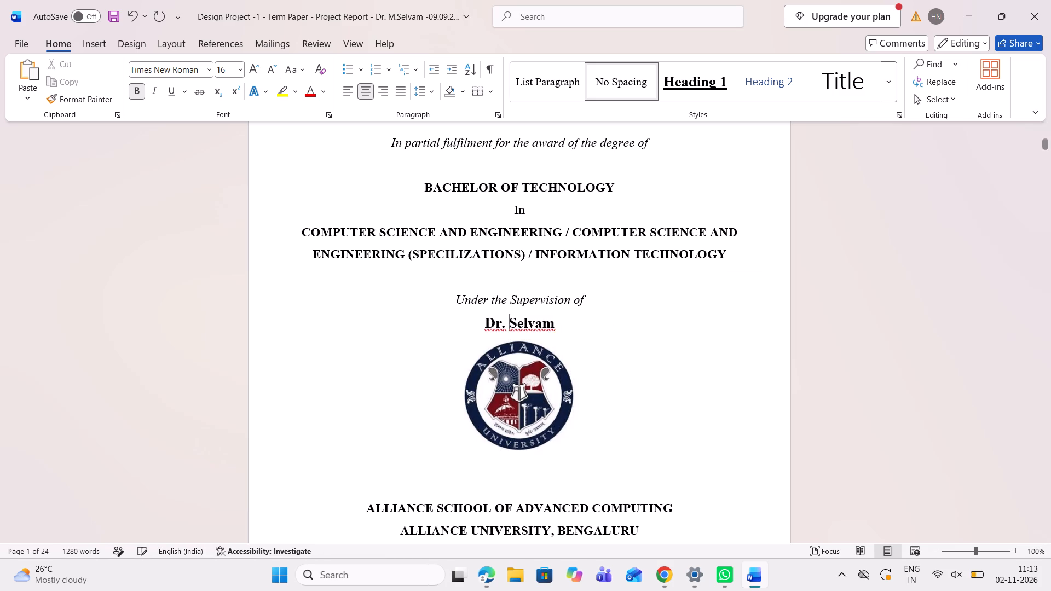
{"action": "left_click_drag", "start_coordinate": [481, 321], "coordinate": [551, 323]}
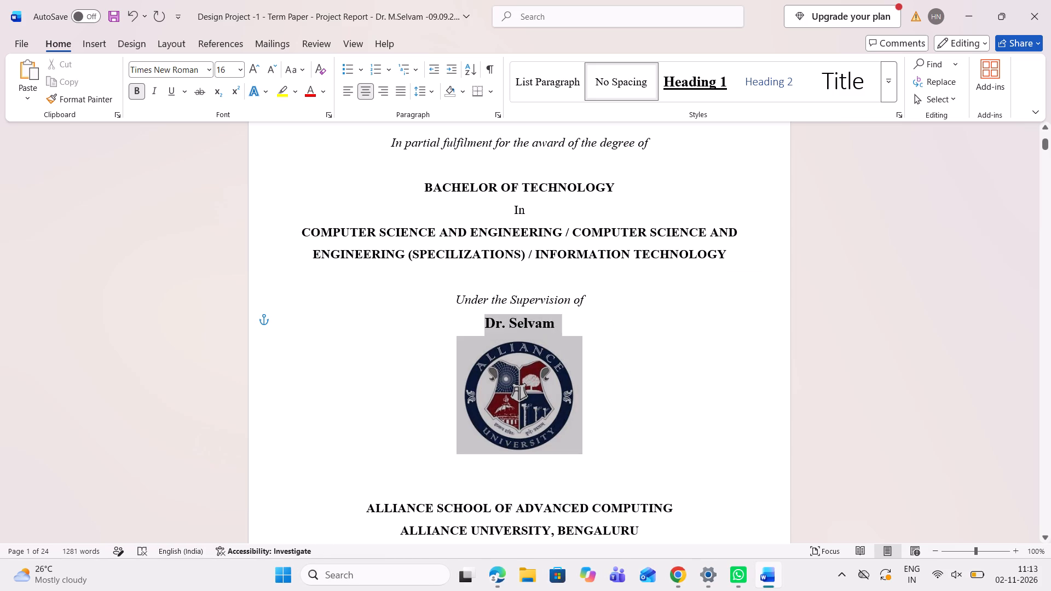
{"action": "left_click_drag", "start_coordinate": [551, 323], "coordinate": [576, 317]}
{"action": "double_click", "coordinate": [592, 320]}
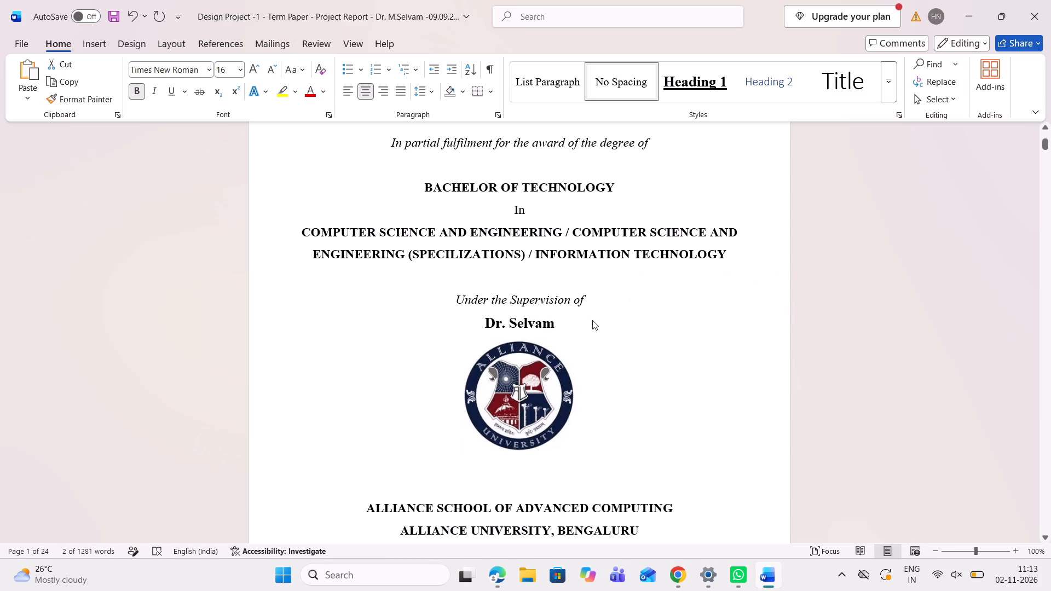
Go to the Certificate page and review the placeholders in its certification paragraph.
{"action": "scroll", "coordinate": [592, 320], "scroll_direction": "down", "scroll_amount": 2}
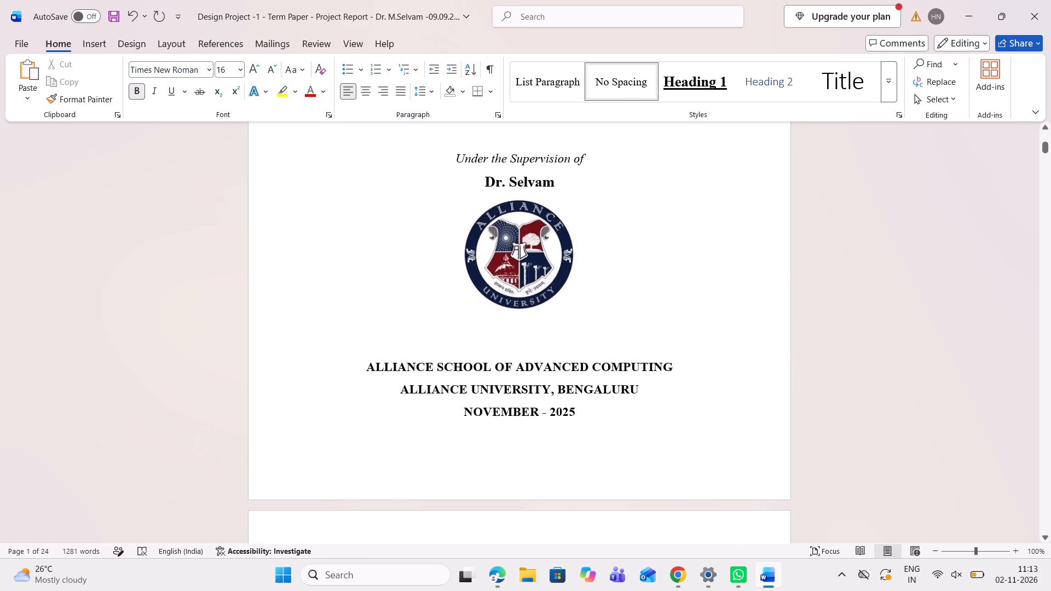
{"action": "scroll", "coordinate": [592, 320], "scroll_direction": "down", "scroll_amount": 2}
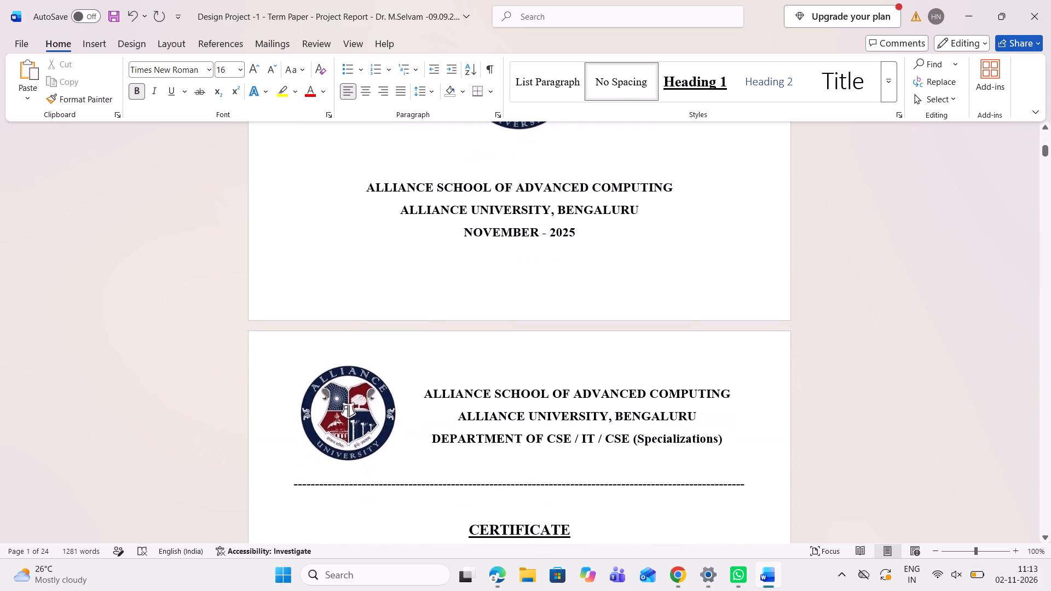
{"action": "scroll", "coordinate": [592, 320], "scroll_direction": "down", "scroll_amount": 3}
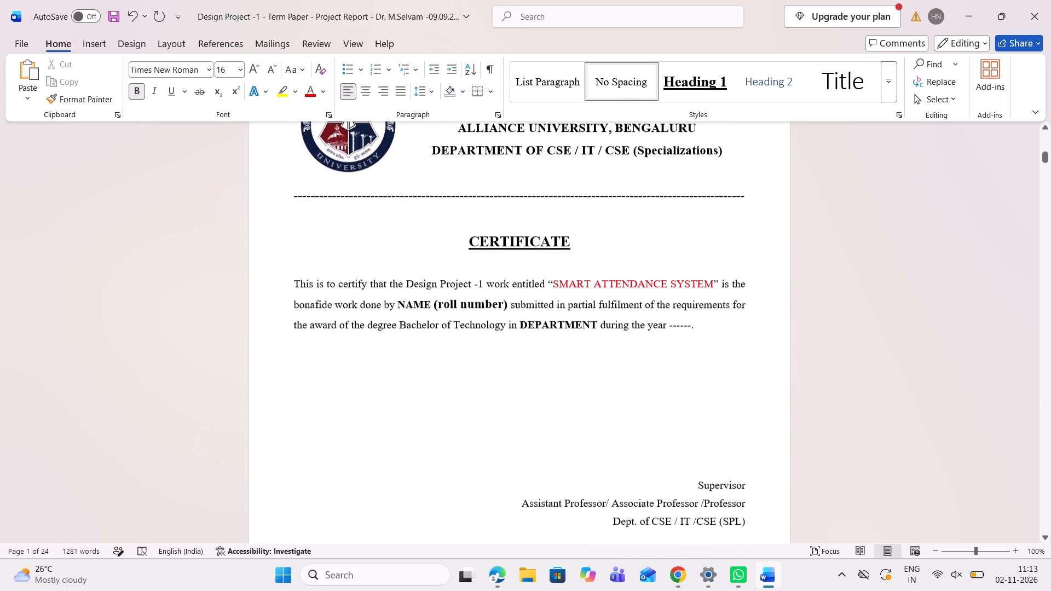
{"action": "scroll", "coordinate": [592, 320], "scroll_direction": "down", "scroll_amount": 1}
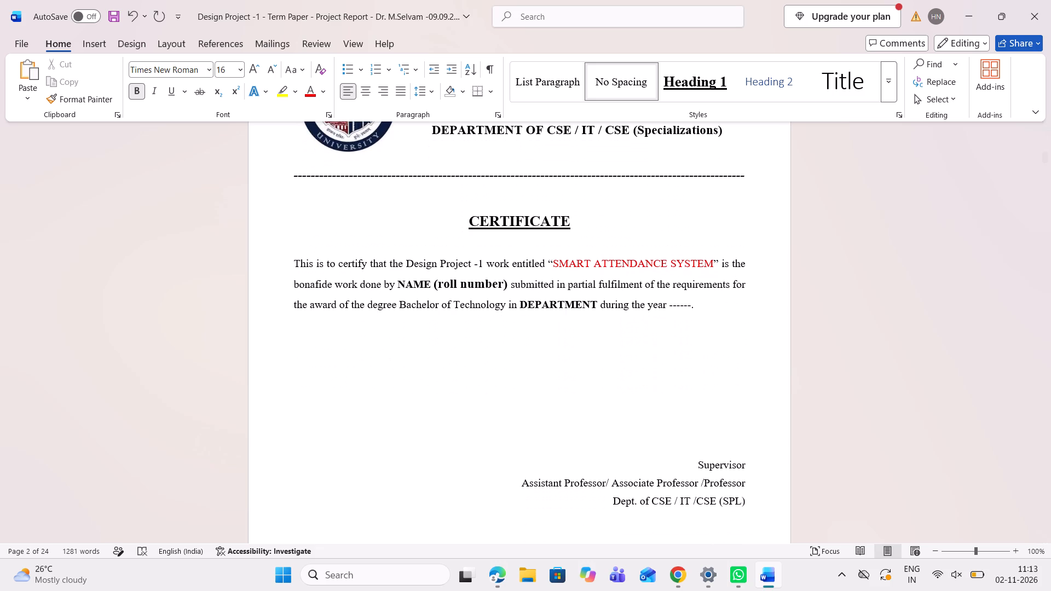
Select the project title "Smart Tourist Safety Monitoring & Incident Response System" at the top of the cover page.
{"action": "scroll", "coordinate": [592, 320], "scroll_direction": "up", "scroll_amount": 9}
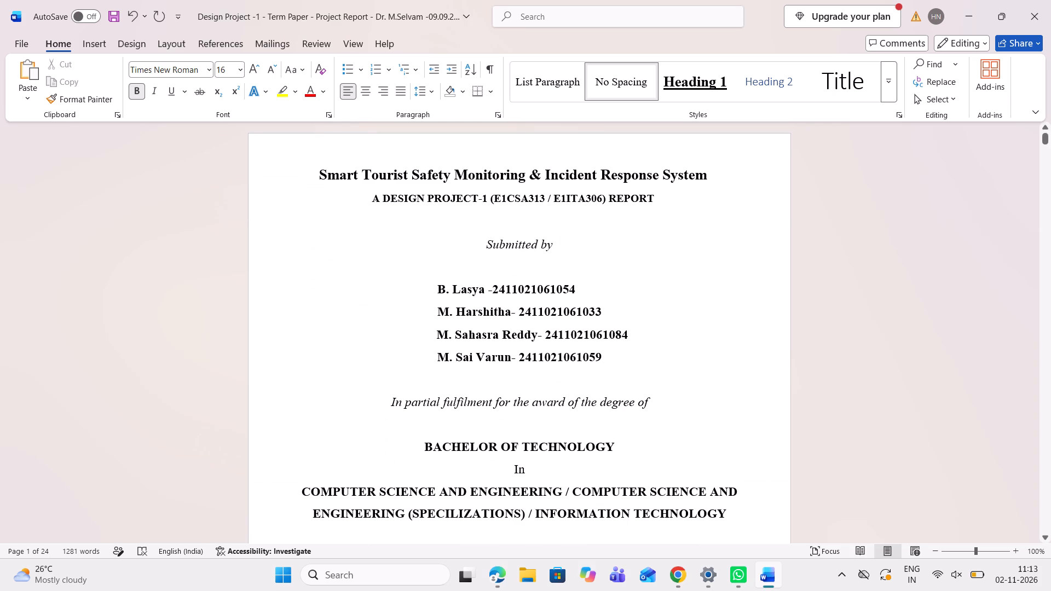
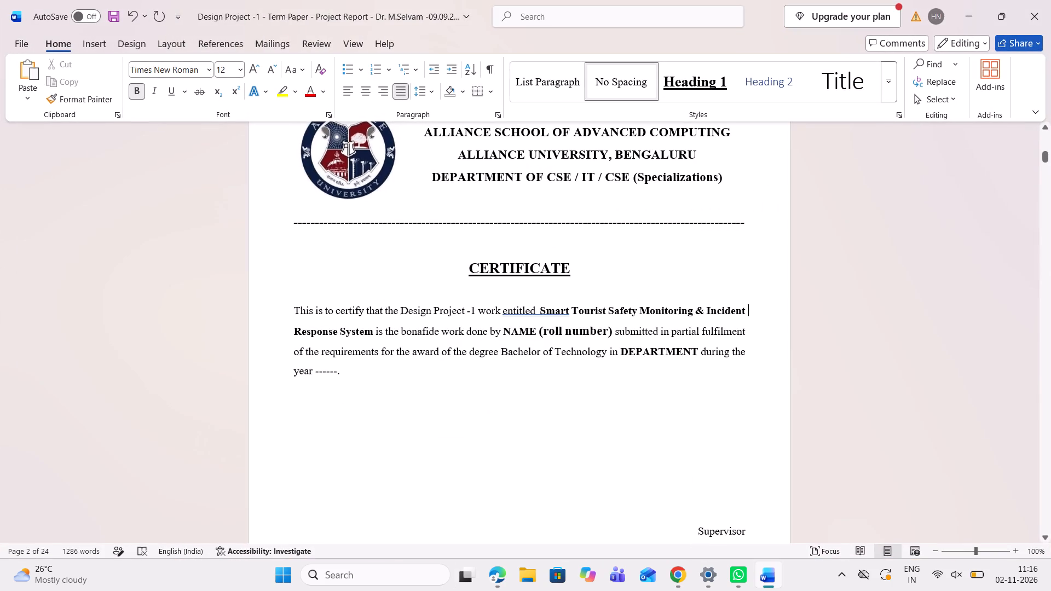
Add a space after "entitled" and an opening double quotation mark directly before the bold project title.
{"action": "left_click", "coordinate": [538, 309]}
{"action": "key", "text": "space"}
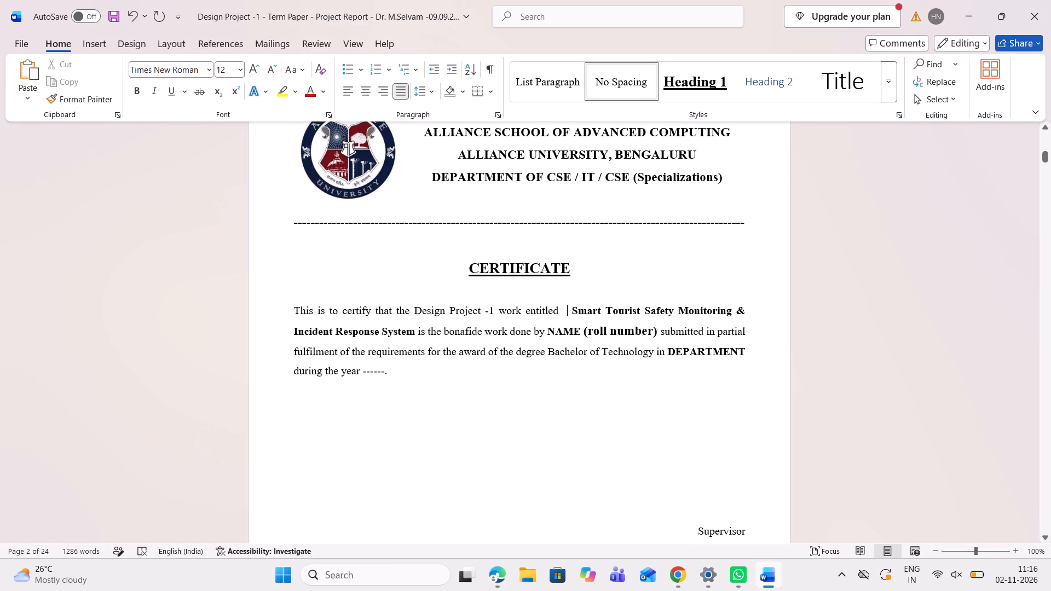
{"action": "left_click", "coordinate": [573, 311]}
{"action": "key", "text": "shift+quotedbl"}
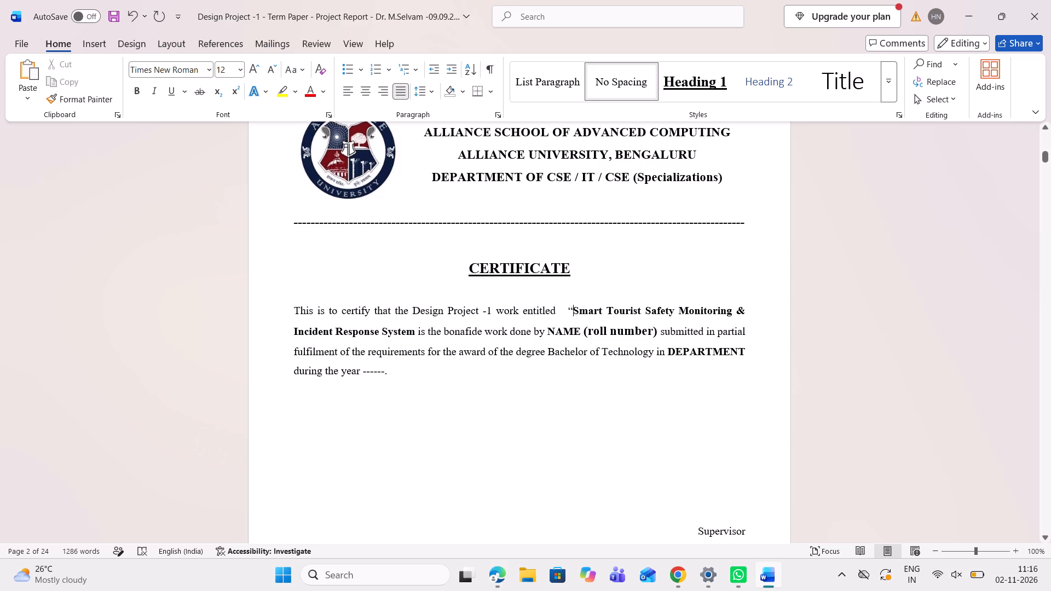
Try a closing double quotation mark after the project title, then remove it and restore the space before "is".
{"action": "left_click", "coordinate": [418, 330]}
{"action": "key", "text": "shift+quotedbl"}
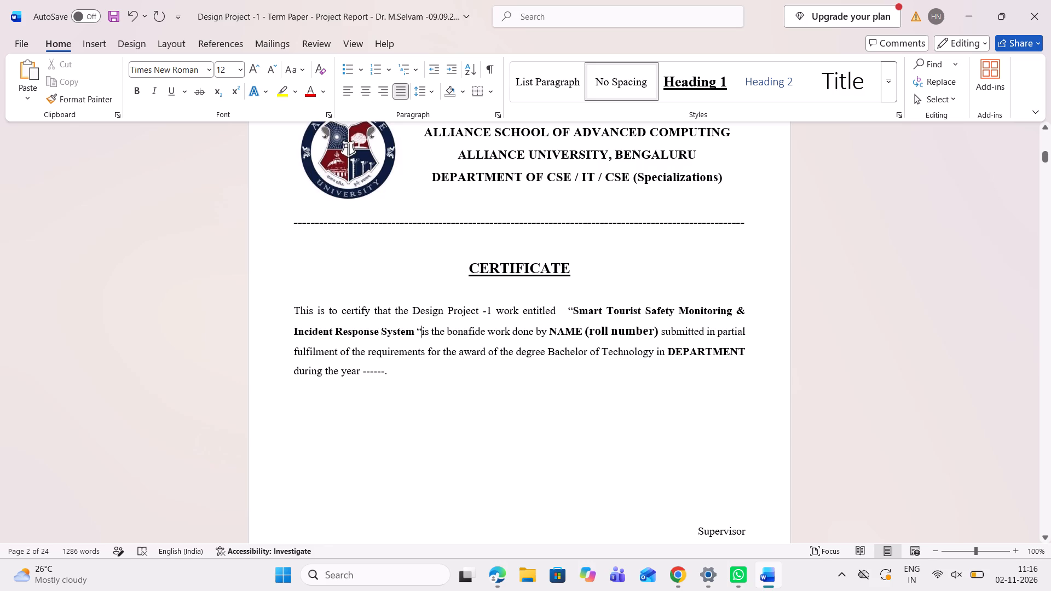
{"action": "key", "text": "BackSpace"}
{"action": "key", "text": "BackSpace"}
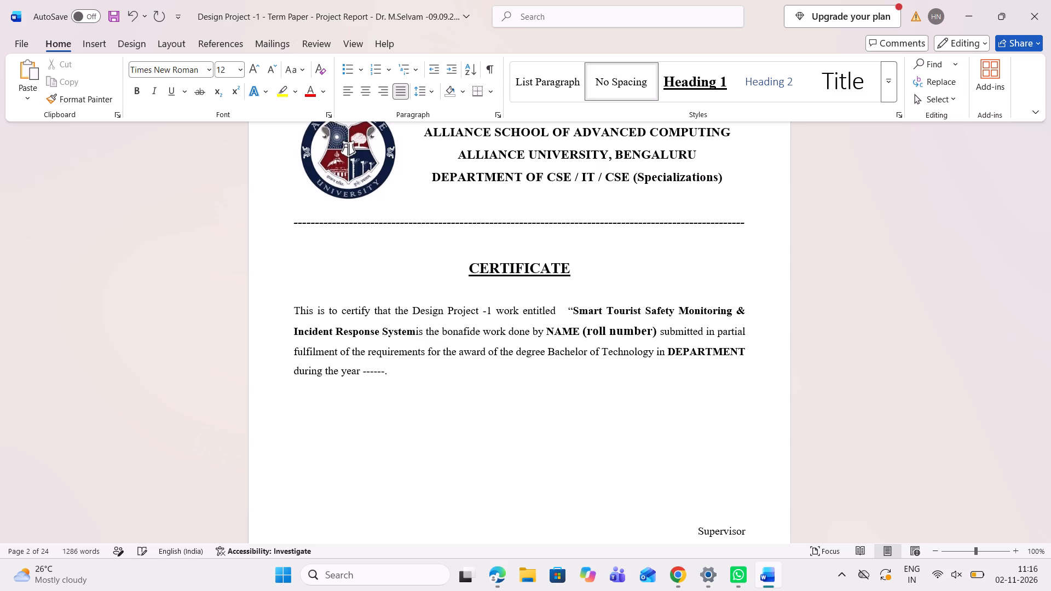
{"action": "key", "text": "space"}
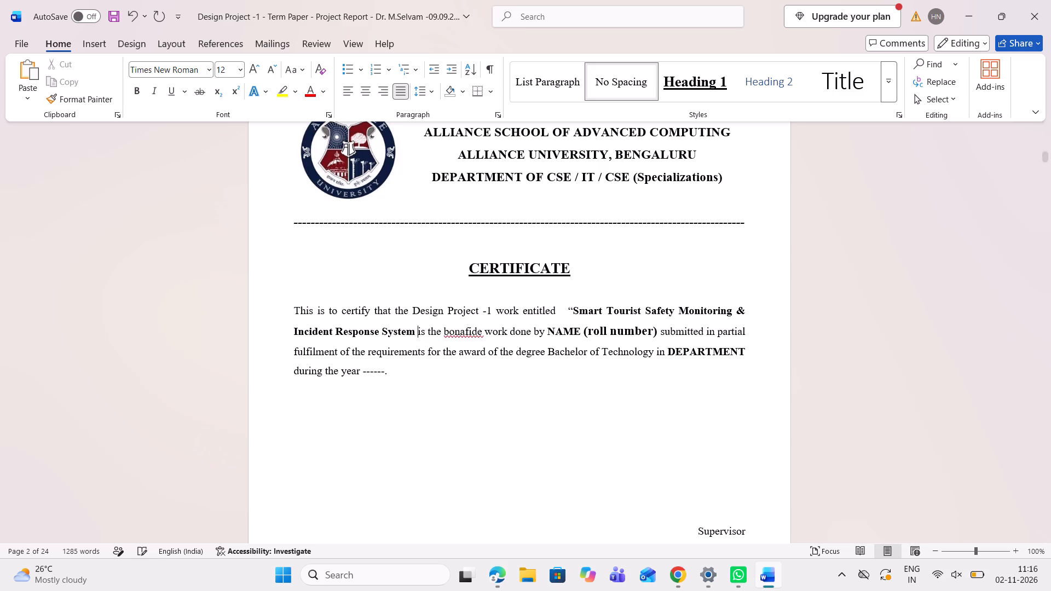
Replace the "NAME" placeholder in the certificate paragraph with the student's initial and name.
{"action": "left_click", "coordinate": [579, 329]}
{"action": "key", "text": "BackSpace"}
{"action": "key", "text": "BackSpace"}
{"action": "key", "text": "BackSpace"}
{"action": "key", "text": "BackSpace"}
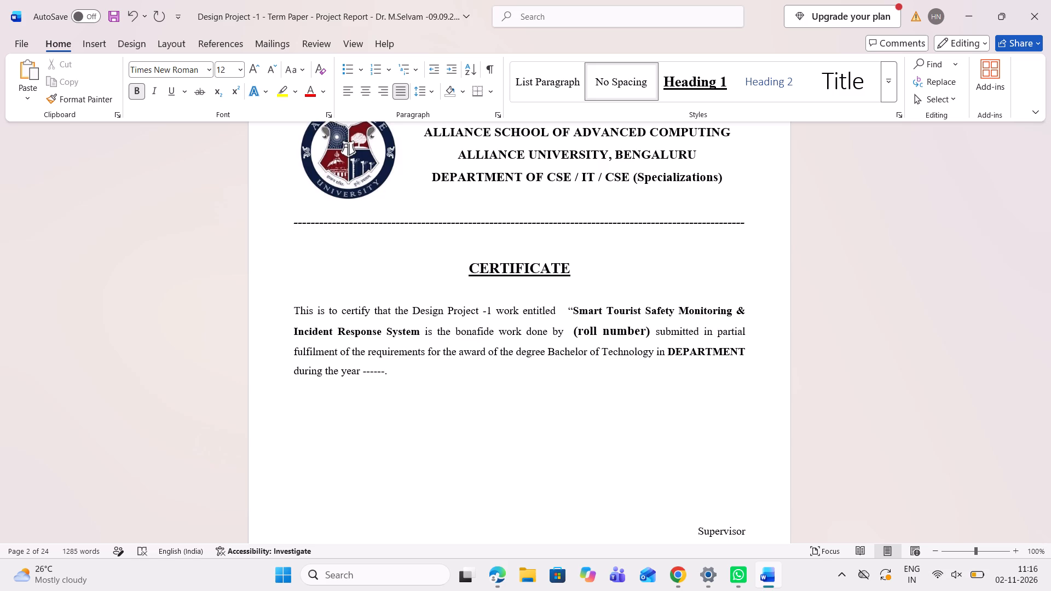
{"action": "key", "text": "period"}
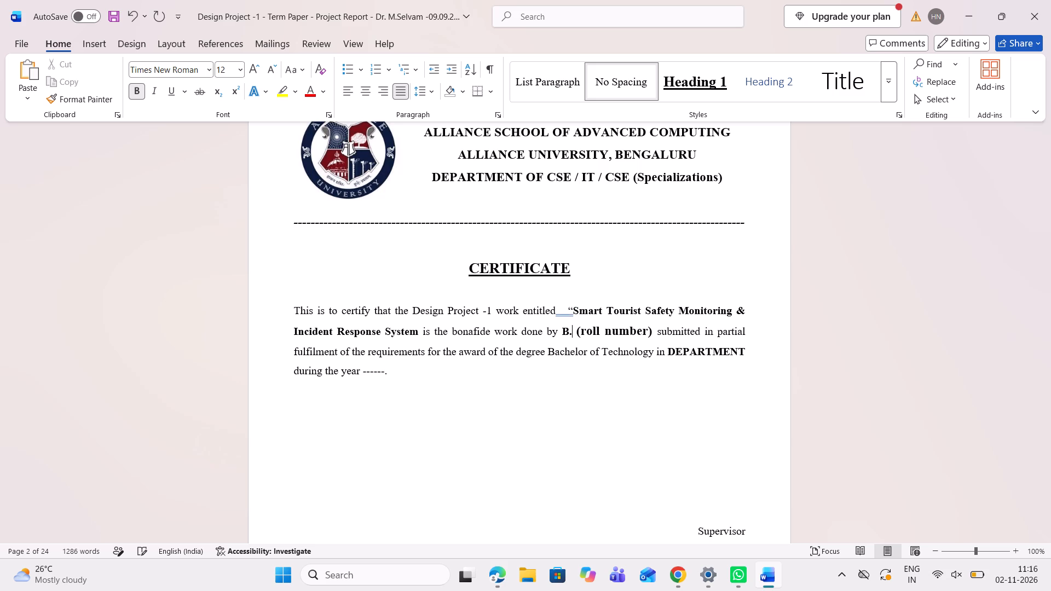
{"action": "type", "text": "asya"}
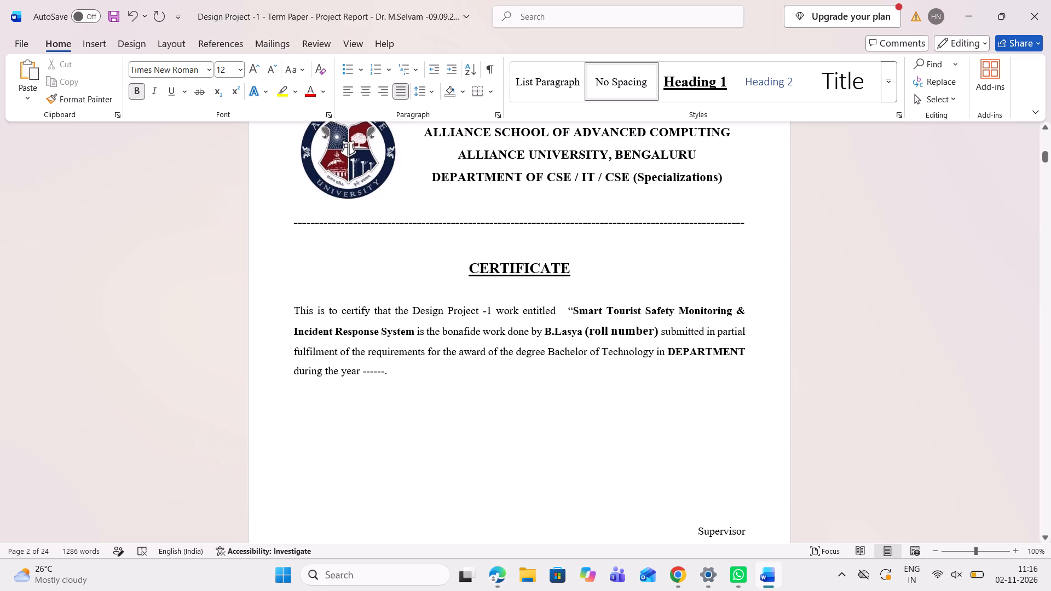
Replace the "(roll number)" placeholder with a hyphen followed by the student's roll number.
{"action": "left_click", "coordinate": [660, 330]}
{"action": "key", "text": "BackSpace"}
{"action": "key", "text": "BackSpace"}
{"action": "key", "text": "BackSpace"}
{"action": "key", "text": "BackSpace"}
{"action": "key", "text": "BackSpace"}
{"action": "key", "text": "BackSpace"}
{"action": "key", "text": "BackSpace"}
{"action": "key", "text": "BackSpace"}
{"action": "key", "text": "BackSpace"}
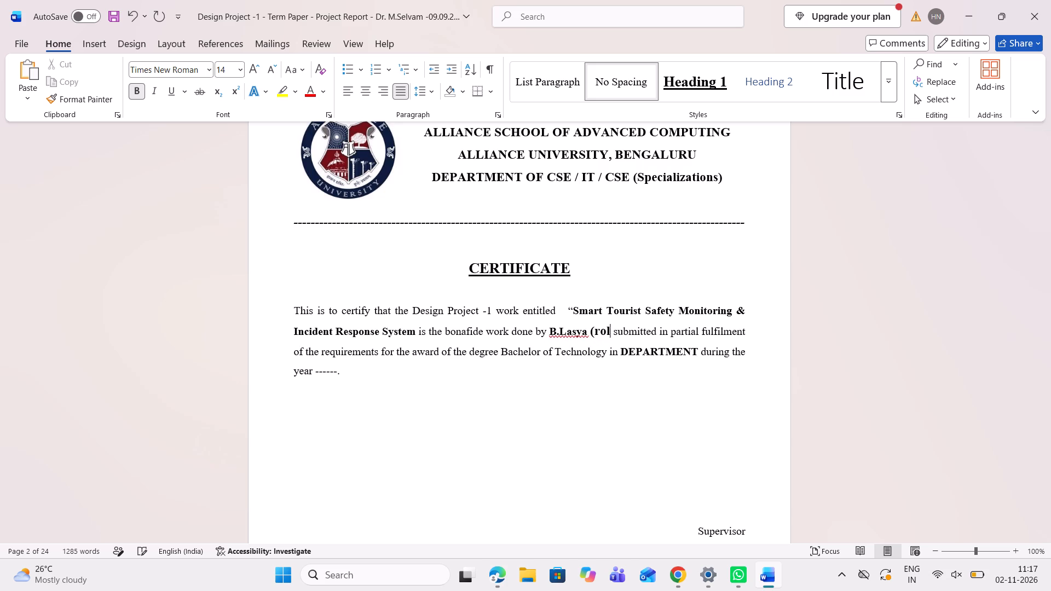
{"action": "key", "text": "BackSpace"}
{"action": "key", "text": "BackSpace"}
{"action": "key", "text": "BackSpace"}
{"action": "key", "text": "BackSpace"}
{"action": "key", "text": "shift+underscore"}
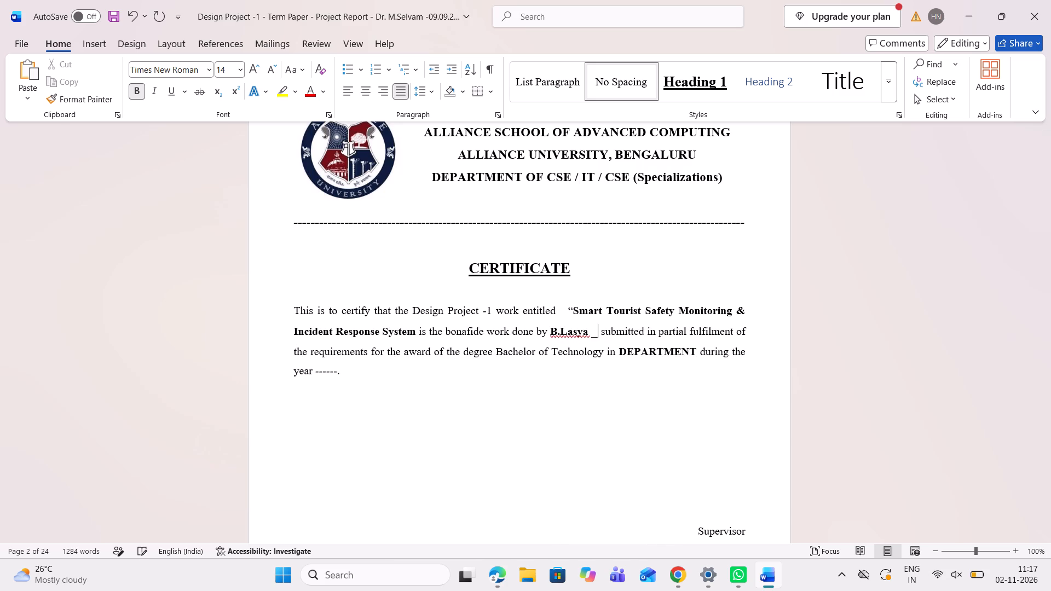
{"action": "key", "text": "BackSpace"}
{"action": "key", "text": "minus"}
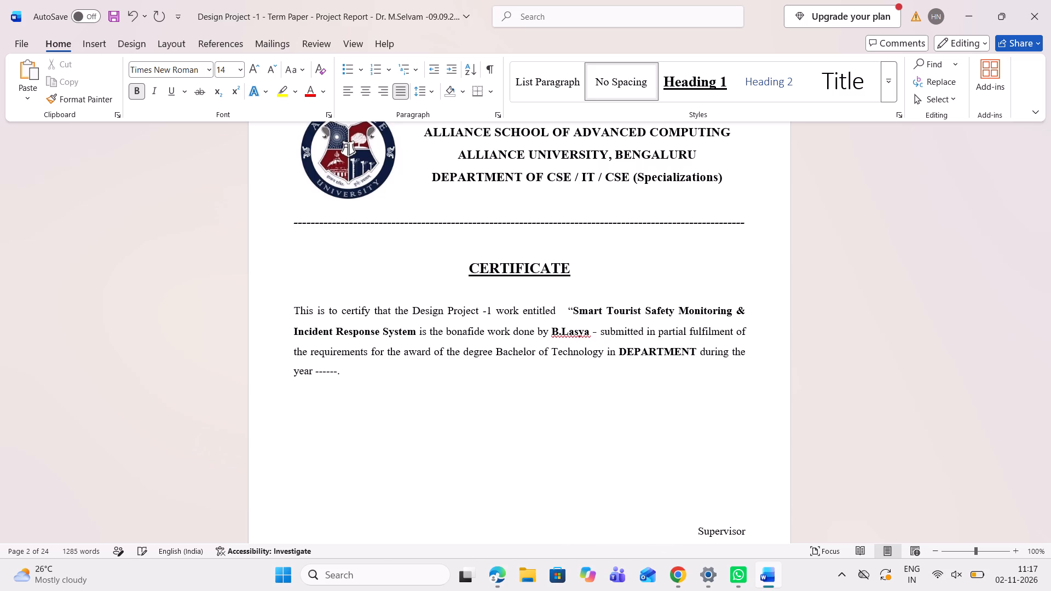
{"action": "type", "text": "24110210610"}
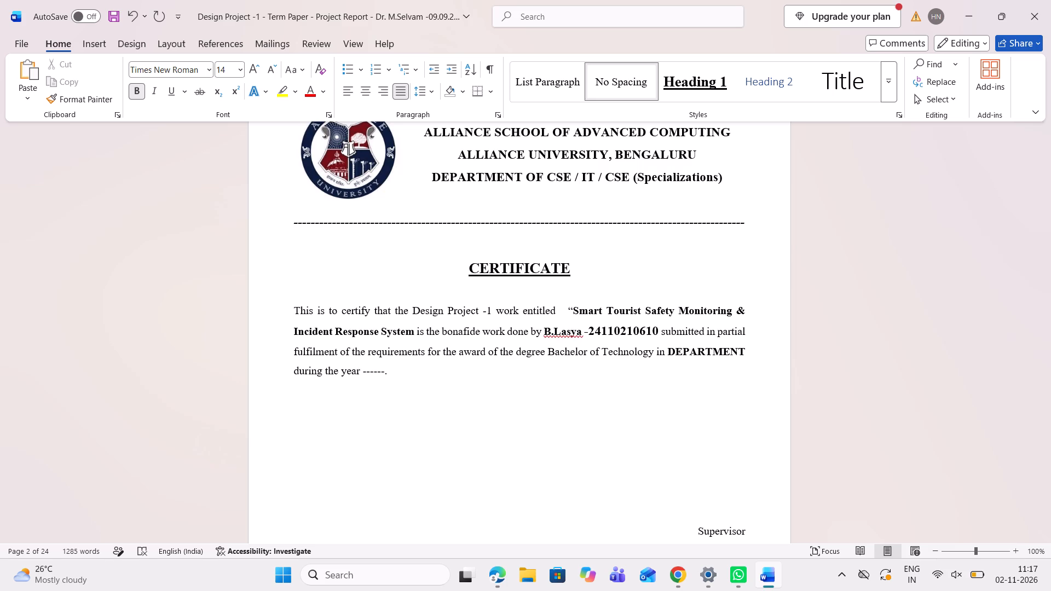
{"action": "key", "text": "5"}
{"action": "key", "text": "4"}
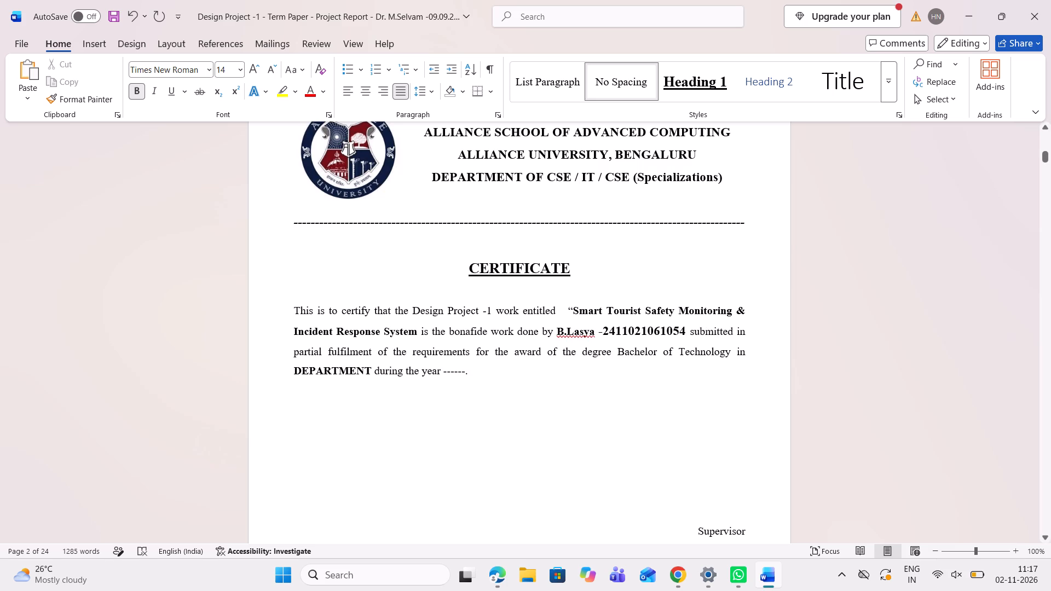
Insert a space after the initial in the student's name in the certificate paragraph.
{"action": "left_click", "coordinate": [566, 333]}
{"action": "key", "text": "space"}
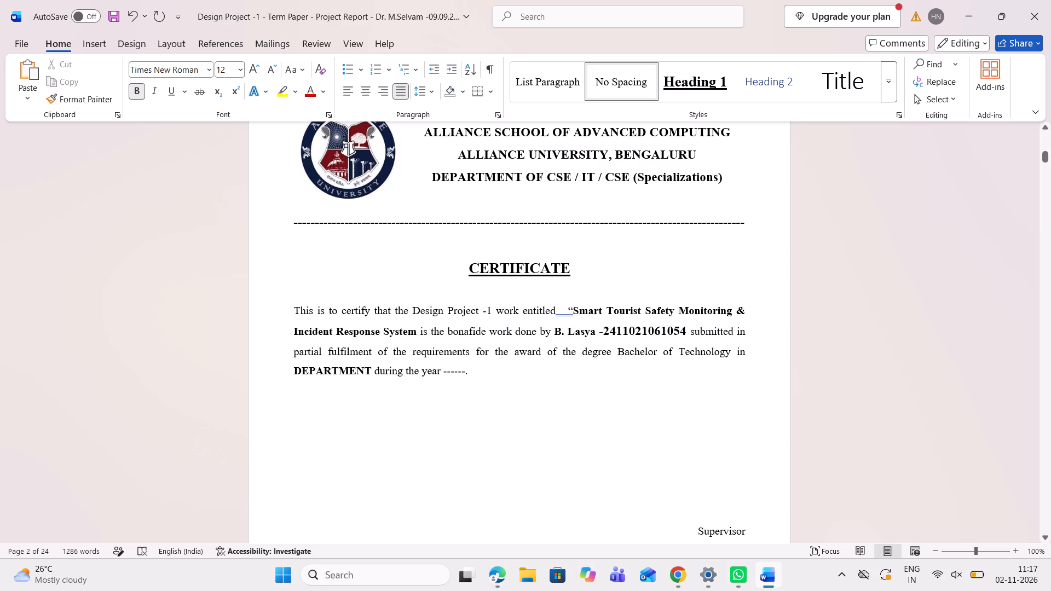
Remove the extra spaces between "entitled" and the opening quotation mark, keeping a single space.
{"action": "left_click", "coordinate": [565, 312]}
{"action": "key", "text": "BackSpace"}
{"action": "key", "text": "BackSpace"}
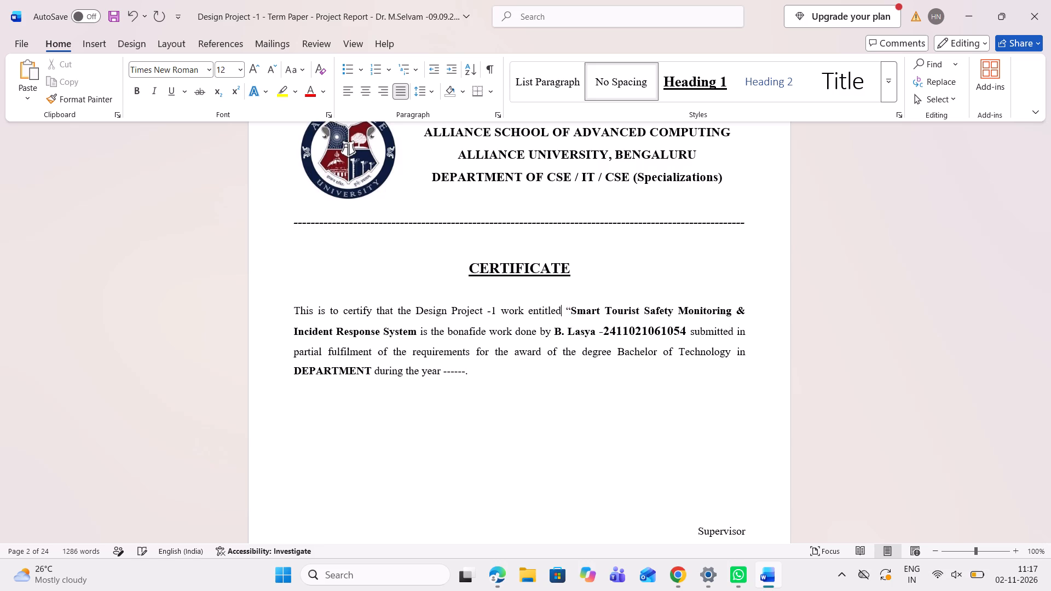
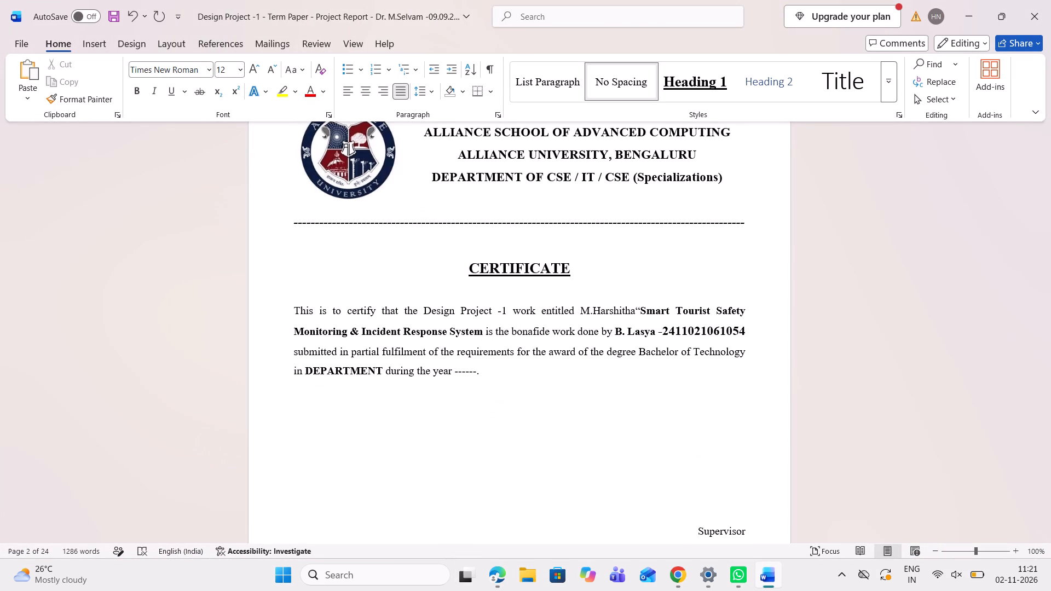
{"action": "key", "text": "BackSpace"}
{"action": "key", "text": "BackSpace"}
{"action": "key", "text": "BackSpace"}
{"action": "key", "text": "BackSpace"}
{"action": "key", "text": "BackSpace"}
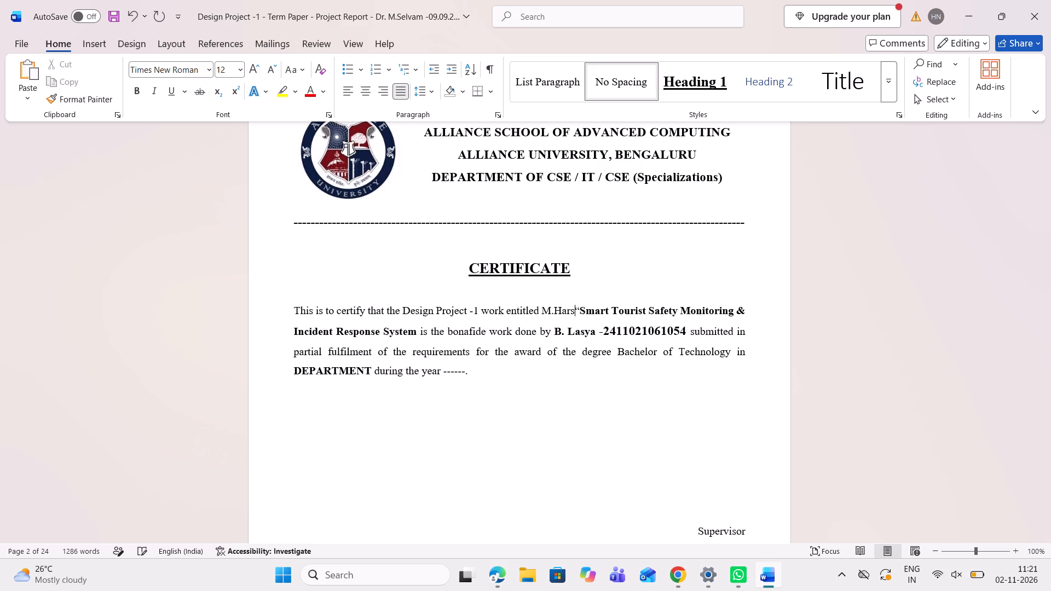
{"action": "key", "text": "BackSpace"}
{"action": "key", "text": "BackSpace"}
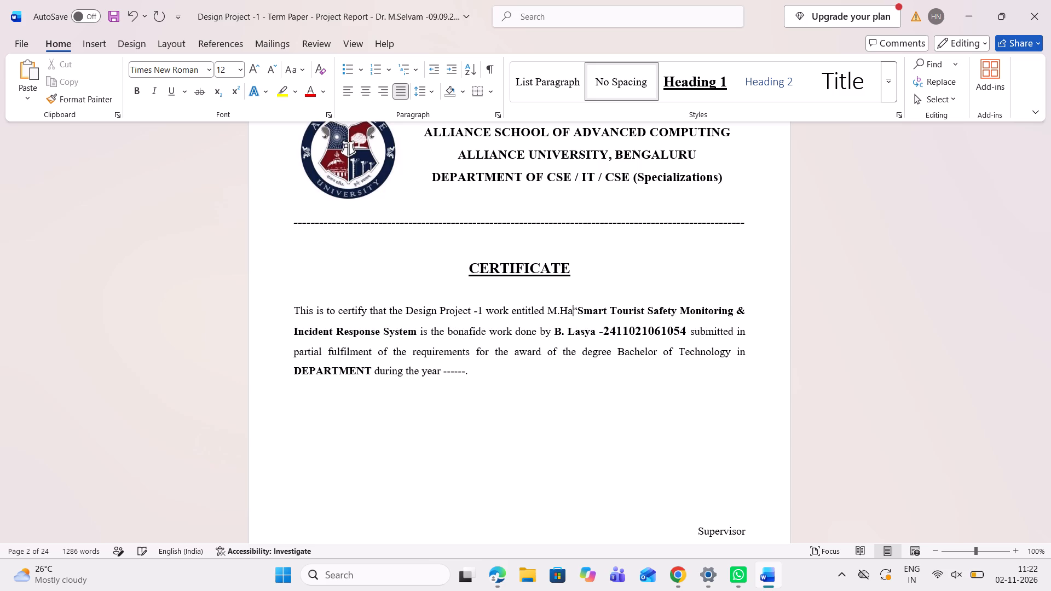
{"action": "key", "text": "BackSpace"}
{"action": "key", "text": "BackSpace"}
{"action": "key", "text": "BackSpace"}
{"action": "key", "text": "BackSpace"}
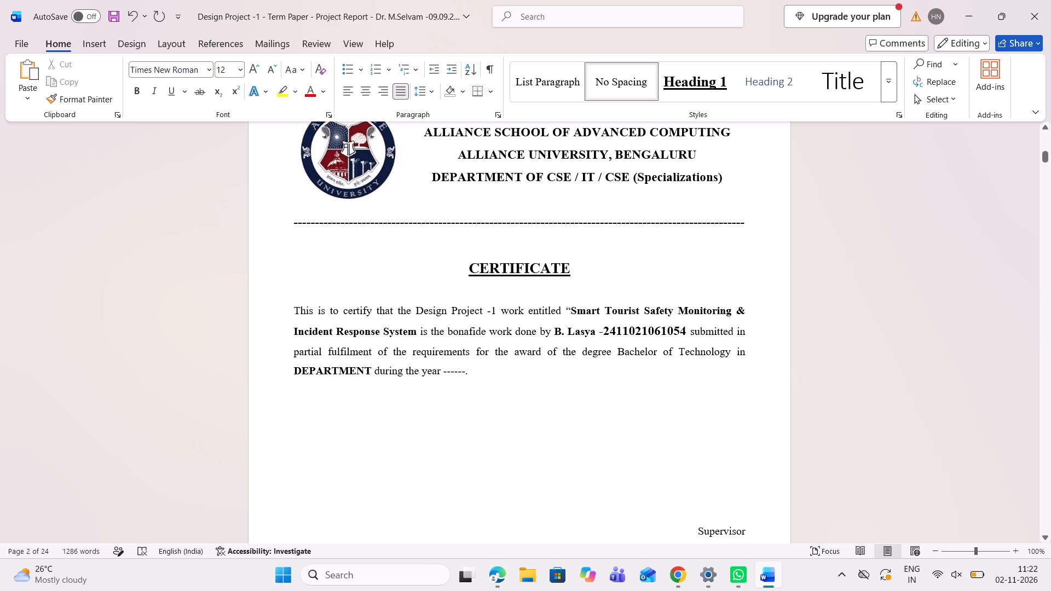
Add the second student's name after the first student's roll number in the certificate paragraph, with spaces after the initial and the name.
{"action": "left_click", "coordinate": [689, 331]}
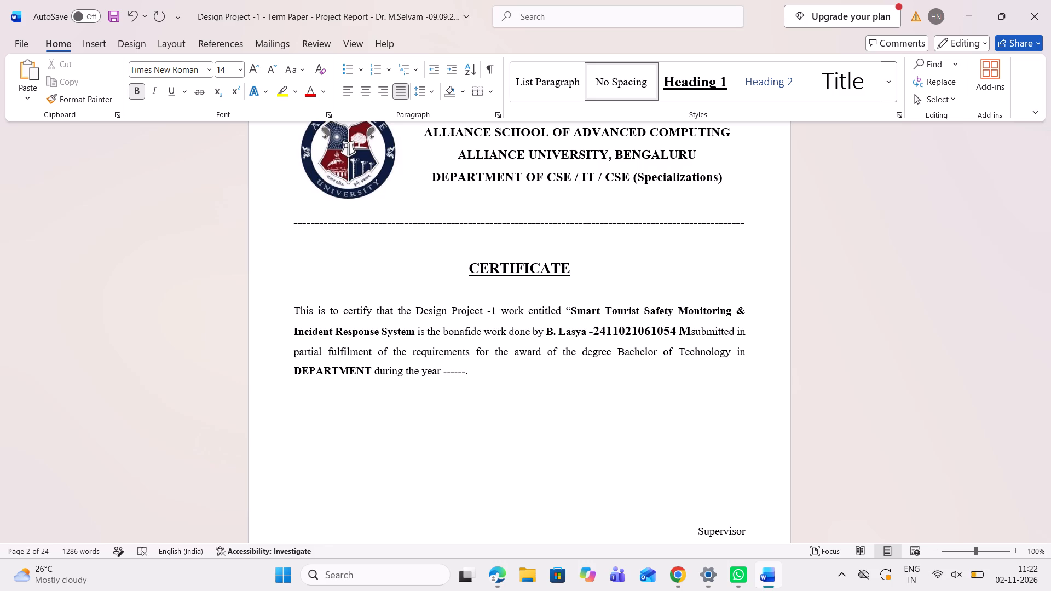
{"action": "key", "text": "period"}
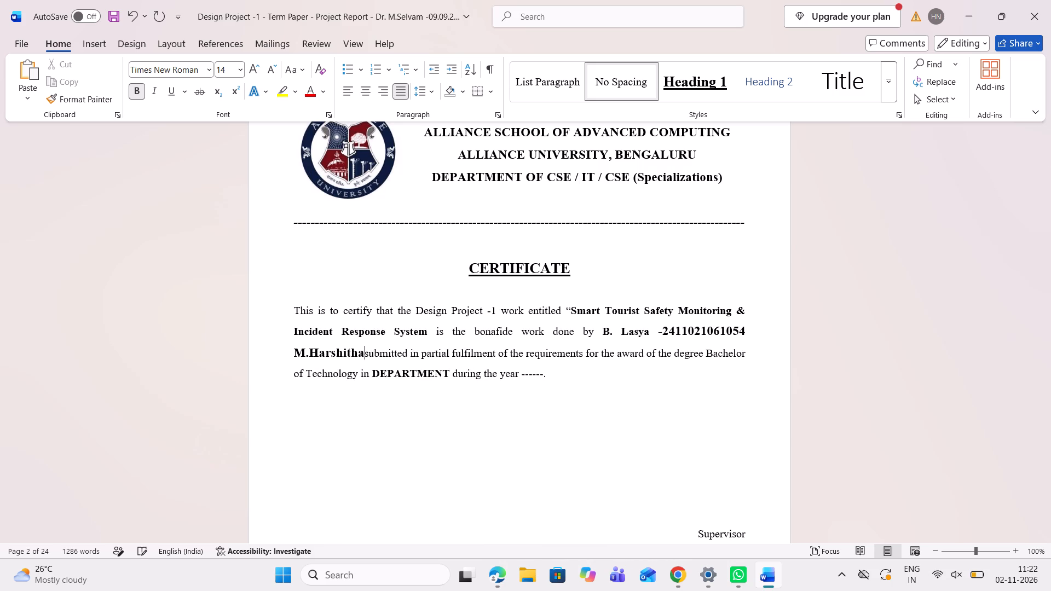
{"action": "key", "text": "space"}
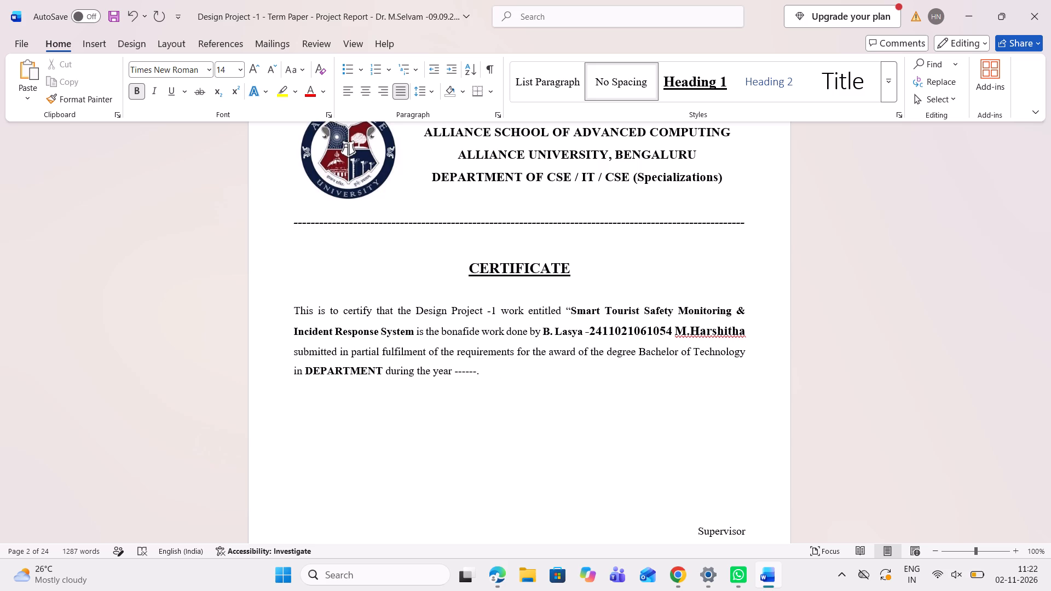
{"action": "left_click", "coordinate": [691, 333]}
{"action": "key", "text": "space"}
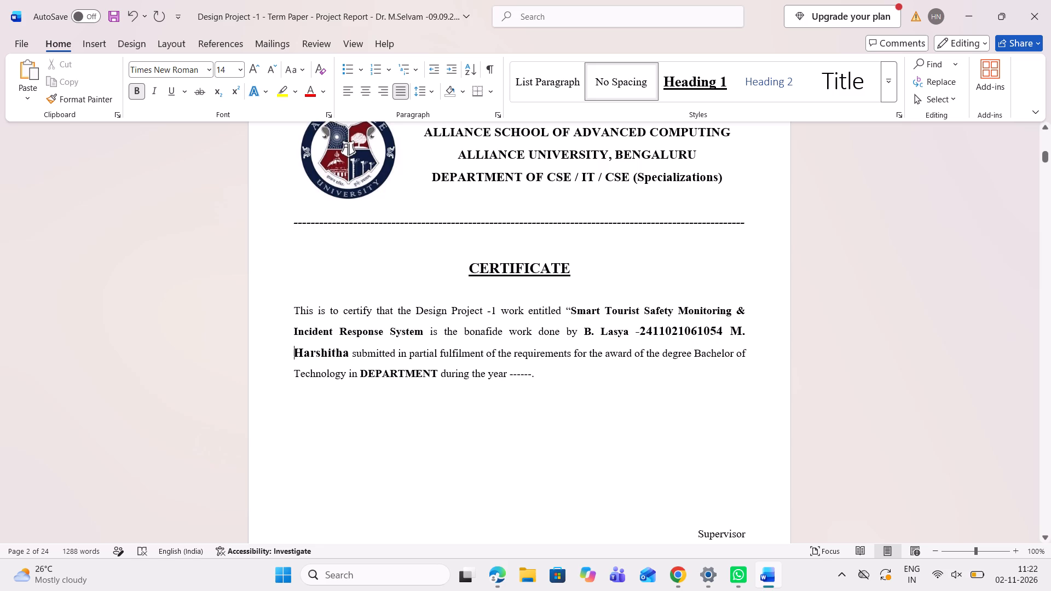
Enter the second student's roll number after their name in the certificate paragraph.
{"action": "left_click", "coordinate": [354, 356]}
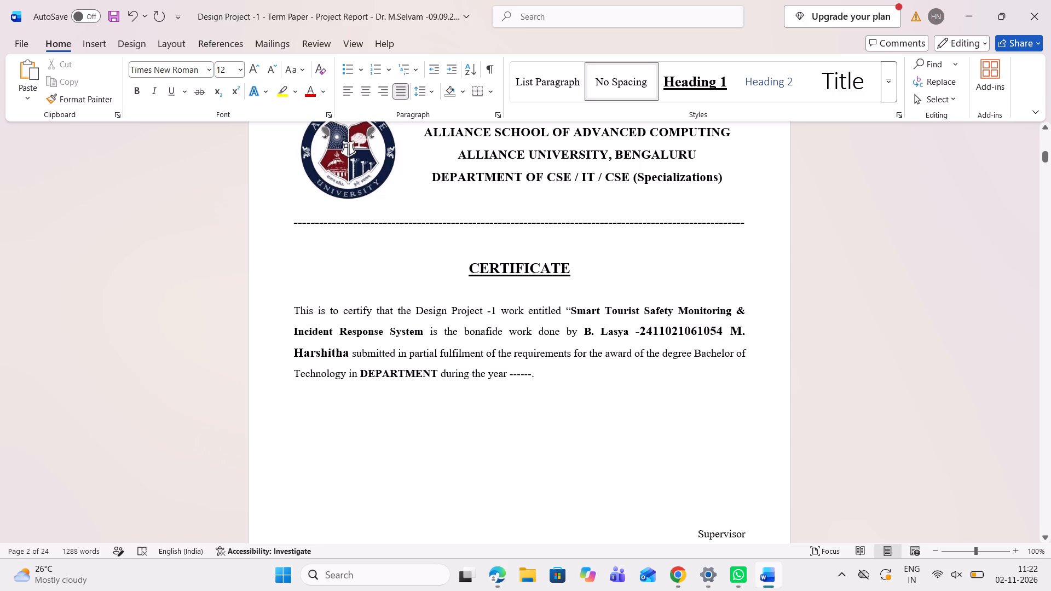
{"action": "left_click", "coordinate": [350, 352]}
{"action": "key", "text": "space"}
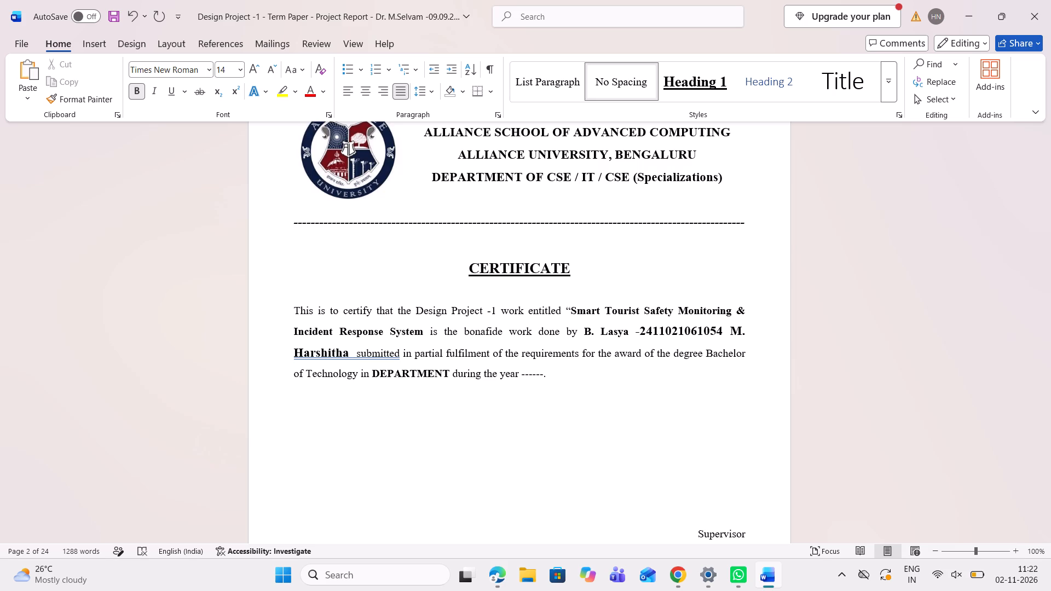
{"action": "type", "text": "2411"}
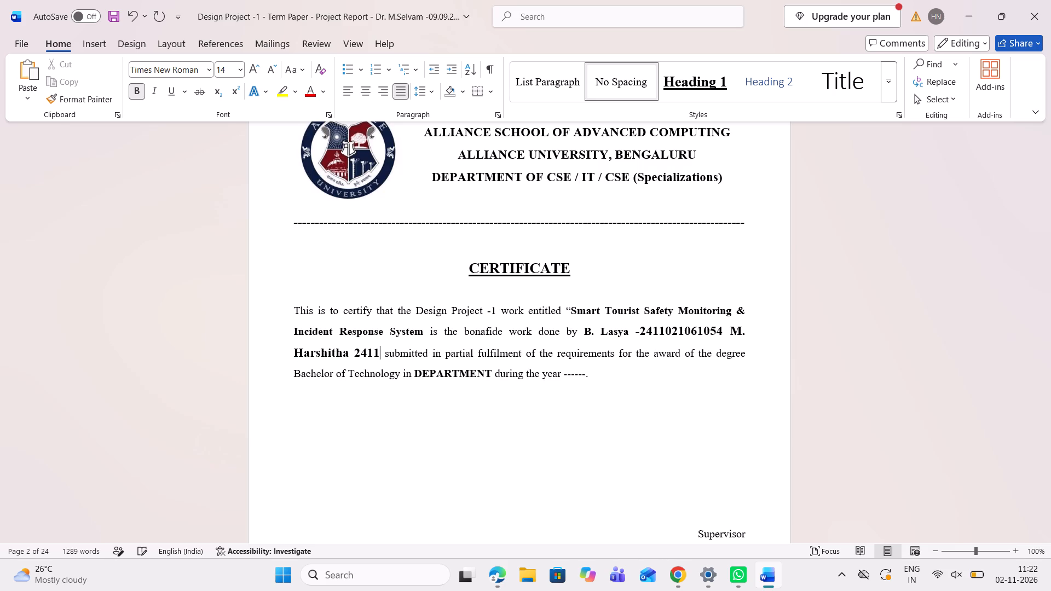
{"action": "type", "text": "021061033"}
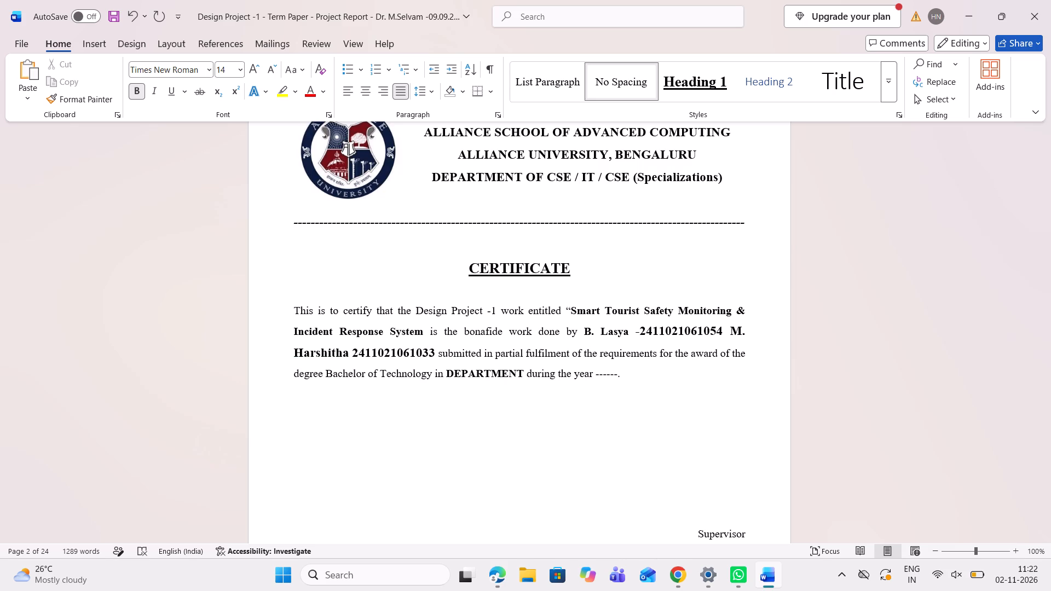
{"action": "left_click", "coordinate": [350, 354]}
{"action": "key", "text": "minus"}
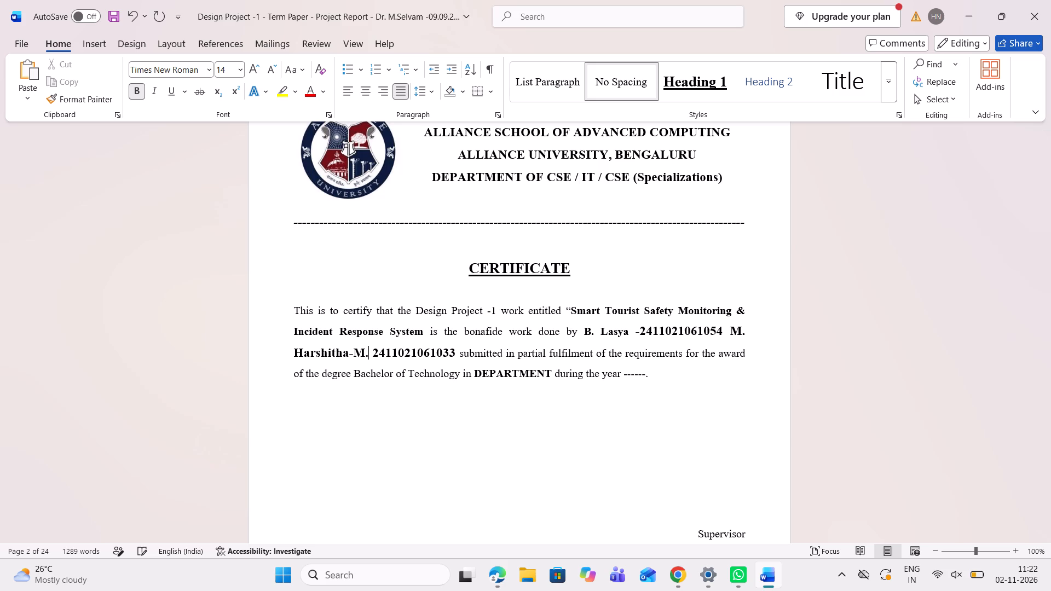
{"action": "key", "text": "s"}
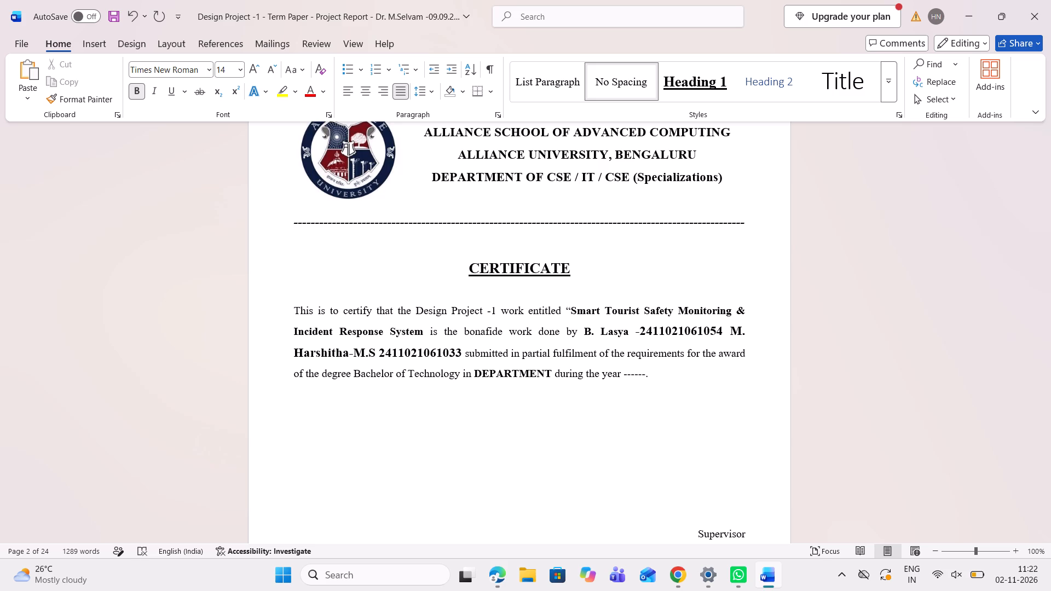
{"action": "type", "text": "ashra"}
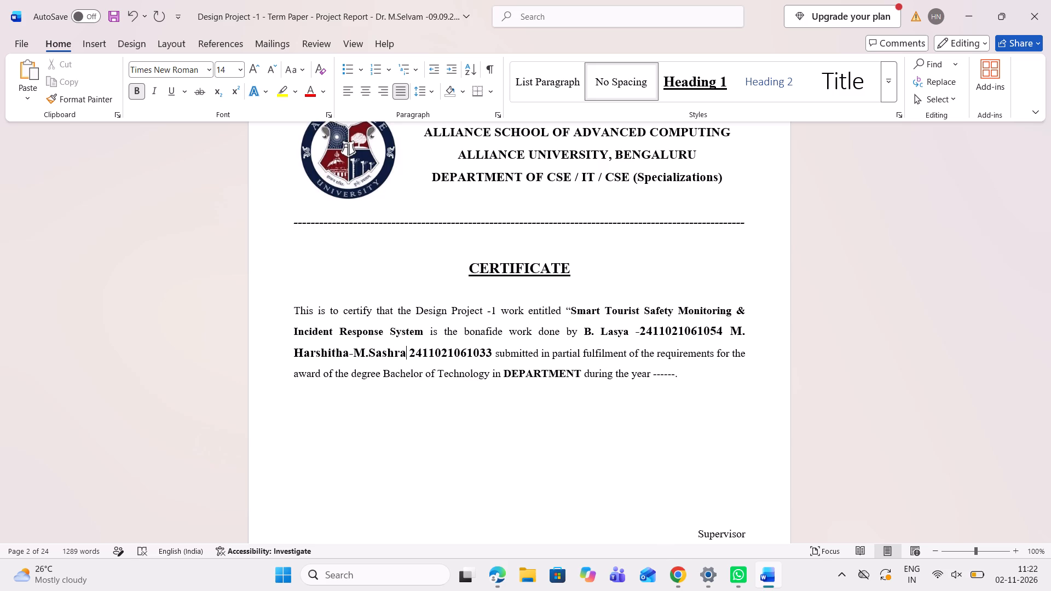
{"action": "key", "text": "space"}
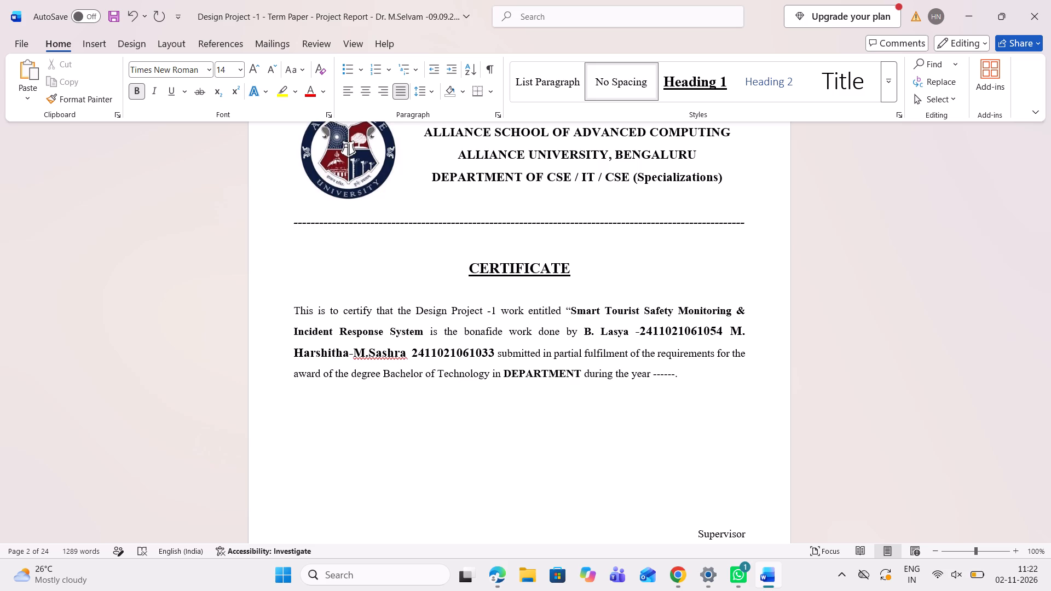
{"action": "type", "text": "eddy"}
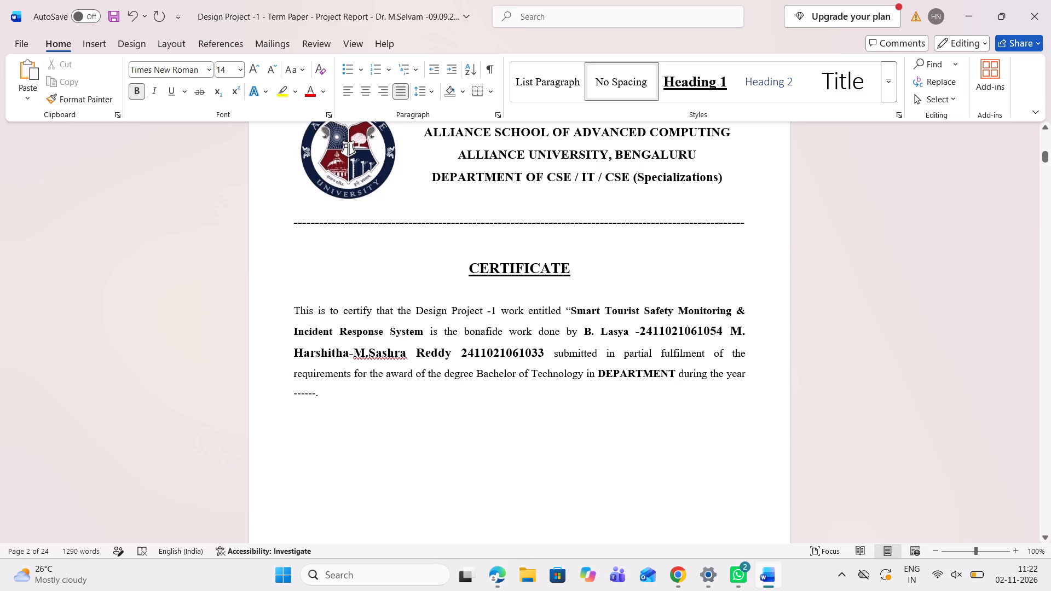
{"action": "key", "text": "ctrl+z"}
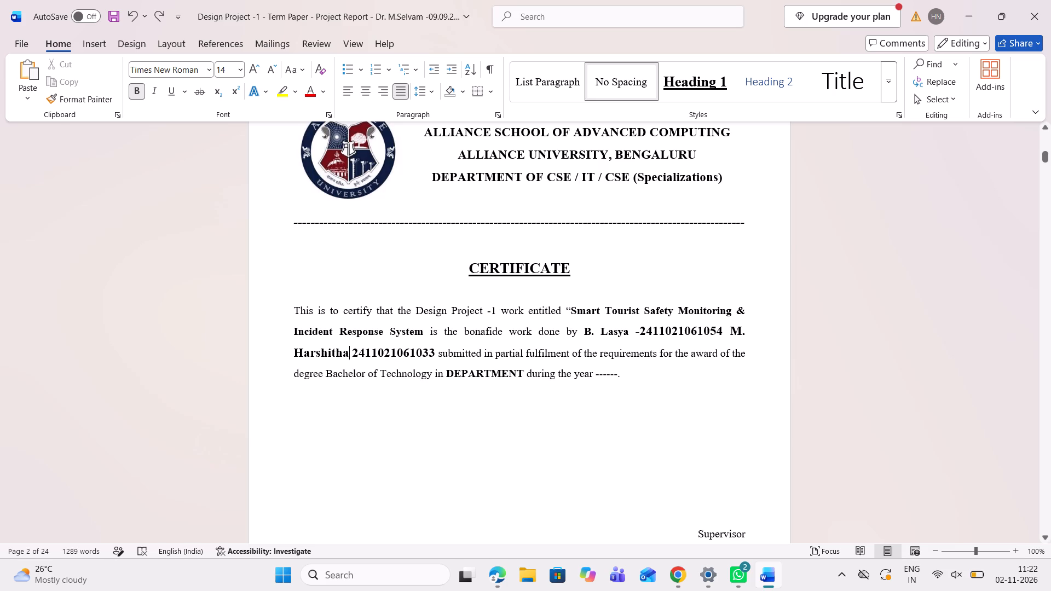
Add the third student's name after the second student's roll number in the certificate paragraph.
{"action": "left_click", "coordinate": [438, 352]}
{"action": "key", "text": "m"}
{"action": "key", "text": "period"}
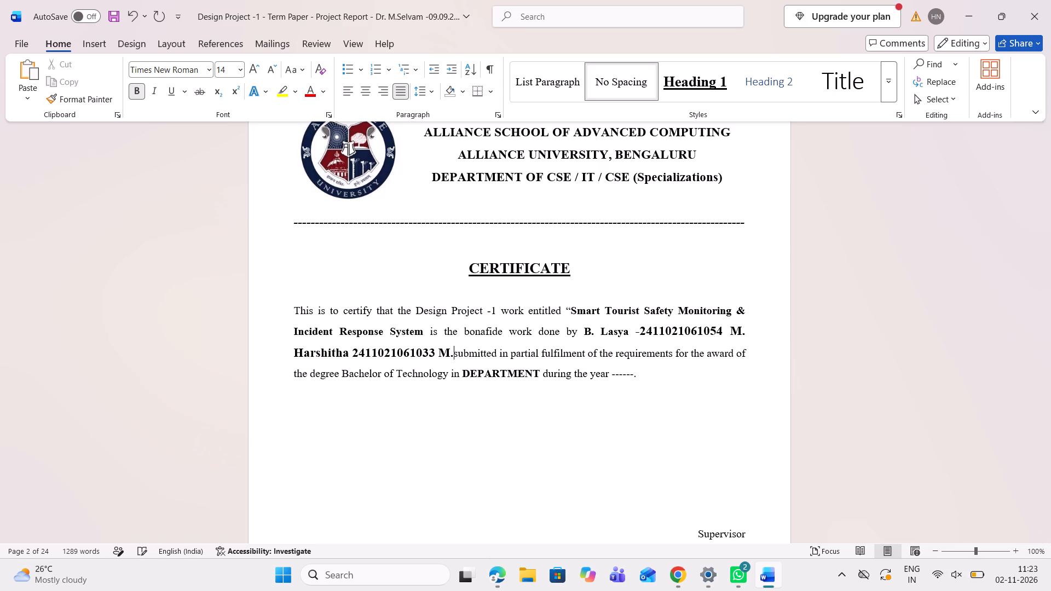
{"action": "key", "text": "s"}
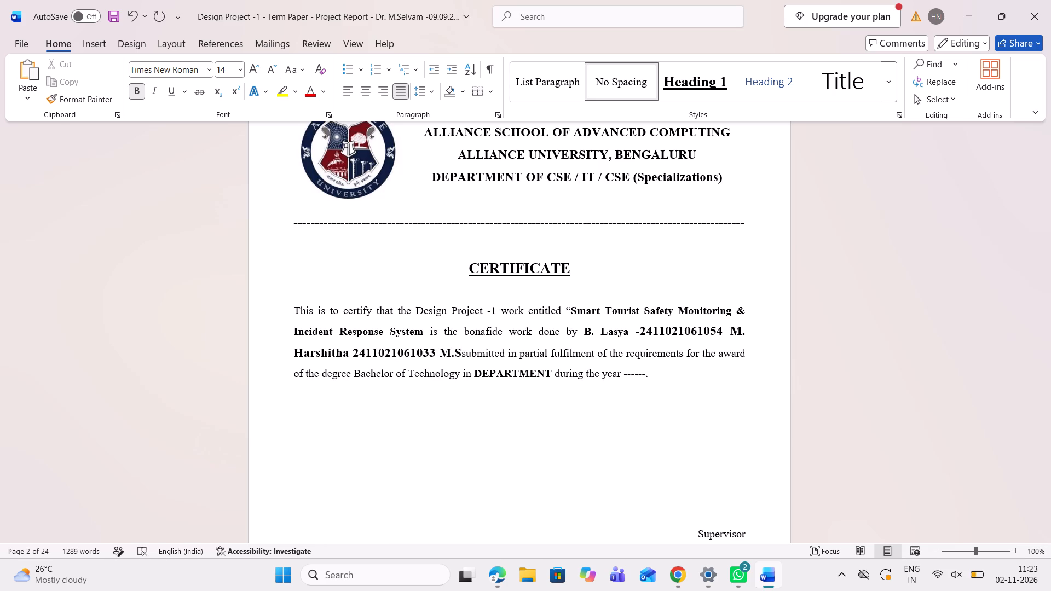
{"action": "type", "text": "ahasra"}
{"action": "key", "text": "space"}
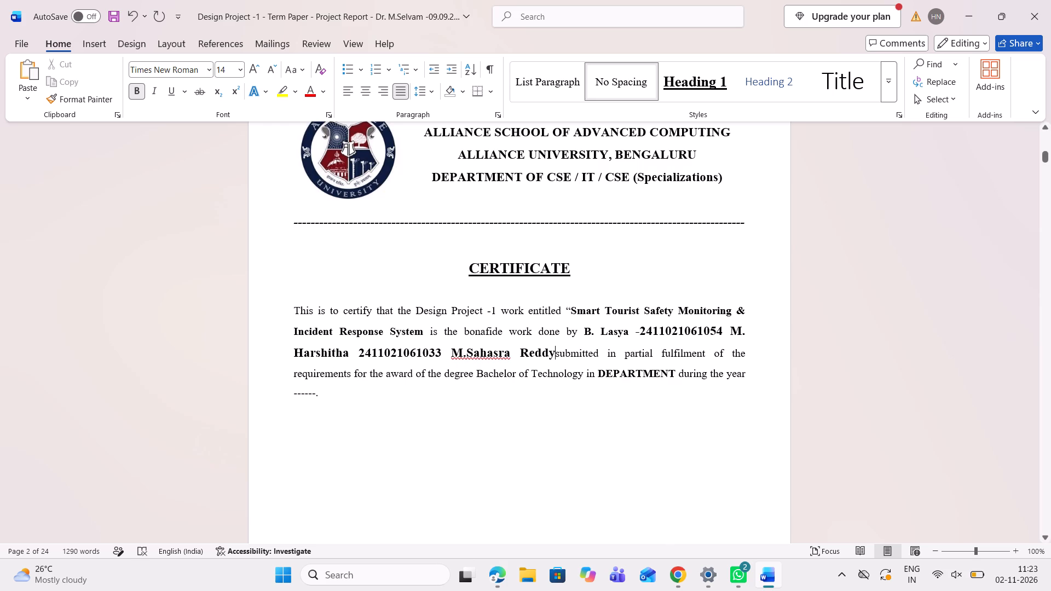
Correct the spacing of the third student's name, with single spaces after the initial, between the names and before "submitted".
{"action": "left_click", "coordinate": [520, 353]}
{"action": "key", "text": "BackSpace"}
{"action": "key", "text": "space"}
{"action": "left_click", "coordinate": [556, 354]}
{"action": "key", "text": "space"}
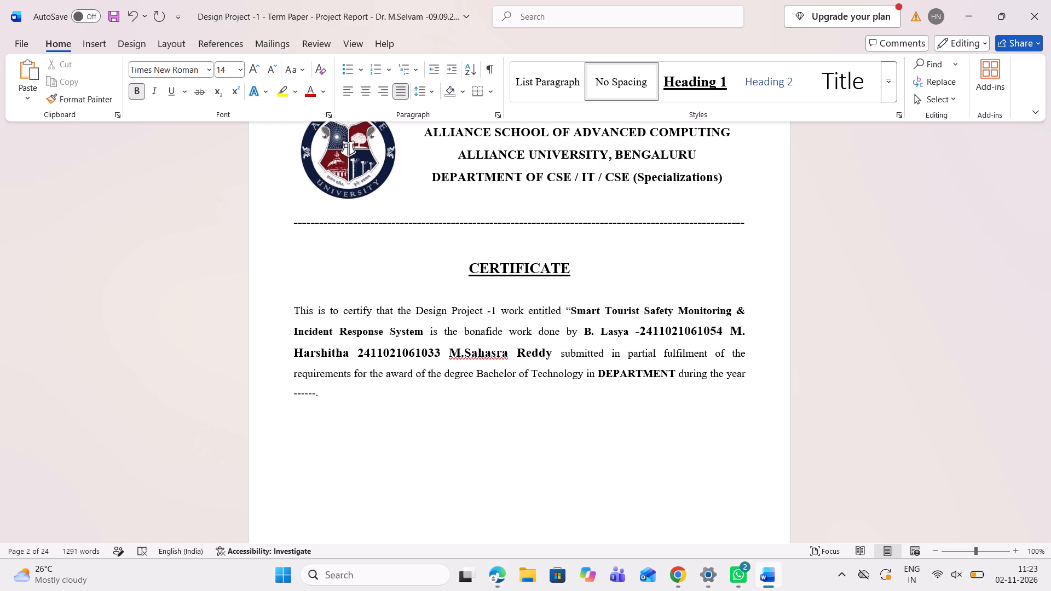
{"action": "left_click", "coordinate": [466, 354]}
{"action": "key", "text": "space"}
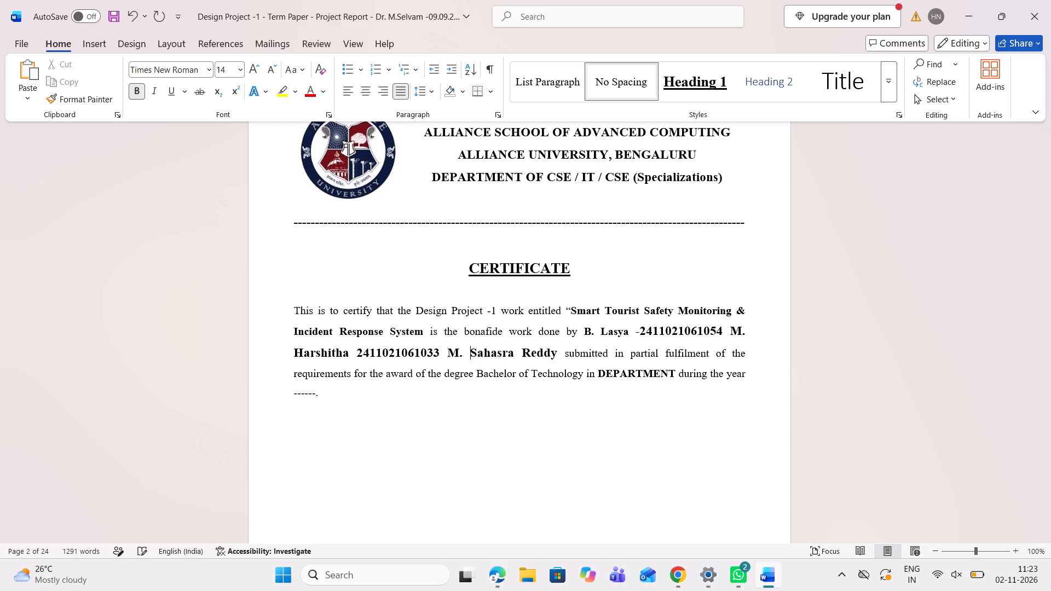
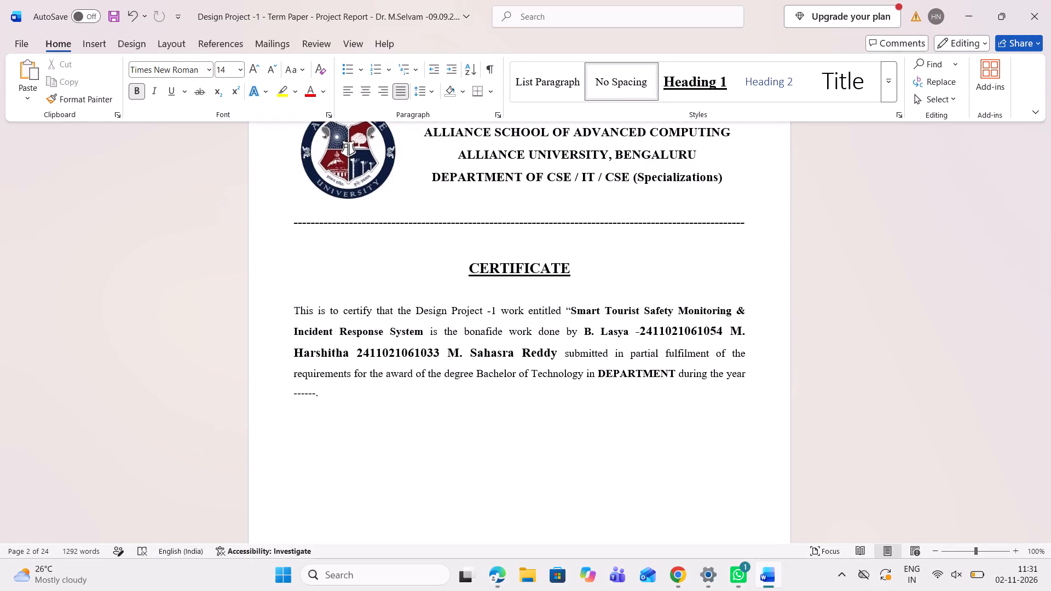
Add the fourth student's name after the third student's name in the certificate paragraph, with single spaces after the initial and before "submitted".
{"action": "left_click", "coordinate": [564, 356]}
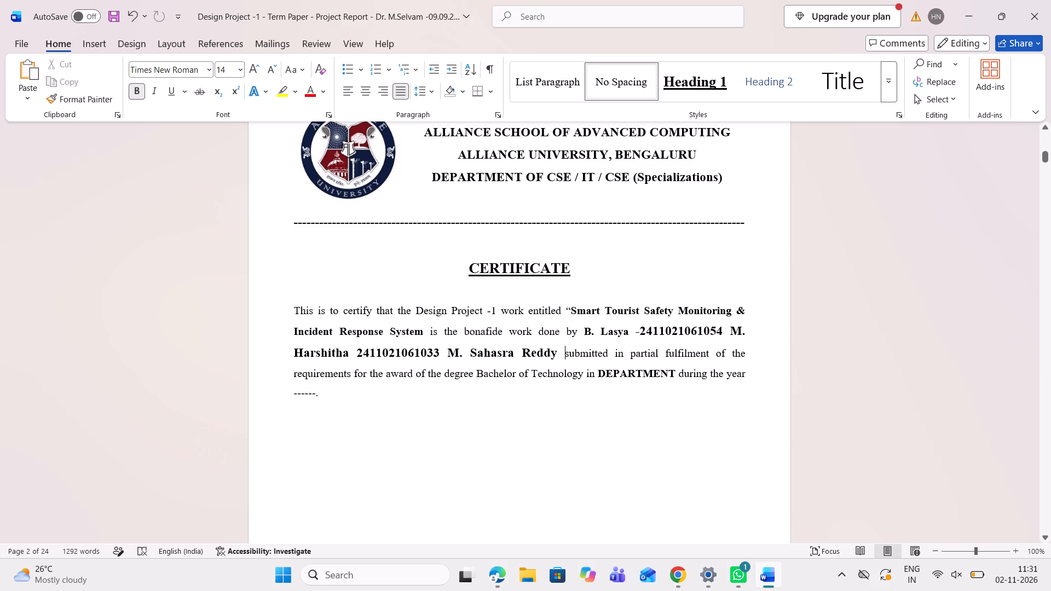
{"action": "left_click", "coordinate": [560, 353]}
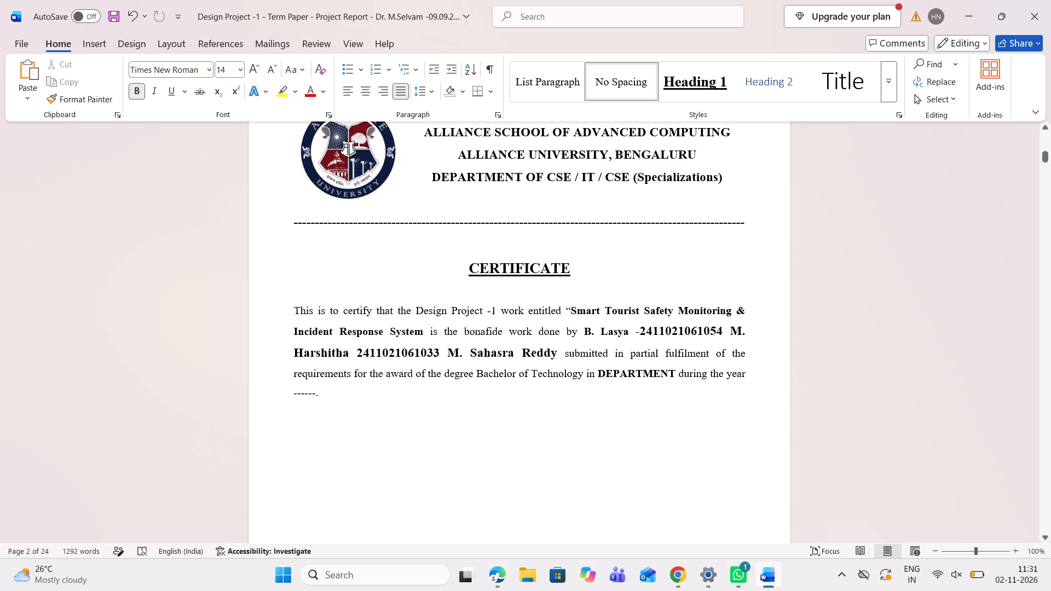
{"action": "left_click", "coordinate": [561, 353]}
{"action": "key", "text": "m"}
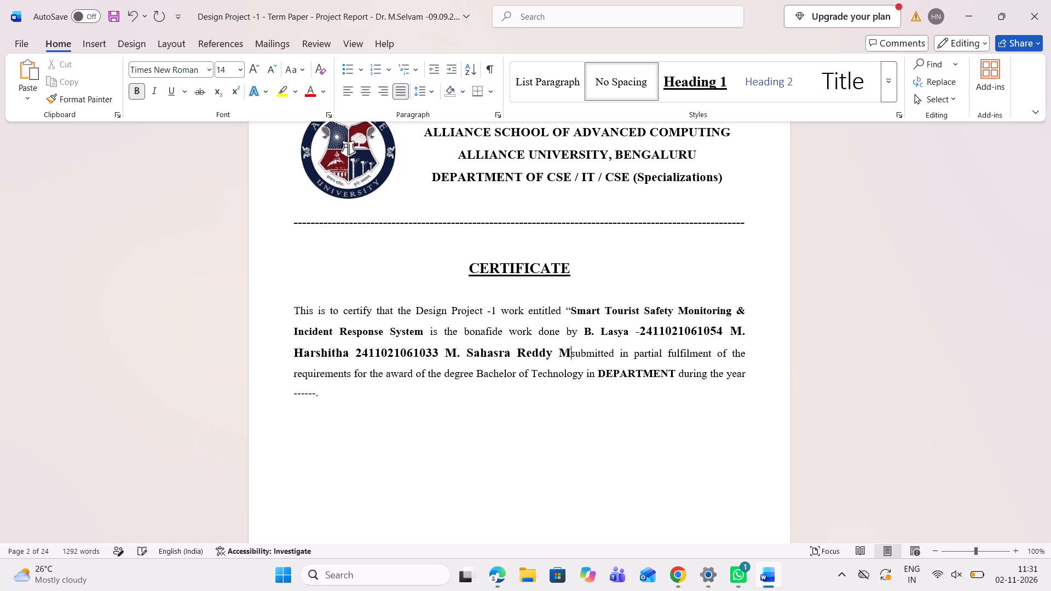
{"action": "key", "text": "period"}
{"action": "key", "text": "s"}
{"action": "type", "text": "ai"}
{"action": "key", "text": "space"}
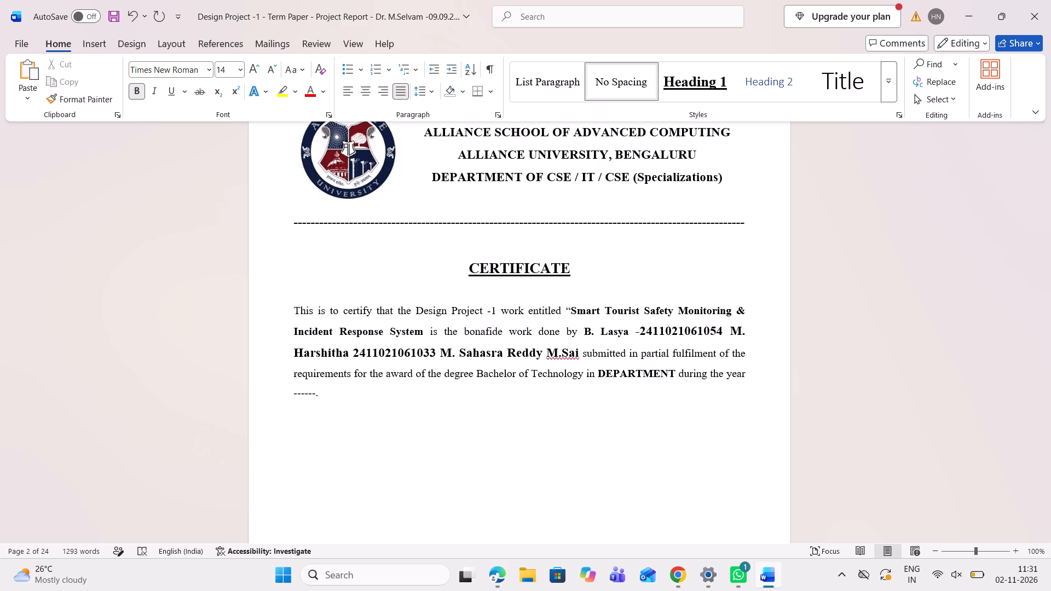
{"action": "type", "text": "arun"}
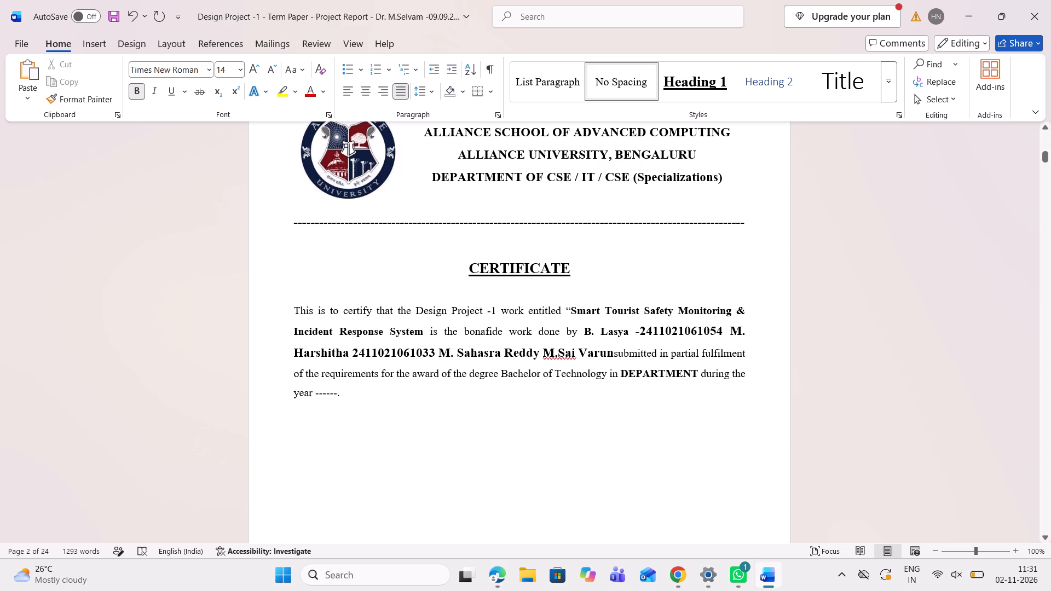
{"action": "left_click", "coordinate": [557, 355]}
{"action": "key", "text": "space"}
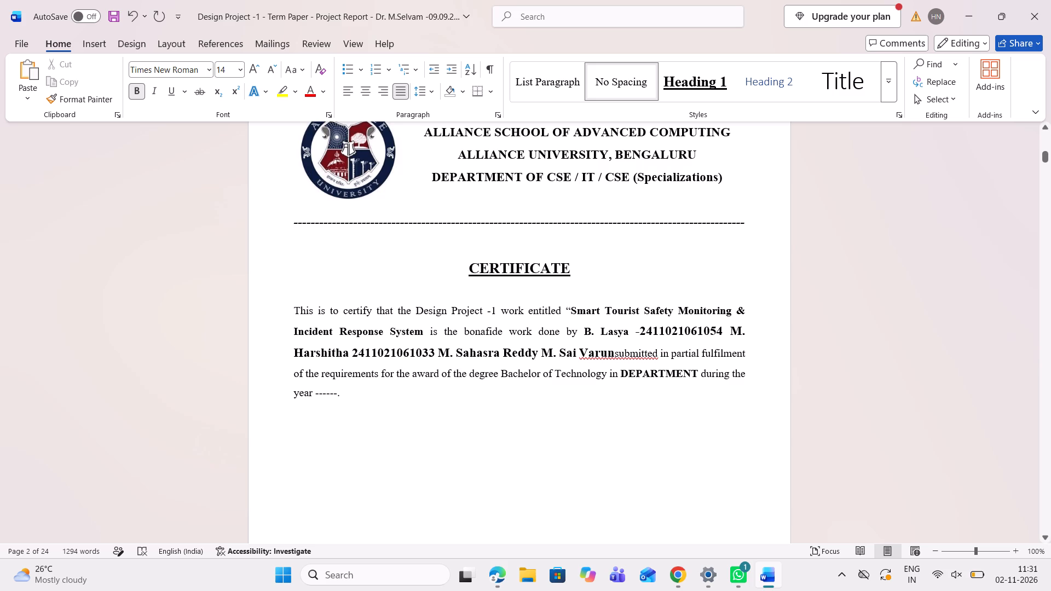
{"action": "left_click", "coordinate": [614, 355]}
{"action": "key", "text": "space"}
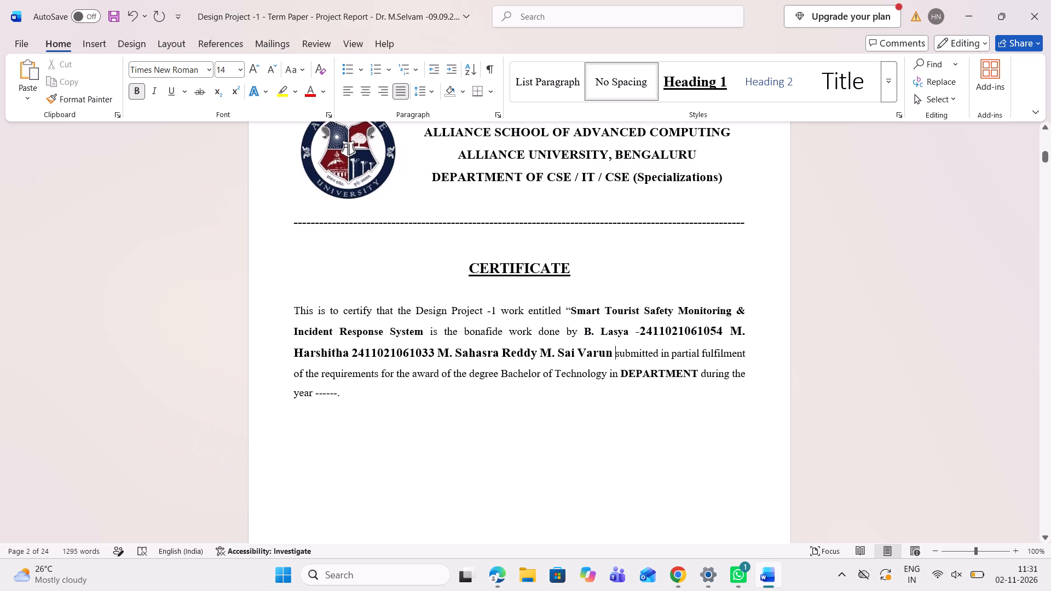
Replace the DEPARTMENT placeholder in the certificate paragraph with "Computer Science of Engineering", followed by a space before "during".
{"action": "left_click", "coordinate": [700, 373]}
{"action": "key", "text": "BackSpace"}
{"action": "key", "text": "BackSpace"}
{"action": "key", "text": "BackSpace"}
{"action": "key", "text": "BackSpace"}
{"action": "key", "text": "BackSpace"}
{"action": "key", "text": "BackSpace"}
{"action": "key", "text": "BackSpace"}
{"action": "key", "text": "BackSpace"}
{"action": "key", "text": "BackSpace"}
{"action": "key", "text": "BackSpace"}
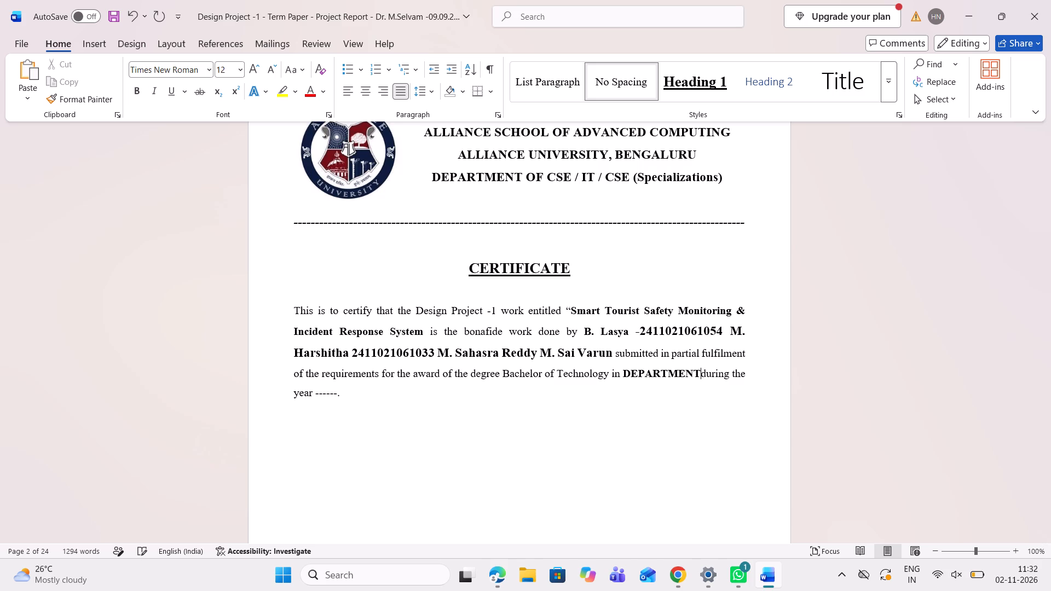
{"action": "key", "text": "BackSpace"}
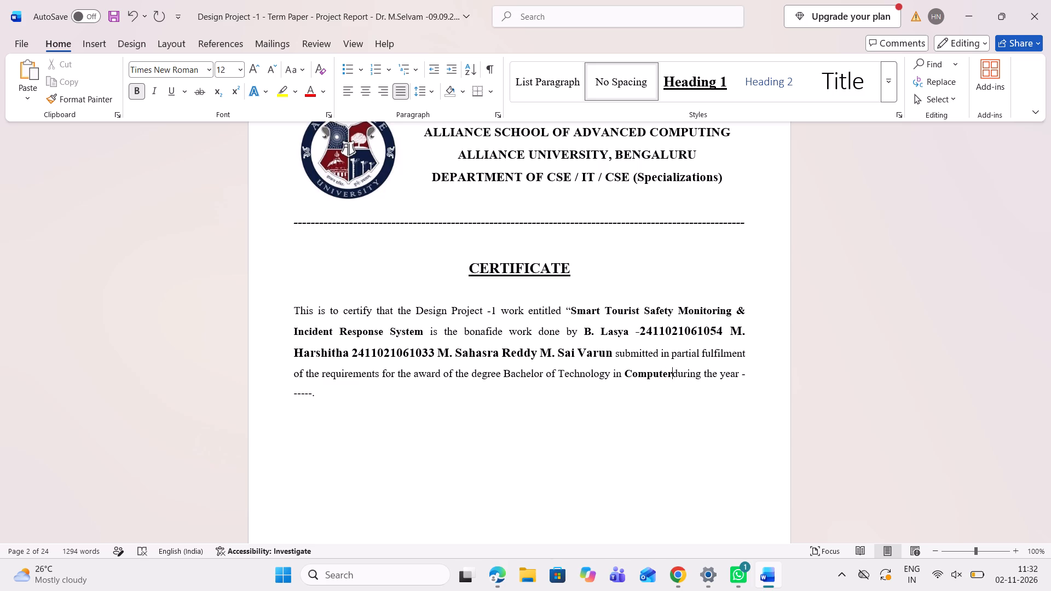
{"action": "key", "text": "BackSpace"}
{"action": "key", "text": "BackSpace"}
{"action": "key", "text": "BackSpace"}
{"action": "key", "text": "BackSpace"}
{"action": "key", "text": "BackSpace"}
{"action": "key", "text": "BackSpace"}
{"action": "key", "text": "BackSpace"}
{"action": "key", "text": "BackSpace"}
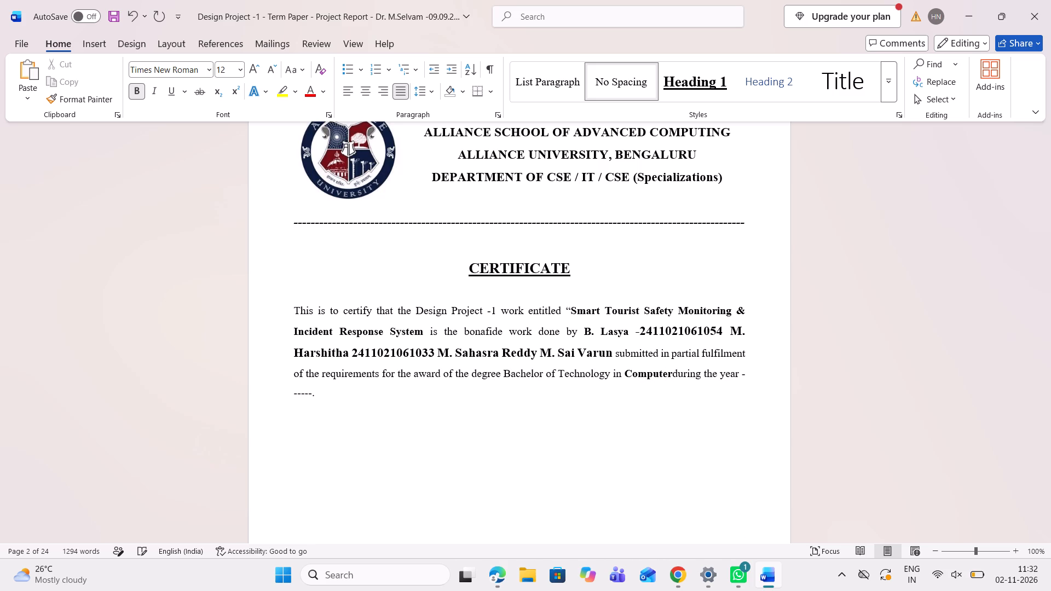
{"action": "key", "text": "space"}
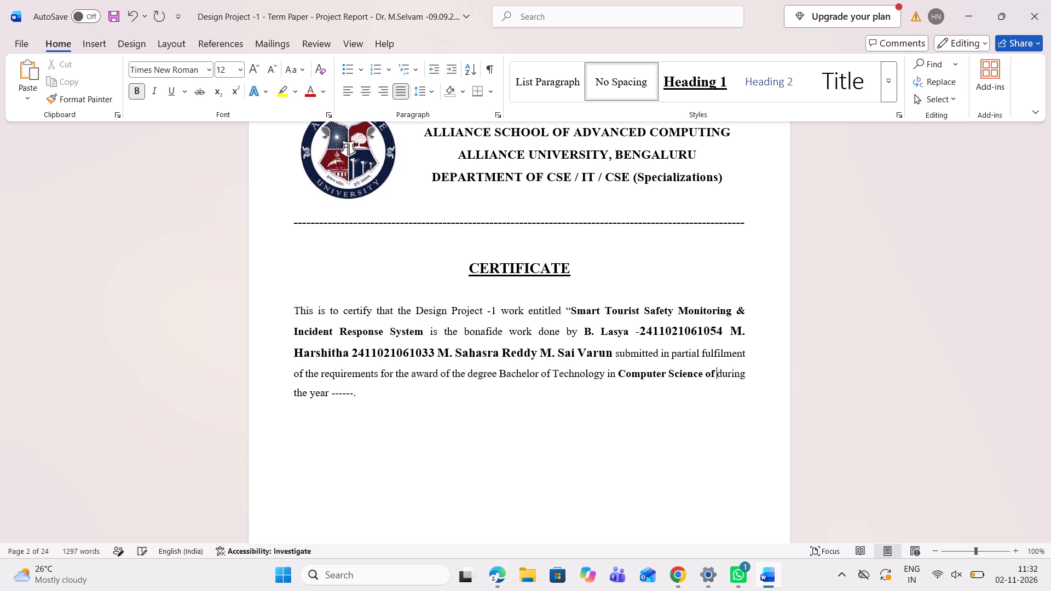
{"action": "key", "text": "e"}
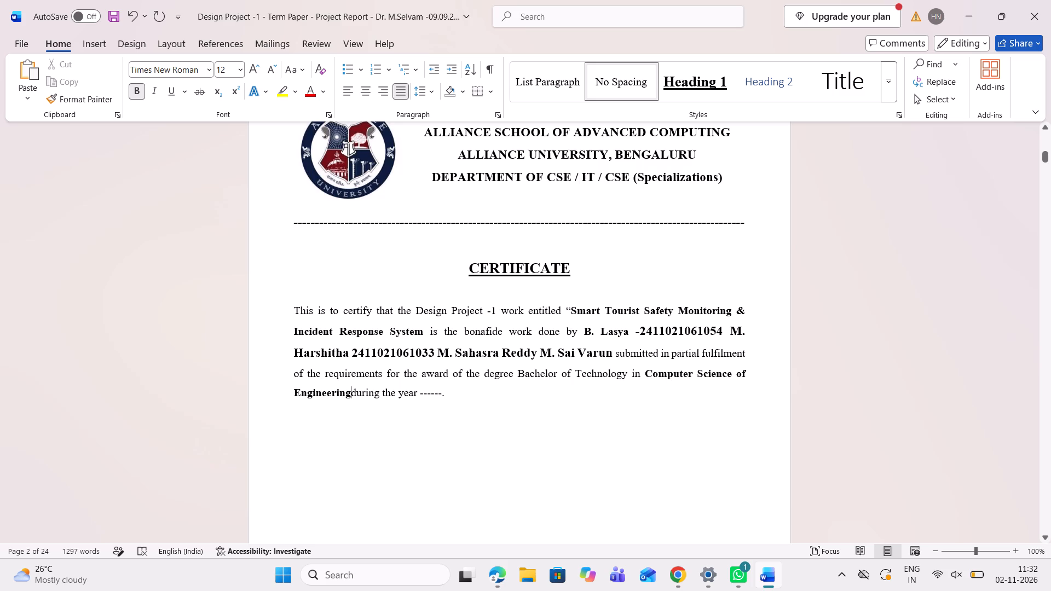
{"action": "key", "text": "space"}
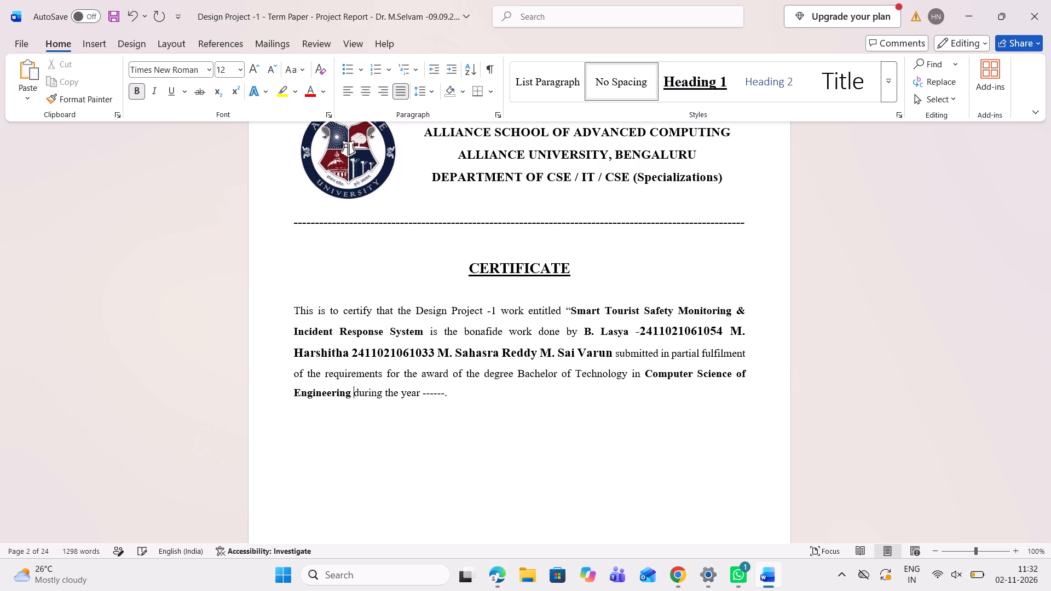
Enter the first student's name in the first empty NAME cell of the table on the declaration page.
{"action": "left_click", "coordinate": [456, 392]}
{"action": "scroll", "coordinate": [456, 392], "scroll_direction": "down", "scroll_amount": 1}
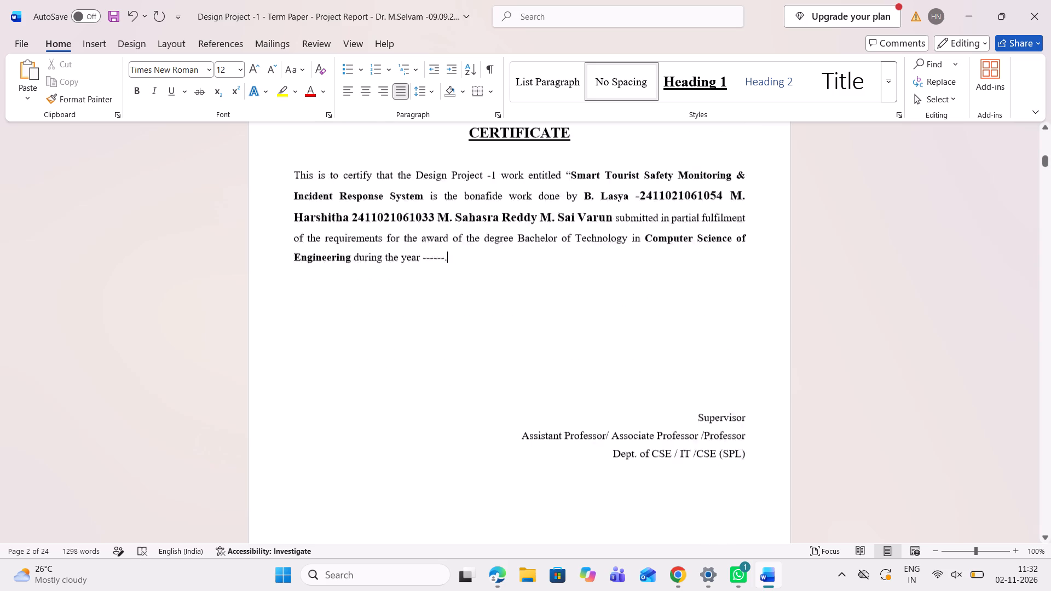
{"action": "scroll", "coordinate": [456, 392], "scroll_direction": "down", "scroll_amount": 1}
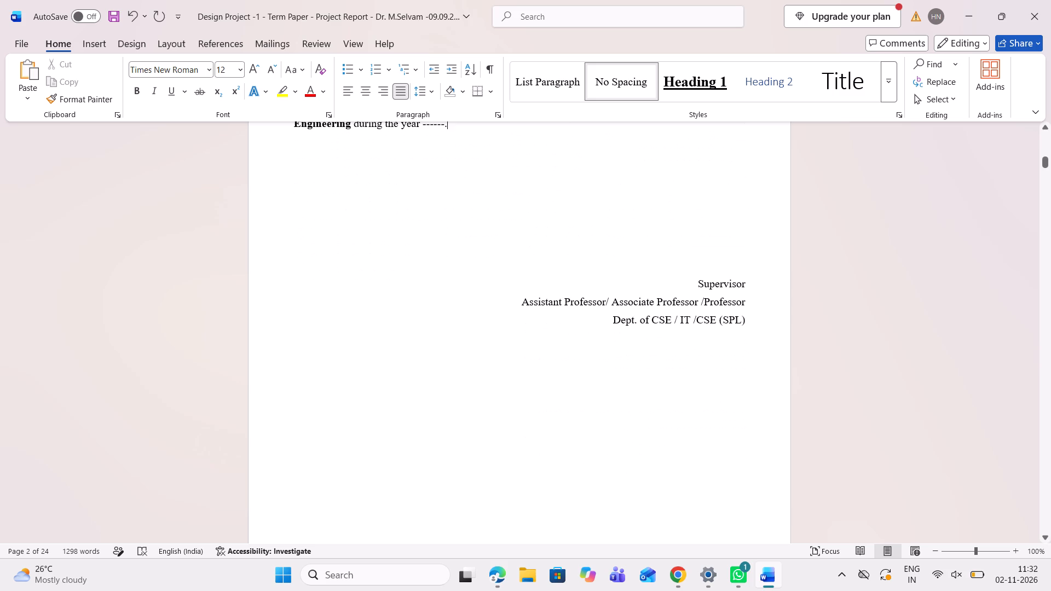
{"action": "scroll", "coordinate": [456, 392], "scroll_direction": "down", "scroll_amount": 5}
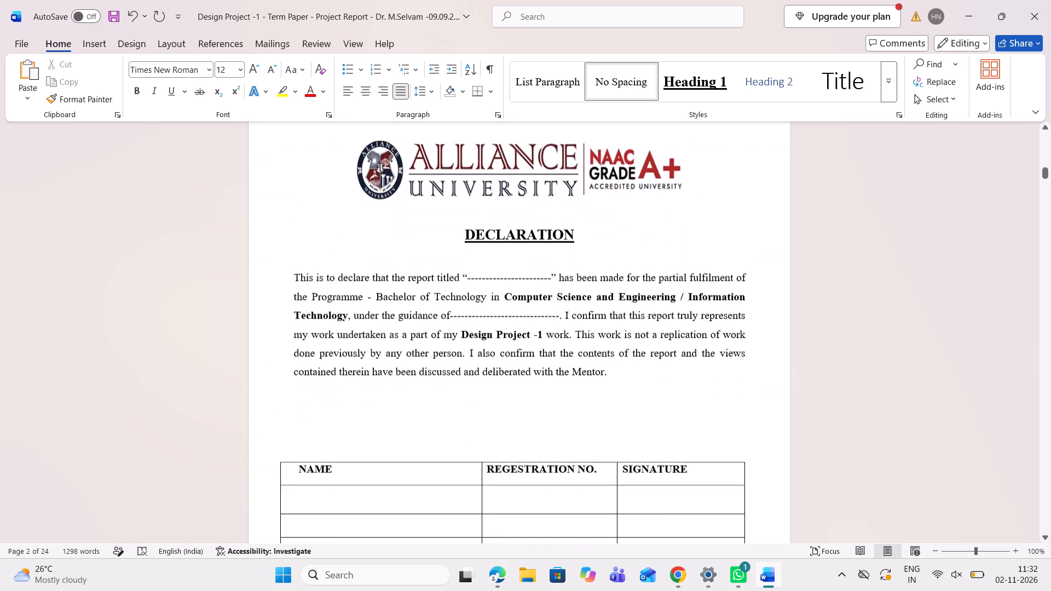
{"action": "scroll", "coordinate": [456, 392], "scroll_direction": "down", "scroll_amount": 2}
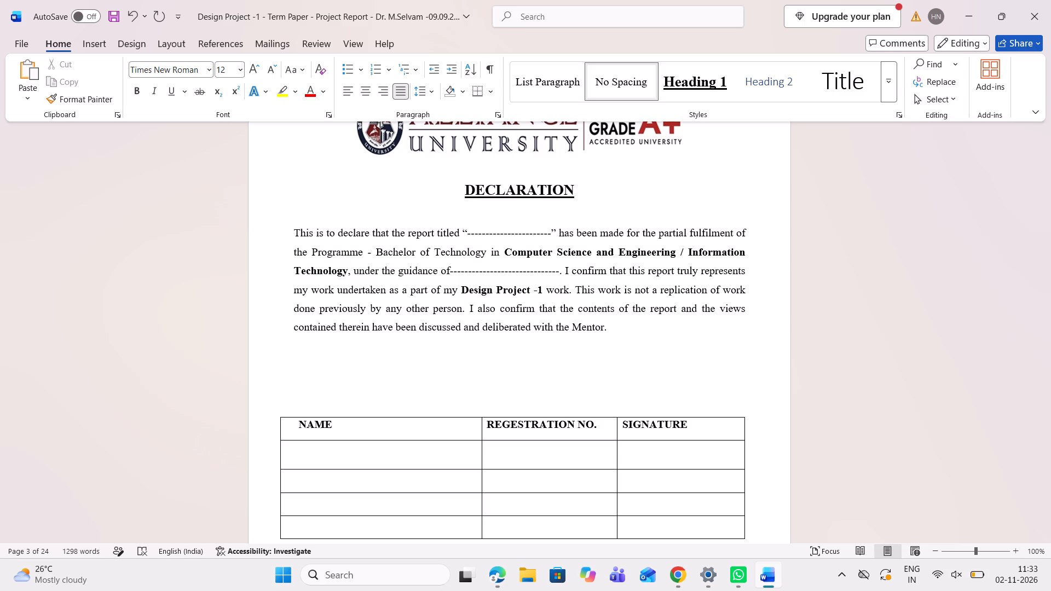
{"action": "scroll", "coordinate": [504, 245], "scroll_direction": "down", "scroll_amount": 1}
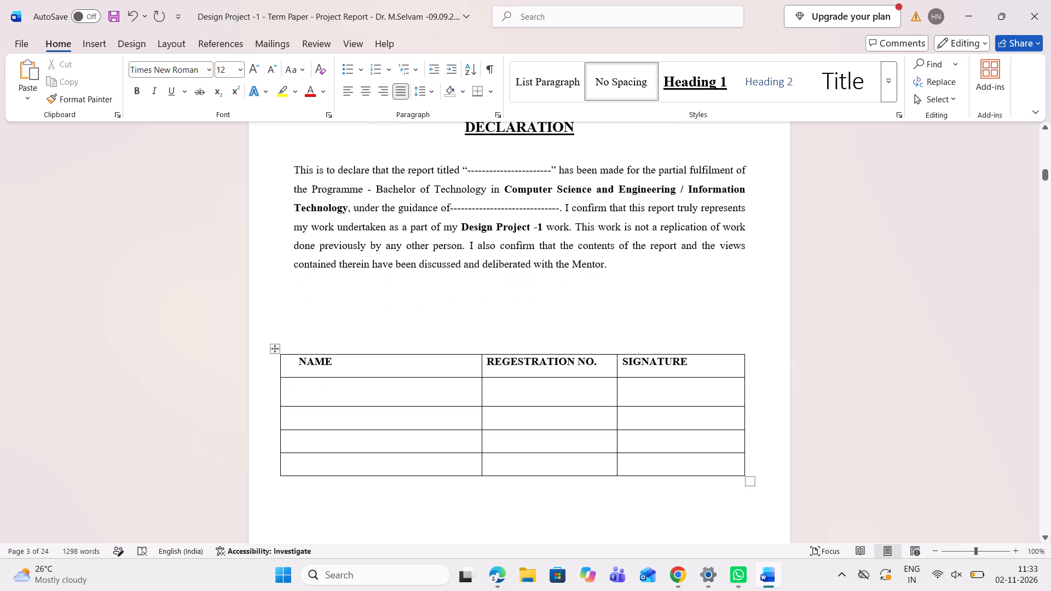
{"action": "left_click", "coordinate": [380, 393]}
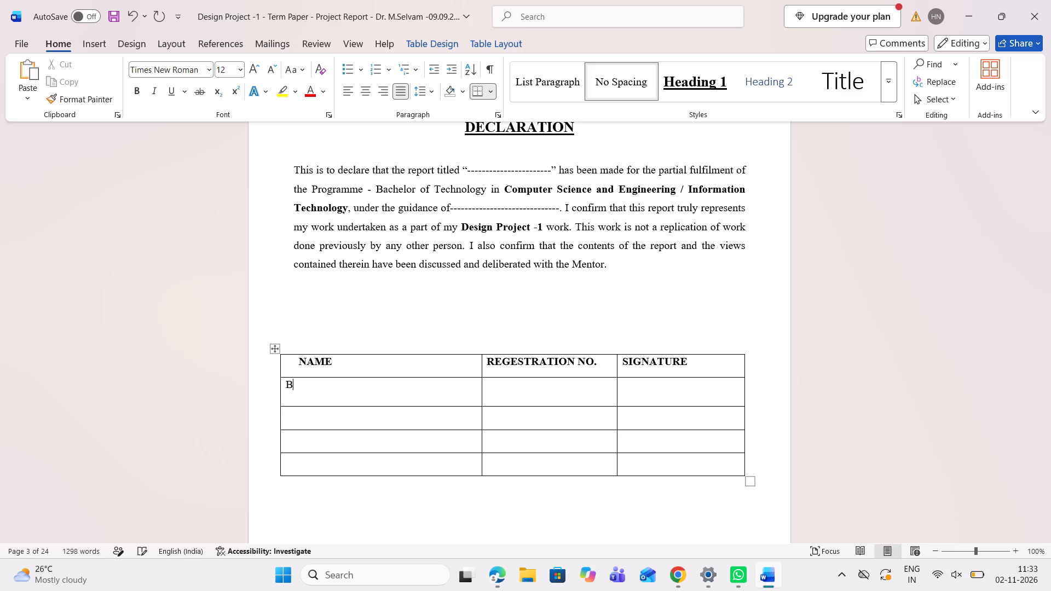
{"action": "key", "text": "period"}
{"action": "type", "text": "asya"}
Enter the second student's name in the second row of the declaration table's NAME column and remove its indent.
{"action": "left_click", "coordinate": [338, 421]}
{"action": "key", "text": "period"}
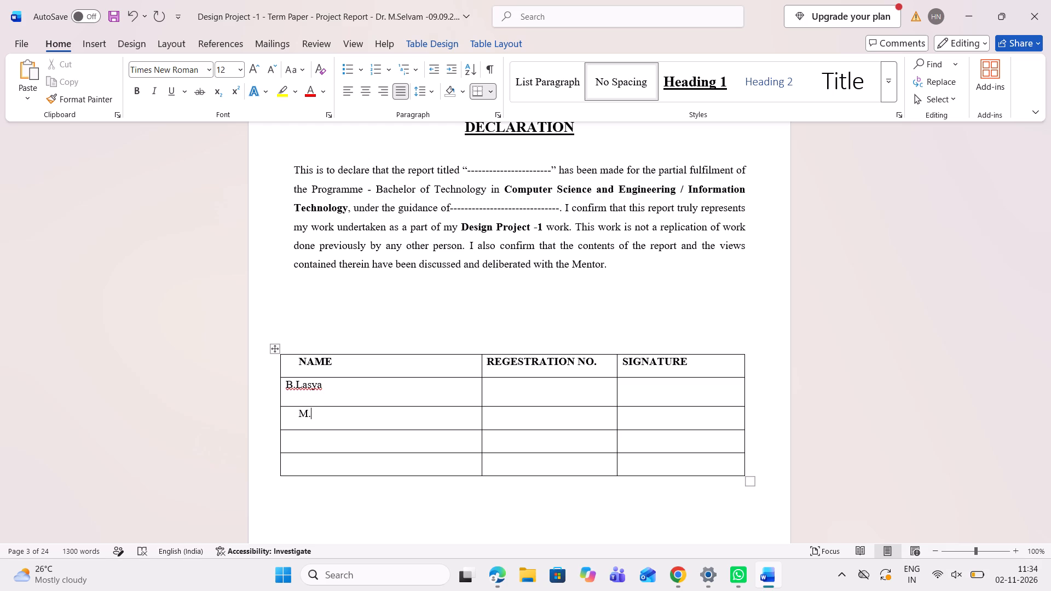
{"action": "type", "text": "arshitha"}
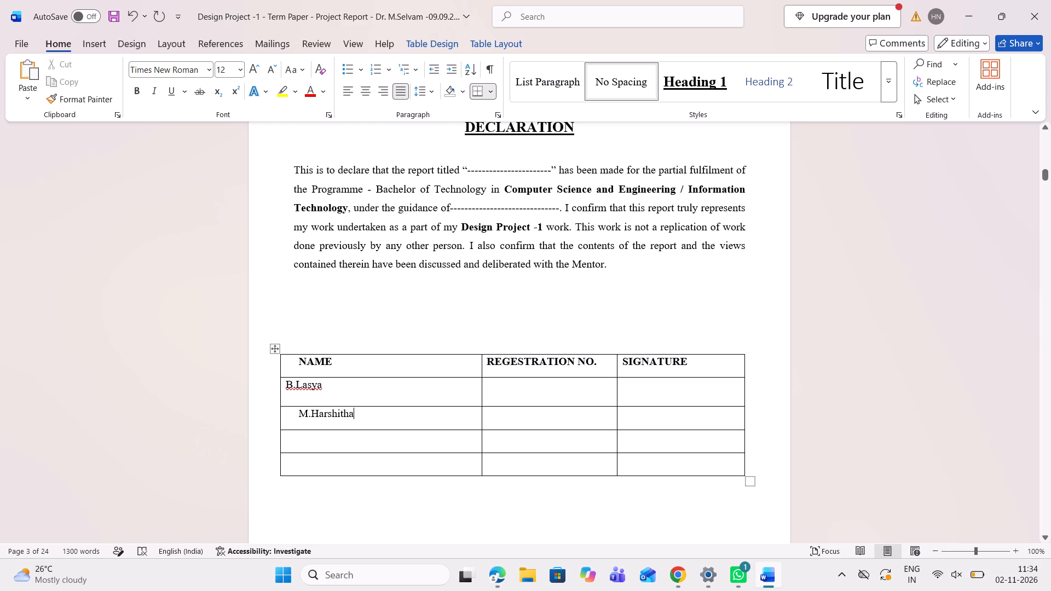
{"action": "left_click", "coordinate": [298, 413]}
{"action": "key", "text": "BackSpace"}
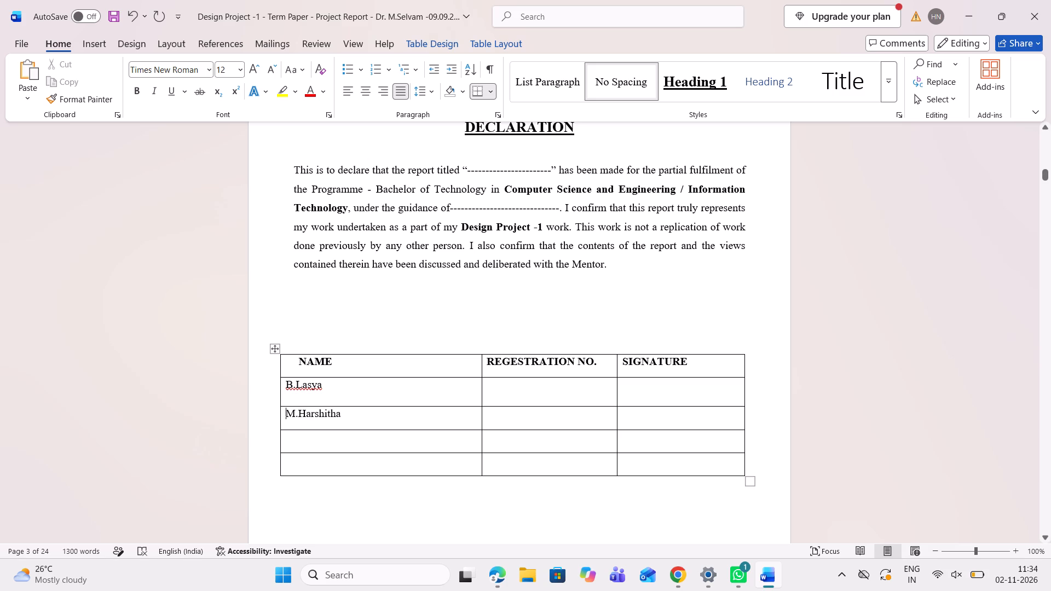
Insert a space after the initial in the first and second students' names in the declaration table.
{"action": "left_click", "coordinate": [296, 388]}
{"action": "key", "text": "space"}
{"action": "left_click", "coordinate": [299, 417]}
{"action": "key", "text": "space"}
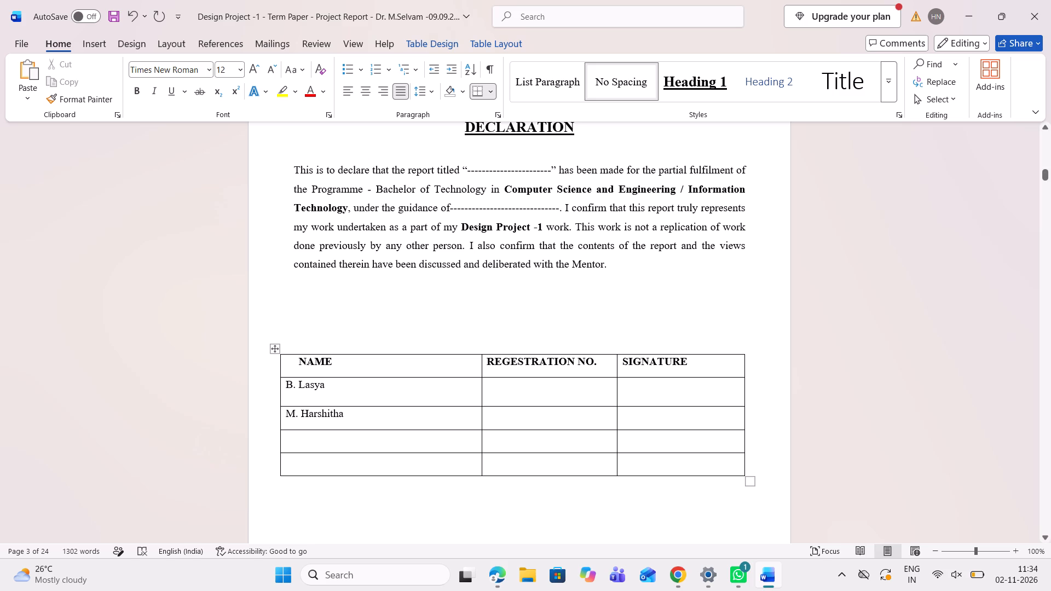
Enter the third student's name in the declaration table's NAME column, remove its indent and add a space after the initial.
{"action": "left_click", "coordinate": [290, 440]}
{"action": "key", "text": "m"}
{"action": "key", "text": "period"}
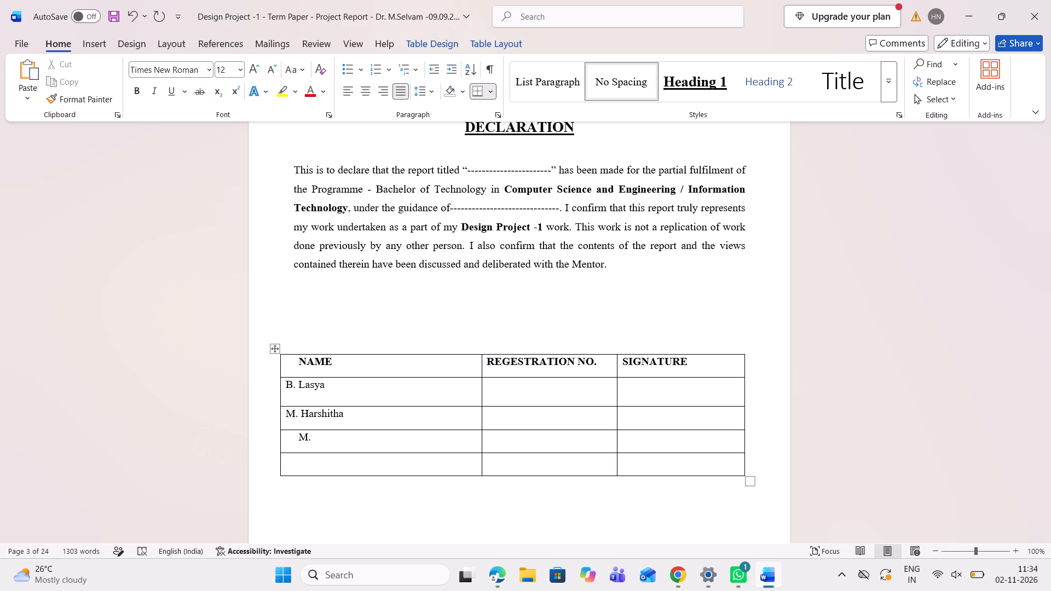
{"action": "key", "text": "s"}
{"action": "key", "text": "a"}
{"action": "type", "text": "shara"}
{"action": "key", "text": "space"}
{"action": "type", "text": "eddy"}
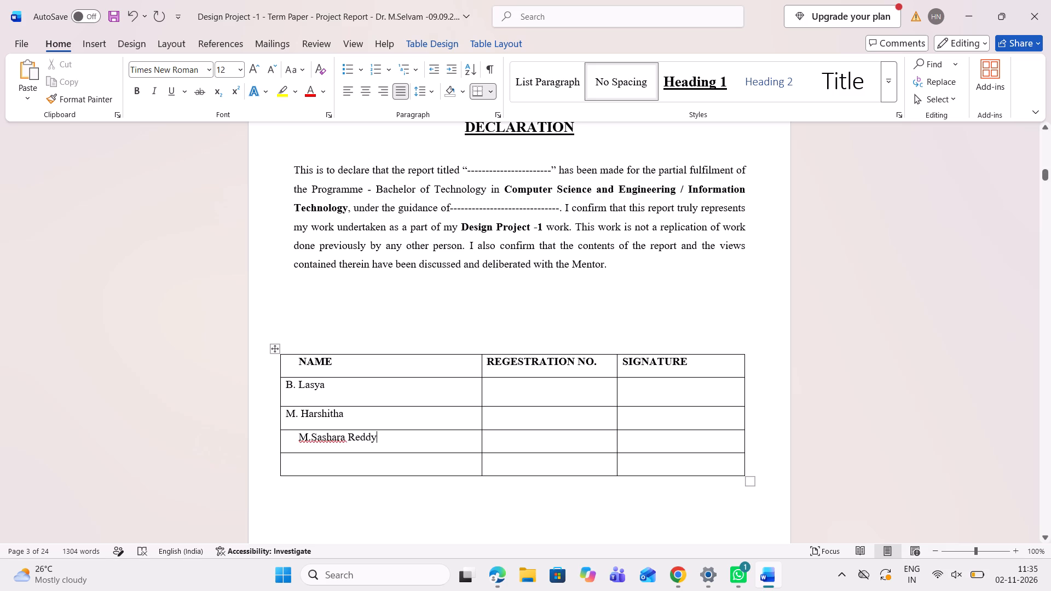
{"action": "left_click", "coordinate": [299, 436]}
{"action": "key", "text": "BackSpace"}
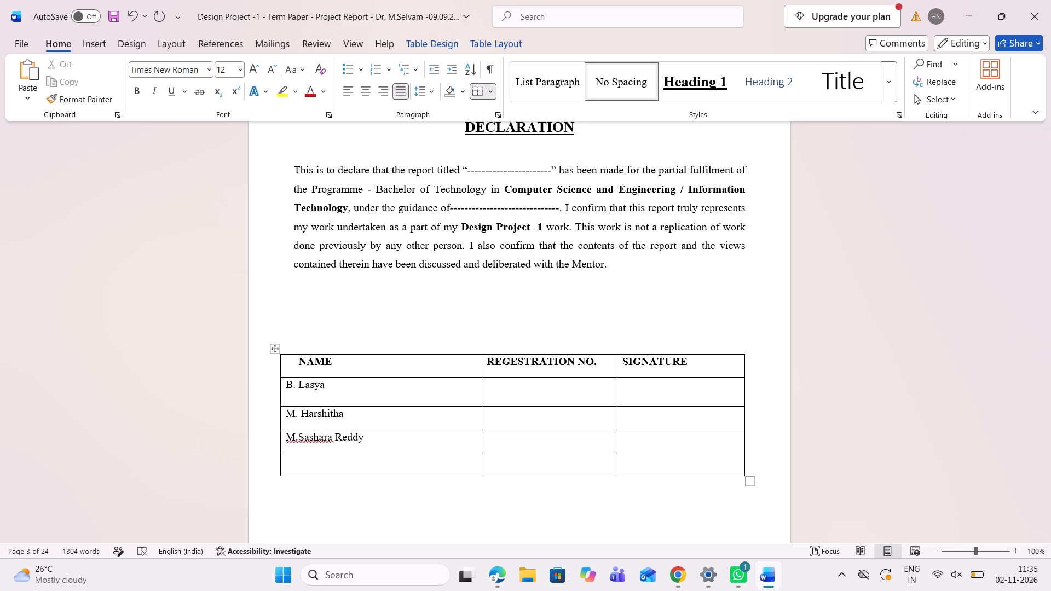
{"action": "left_click", "coordinate": [299, 436]}
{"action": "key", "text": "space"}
Enter the fourth student's name in the last NAME cell of the declaration table, with a space after the initial and no indent.
{"action": "left_click", "coordinate": [308, 463]}
{"action": "left_click", "coordinate": [296, 463]}
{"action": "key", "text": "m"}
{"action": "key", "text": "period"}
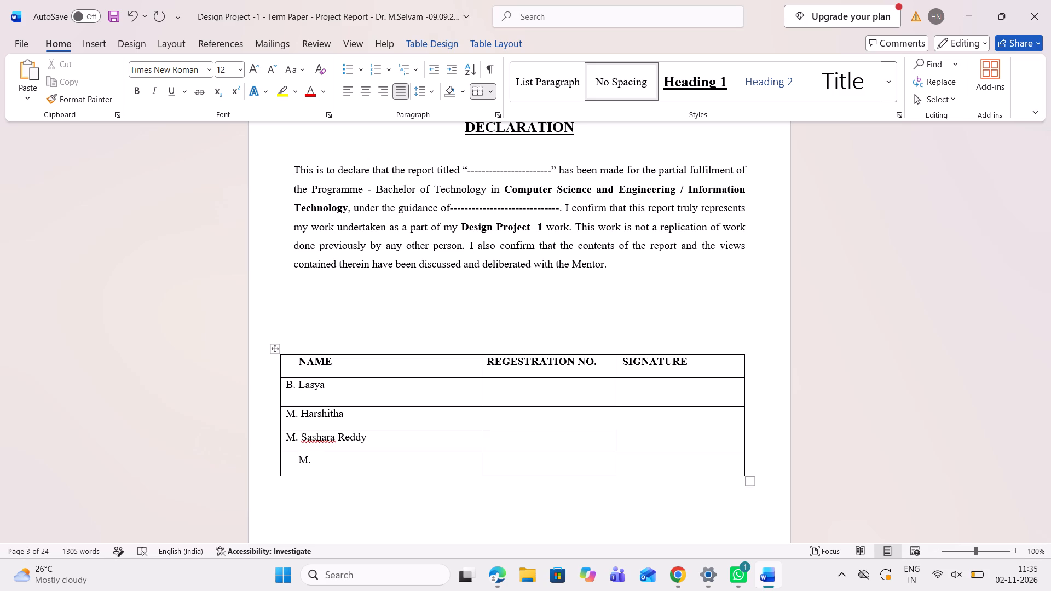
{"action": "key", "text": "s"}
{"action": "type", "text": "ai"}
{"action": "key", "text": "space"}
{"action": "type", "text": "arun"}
{"action": "left_click", "coordinate": [311, 463]}
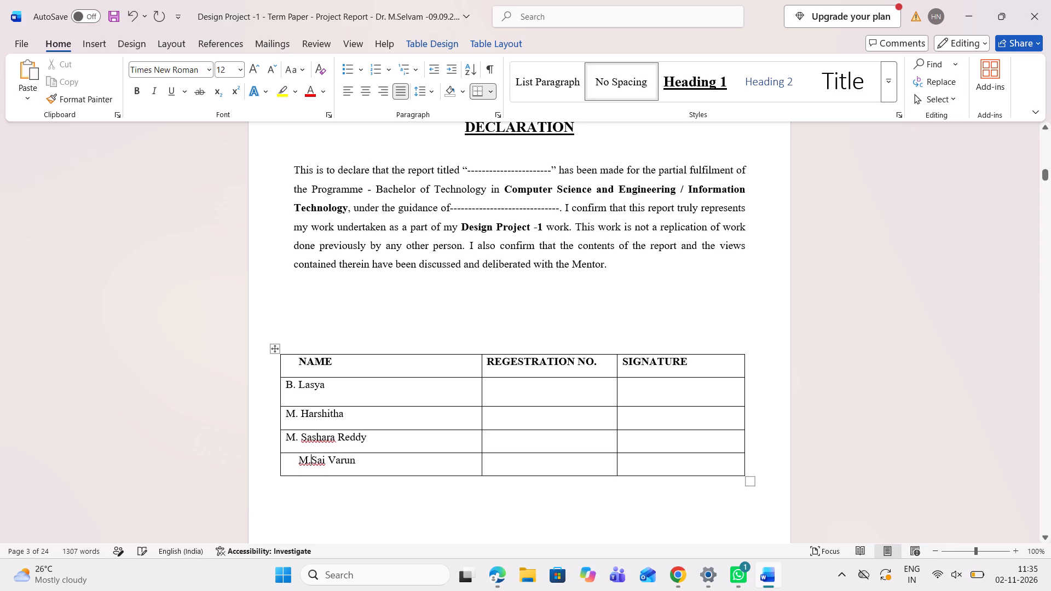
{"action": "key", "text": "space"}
{"action": "left_click", "coordinate": [297, 459]}
{"action": "key", "text": "BackSpace"}
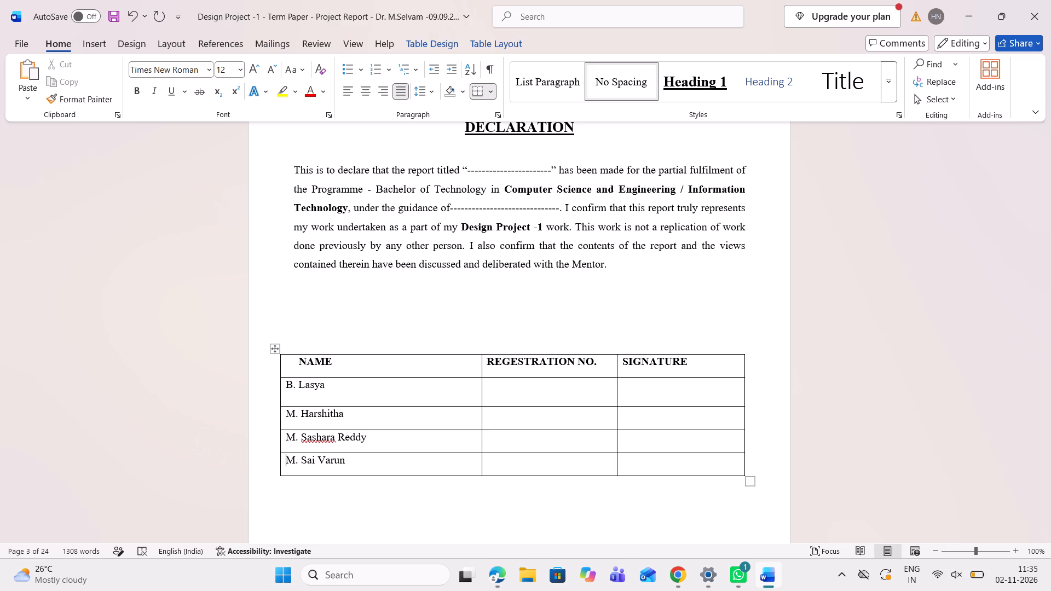
Enter the first and second students' registration numbers in the REGESTRATION NO. column of the declaration table.
{"action": "left_click", "coordinate": [503, 391]}
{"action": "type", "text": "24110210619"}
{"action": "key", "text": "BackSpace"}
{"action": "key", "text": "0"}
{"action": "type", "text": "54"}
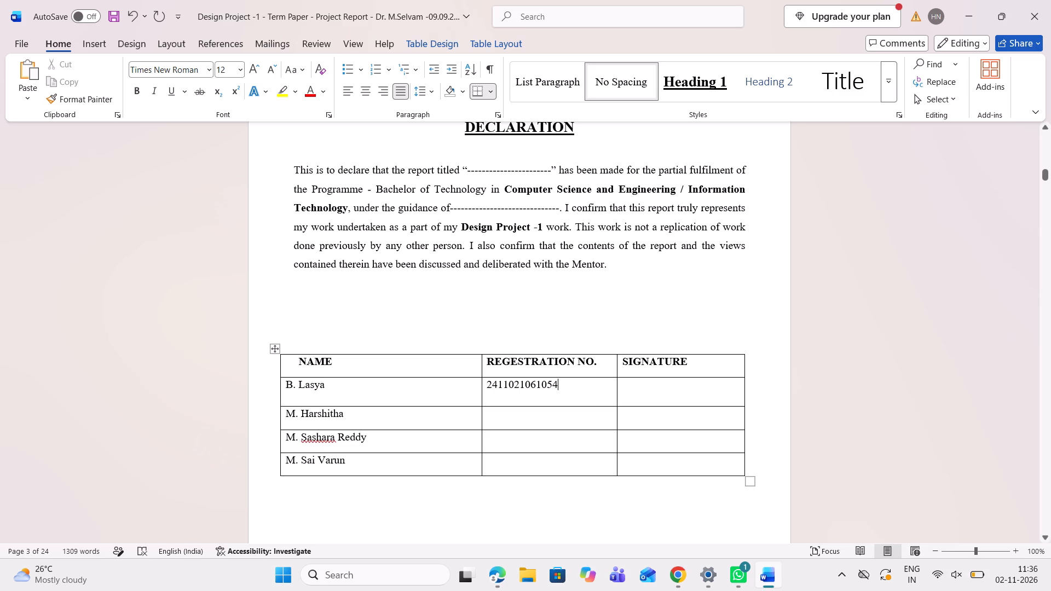
{"action": "left_click", "coordinate": [513, 419]}
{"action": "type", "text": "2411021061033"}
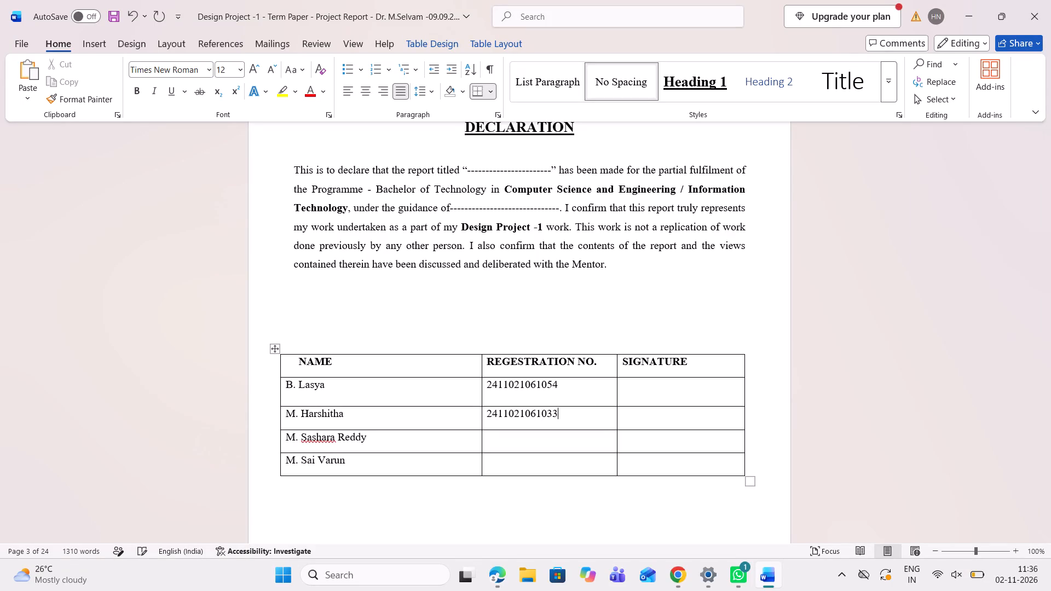
Enter the third and fourth students' registration numbers in the REGESTRATION NO. column of the declaration table.
{"action": "left_click", "coordinate": [507, 445]}
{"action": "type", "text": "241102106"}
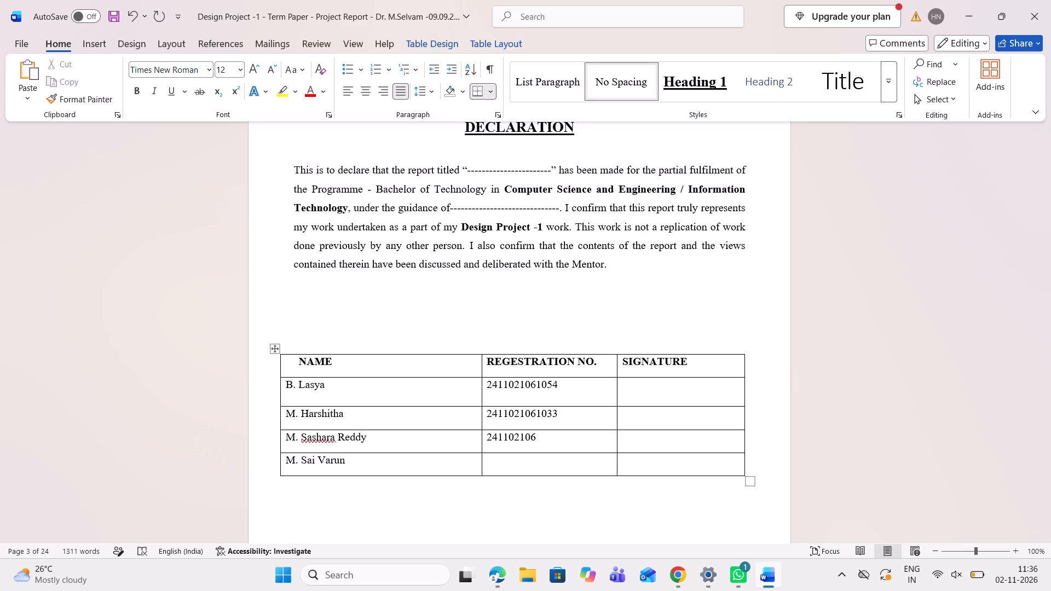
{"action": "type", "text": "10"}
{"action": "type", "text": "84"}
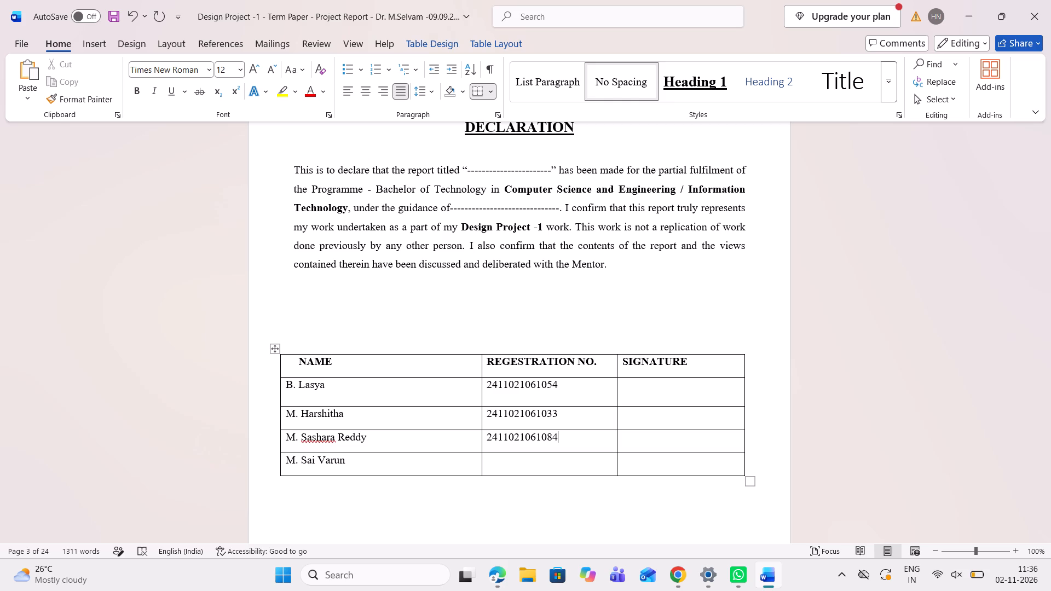
{"action": "left_click", "coordinate": [503, 466]}
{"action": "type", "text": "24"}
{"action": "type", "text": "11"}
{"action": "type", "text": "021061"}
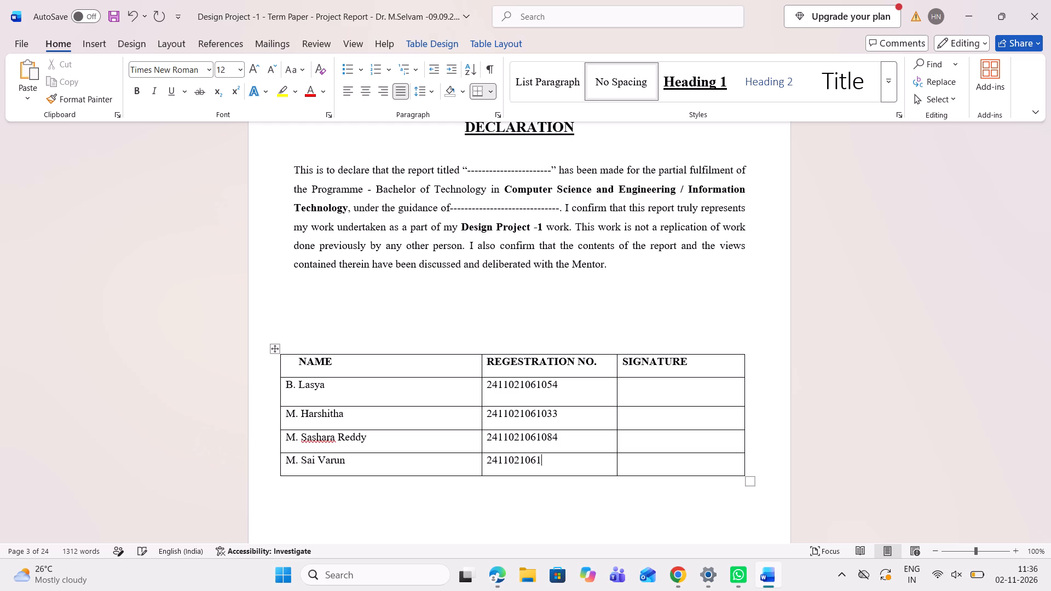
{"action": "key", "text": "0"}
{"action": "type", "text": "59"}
Correct the spelling of the third student's name in the declaration table to match the title page.
{"action": "scroll", "coordinate": [361, 448], "scroll_direction": "up", "scroll_amount": 1}
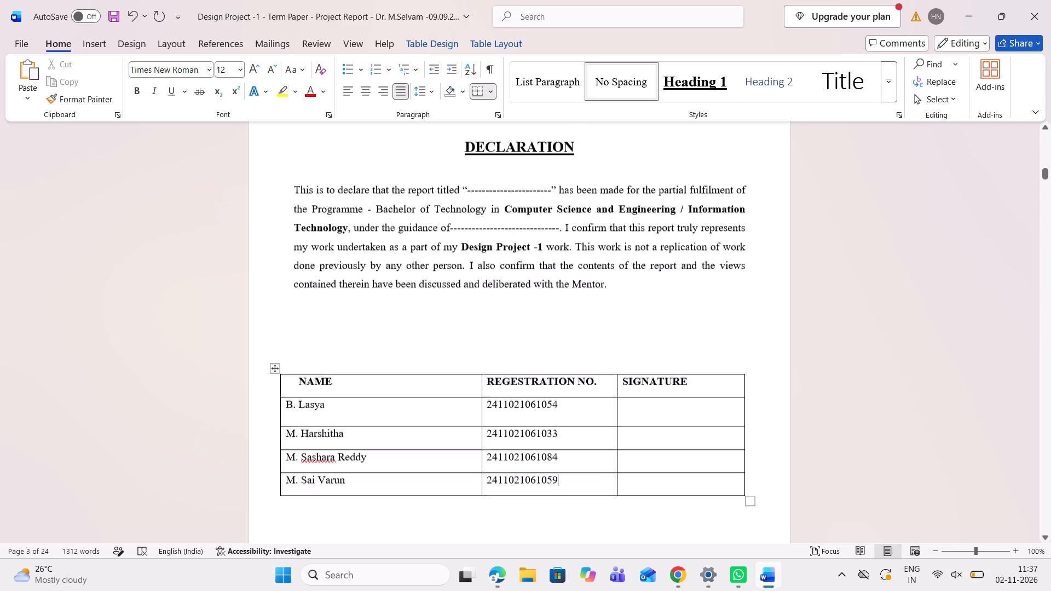
{"action": "scroll", "coordinate": [361, 448], "scroll_direction": "up", "scroll_amount": 8}
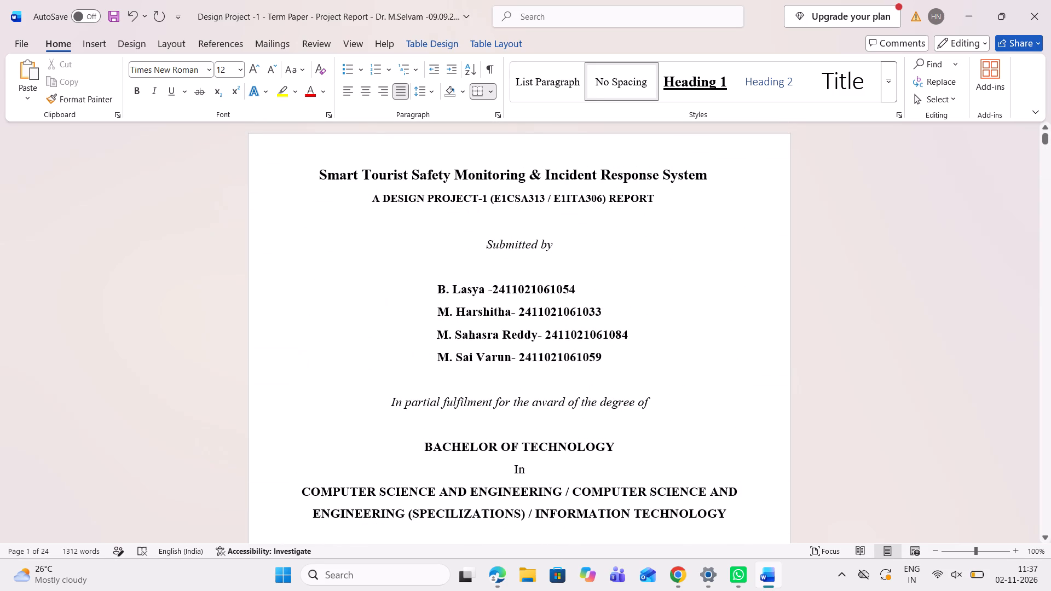
{"action": "scroll", "coordinate": [361, 448], "scroll_direction": "down", "scroll_amount": 12}
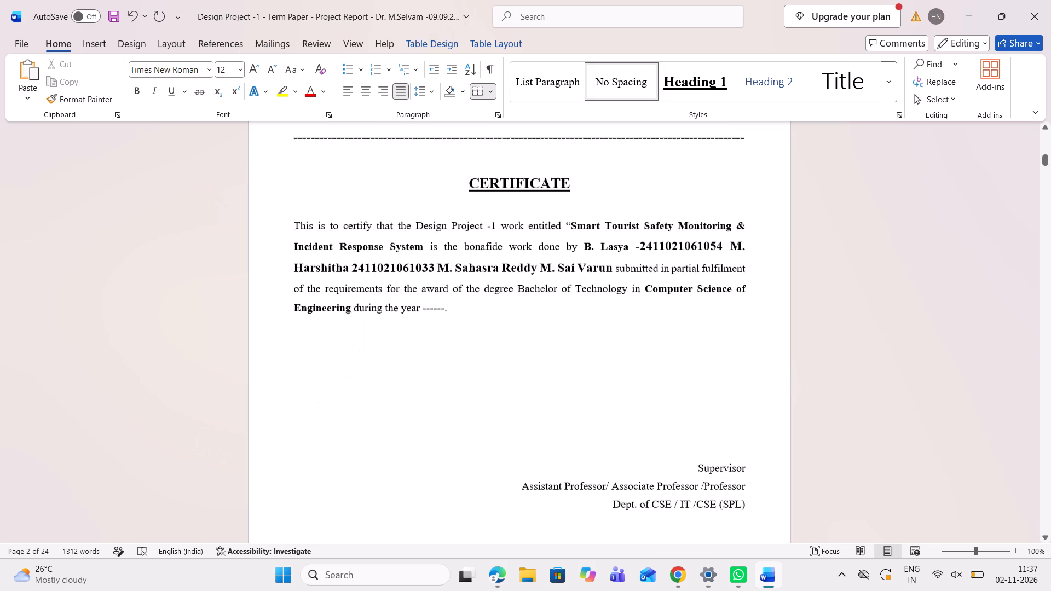
{"action": "scroll", "coordinate": [361, 448], "scroll_direction": "down", "scroll_amount": 5}
{"action": "scroll", "coordinate": [361, 448], "scroll_direction": "up", "scroll_amount": 1}
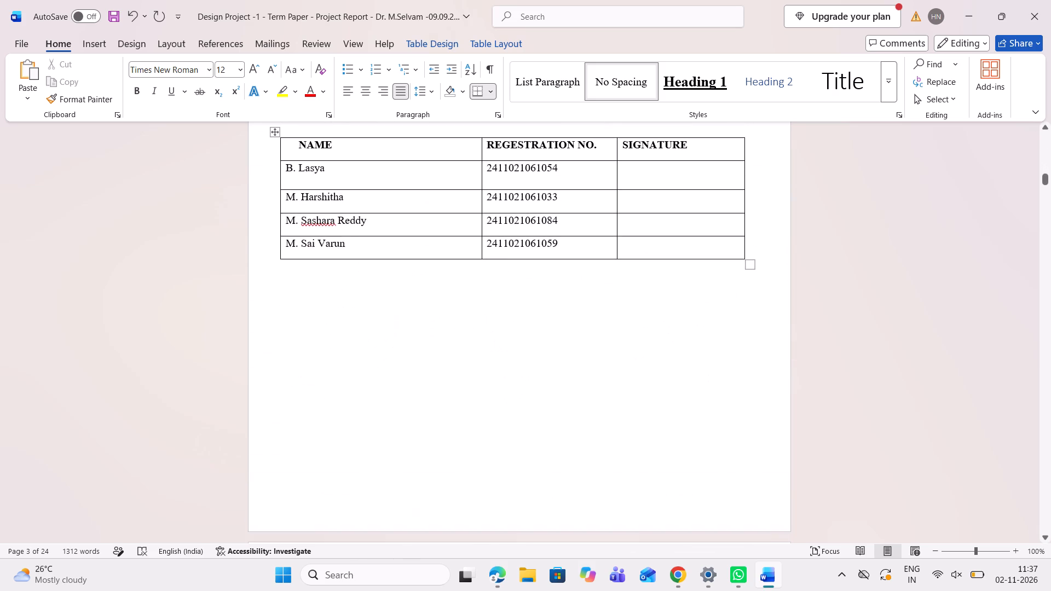
{"action": "left_click", "coordinate": [315, 229]}
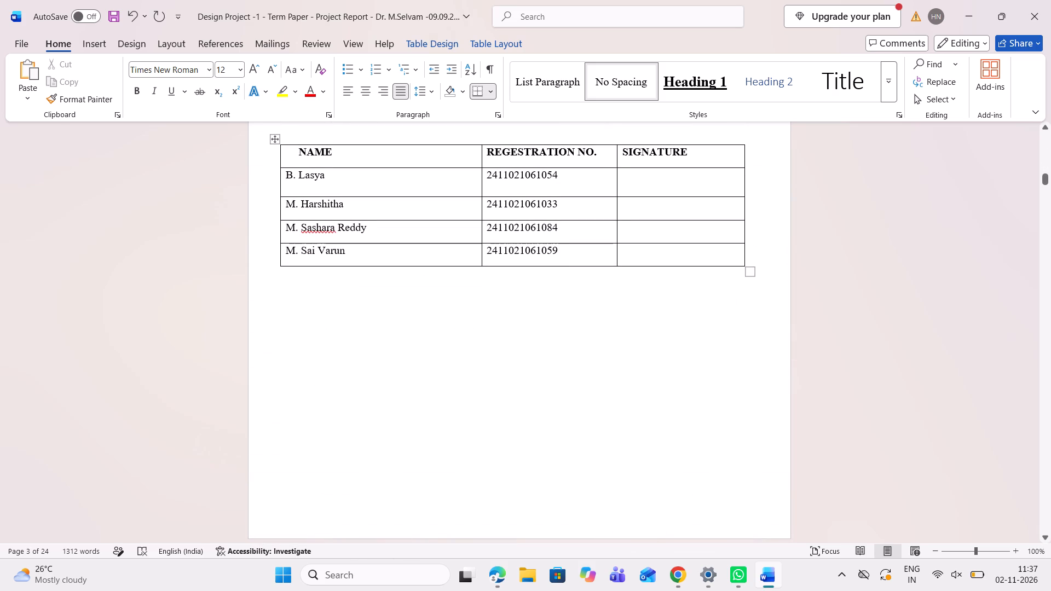
{"action": "key", "text": "BackSpace"}
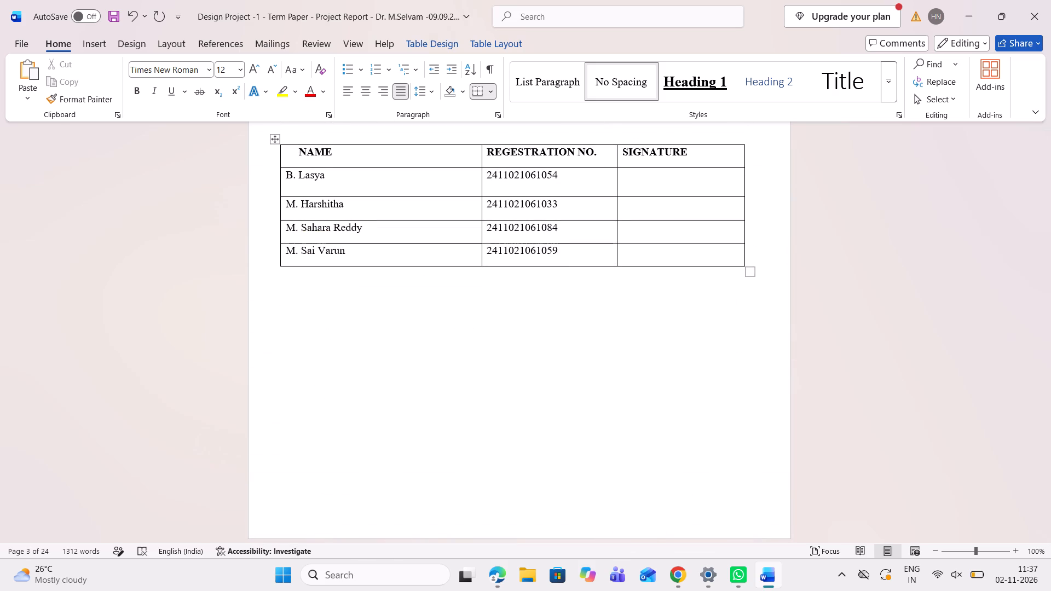
{"action": "left_click", "coordinate": [321, 229]}
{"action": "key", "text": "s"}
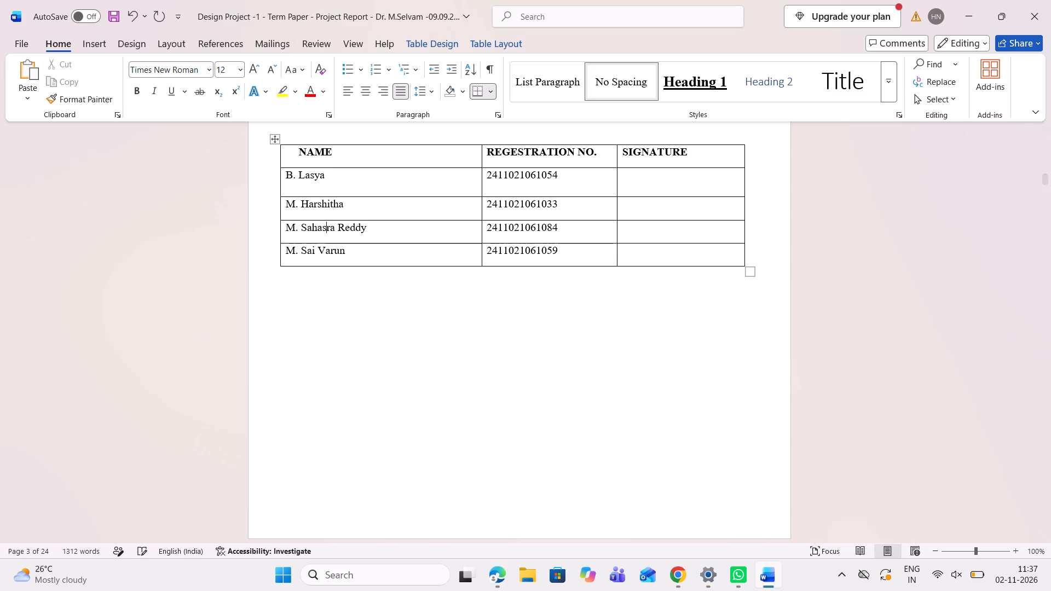
{"action": "left_click", "coordinate": [386, 235]}
Replace the dashed placeholder after "under the guidance of" in the declaration paragraph with the guide's Dr title and surname, separated by spaces.
{"action": "left_click", "coordinate": [642, 176]}
{"action": "scroll", "coordinate": [644, 234], "scroll_direction": "up", "scroll_amount": 6}
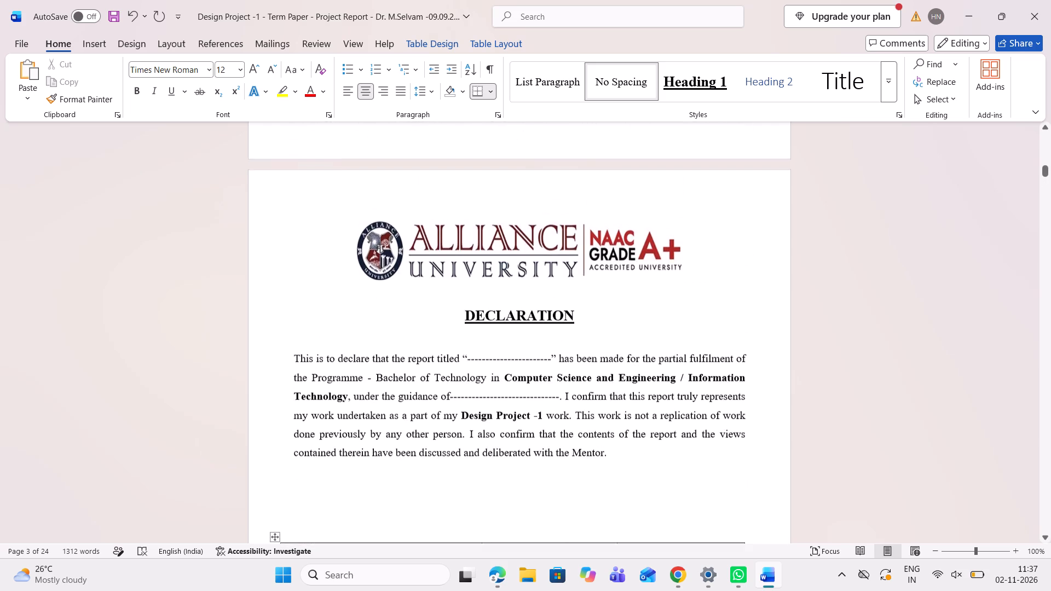
{"action": "scroll", "coordinate": [644, 234], "scroll_direction": "up", "scroll_amount": 5}
{"action": "scroll", "coordinate": [644, 234], "scroll_direction": "down", "scroll_amount": 4}
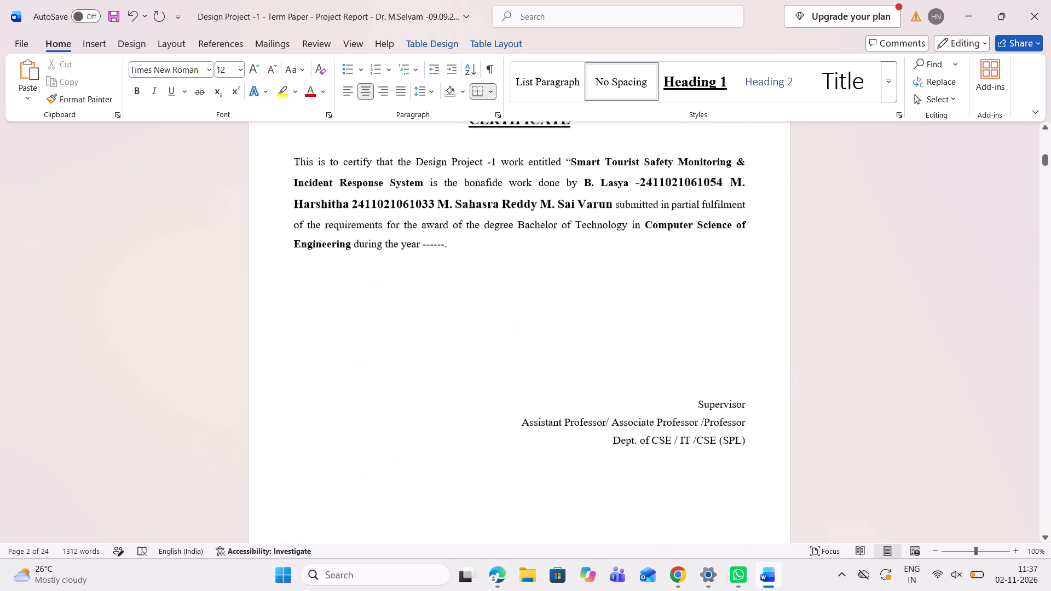
{"action": "scroll", "coordinate": [644, 234], "scroll_direction": "down", "scroll_amount": 1}
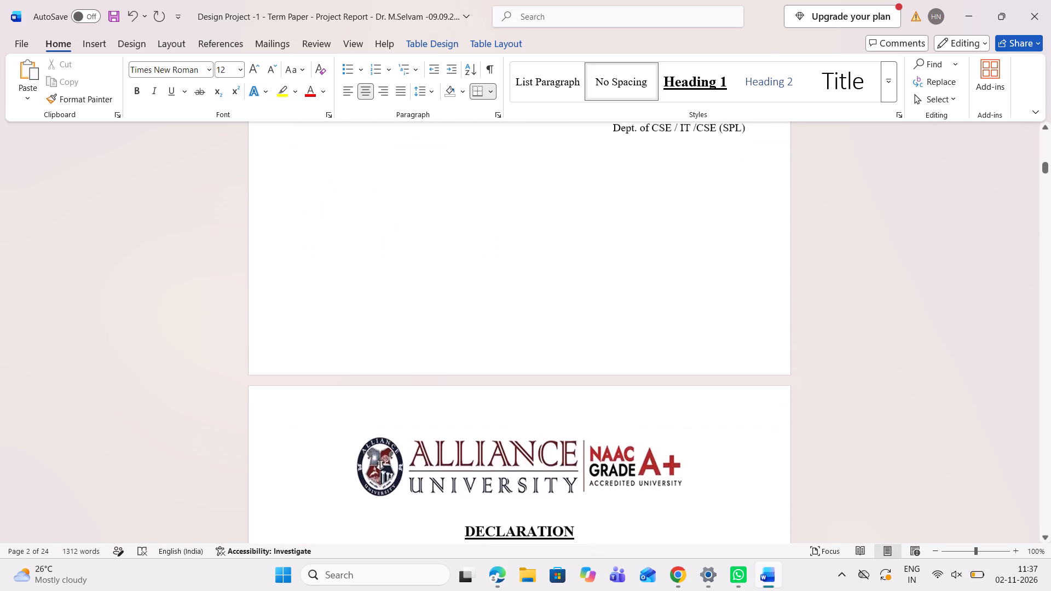
{"action": "scroll", "coordinate": [644, 234], "scroll_direction": "down", "scroll_amount": 1}
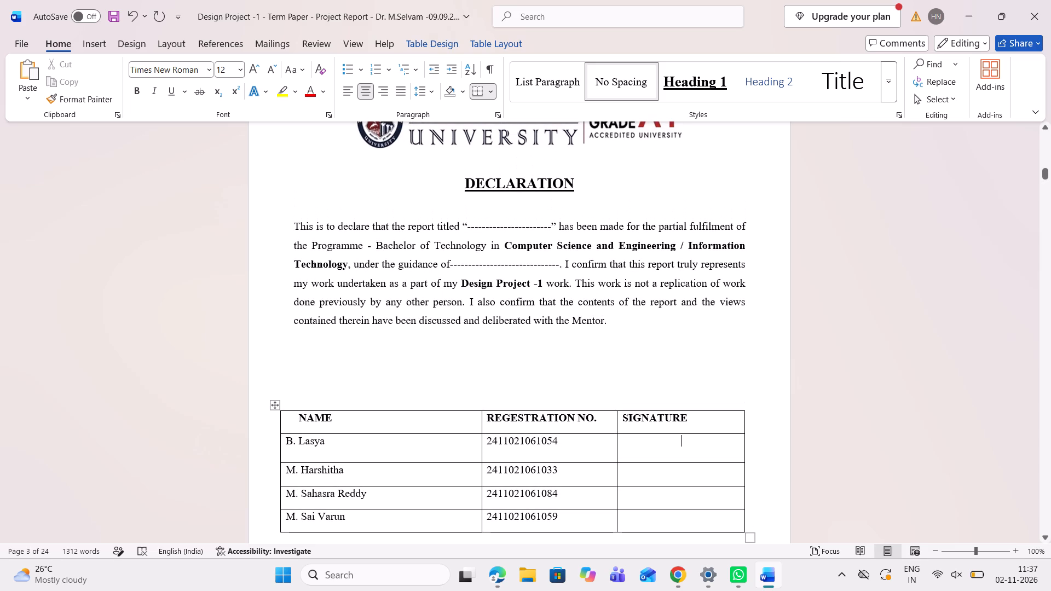
{"action": "left_click", "coordinate": [563, 266]}
{"action": "key", "text": "BackSpace"}
{"action": "key", "text": "BackSpace"}
{"action": "key", "text": "BackSpace"}
{"action": "key", "text": "BackSpace"}
{"action": "key", "text": "BackSpace"}
{"action": "key", "text": "BackSpace"}
{"action": "key", "text": "BackSpace"}
{"action": "key", "text": "BackSpace"}
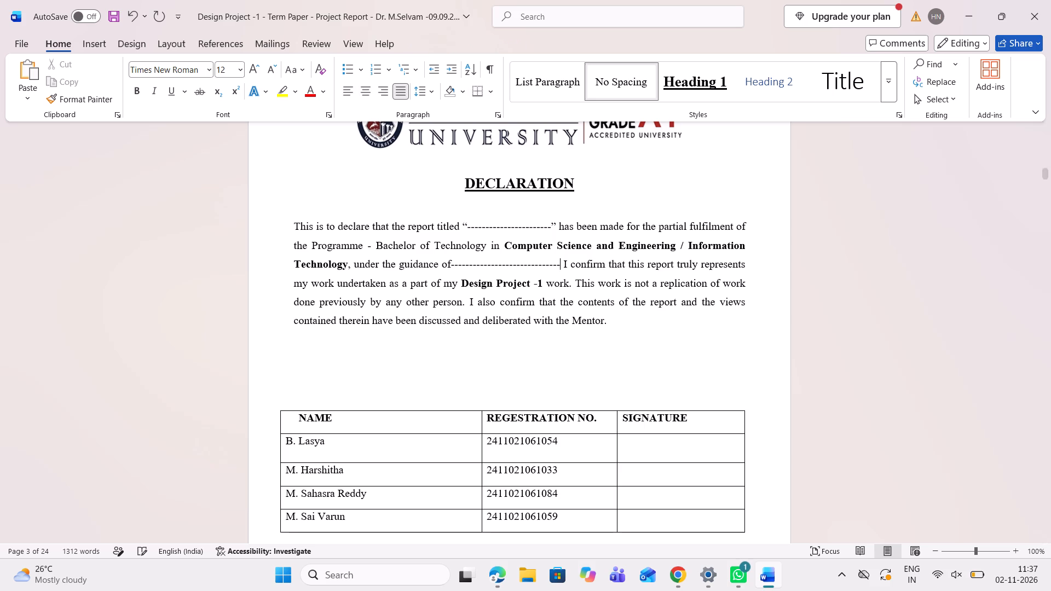
{"action": "key", "text": "BackSpace"}
{"action": "key", "text": "BackSpace"}
{"action": "key", "text": "BackSpace"}
{"action": "key", "text": "BackSpace"}
{"action": "key", "text": "BackSpace"}
{"action": "key", "text": "BackSpace"}
{"action": "key", "text": "BackSpace"}
{"action": "key", "text": "BackSpace"}
{"action": "key", "text": "BackSpace"}
{"action": "key", "text": "BackSpace"}
{"action": "key", "text": "BackSpace"}
{"action": "key", "text": "BackSpace"}
{"action": "key", "text": "BackSpace"}
{"action": "key", "text": "BackSpace"}
{"action": "key", "text": "BackSpace"}
{"action": "key", "text": "BackSpace"}
{"action": "key", "text": "BackSpace"}
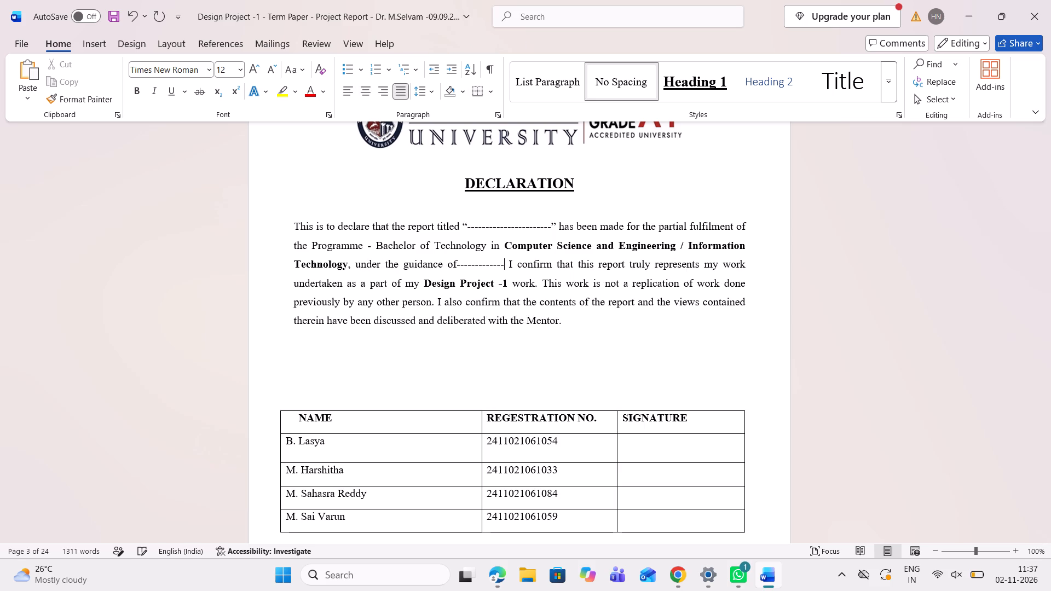
{"action": "key", "text": "BackSpace"}
{"action": "key", "text": "BackSpace"}
{"action": "key", "text": "BackSpace"}
{"action": "key", "text": "BackSpace"}
{"action": "key", "text": "BackSpace"}
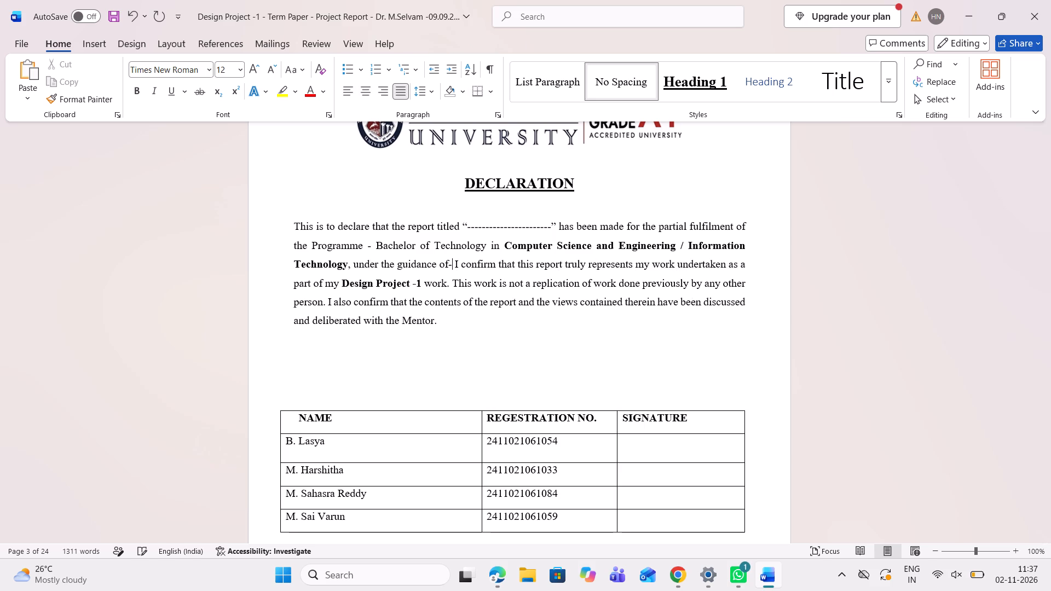
{"action": "key", "text": "BackSpace"}
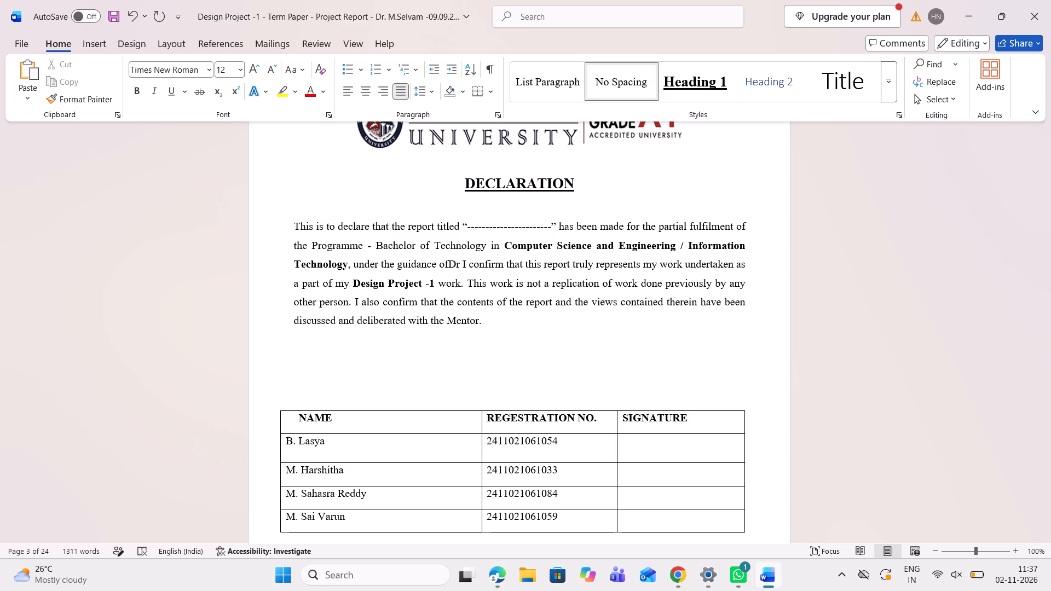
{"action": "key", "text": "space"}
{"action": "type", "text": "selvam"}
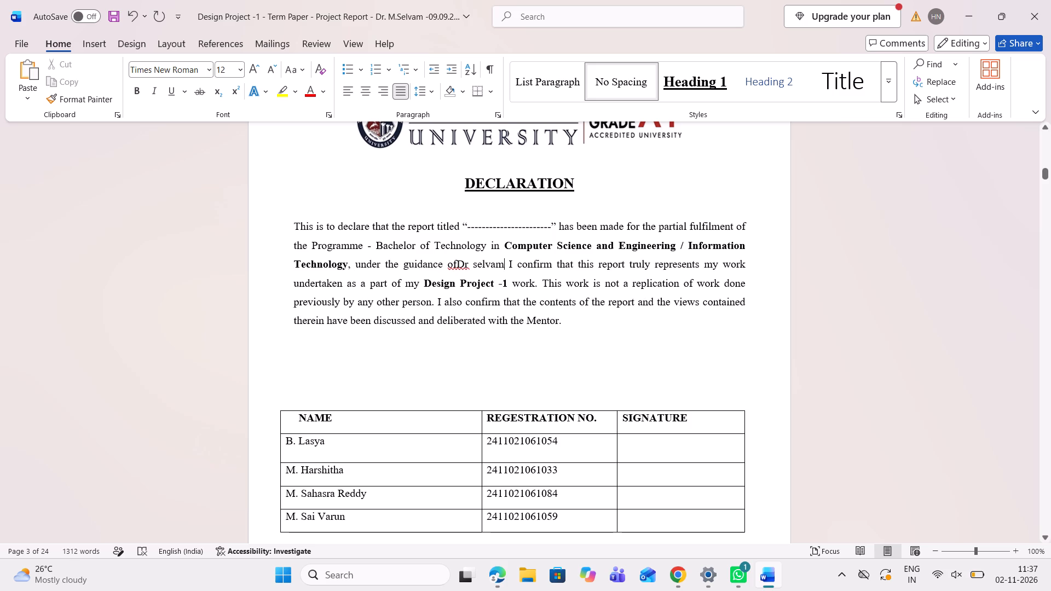
{"action": "left_click", "coordinate": [455, 264]}
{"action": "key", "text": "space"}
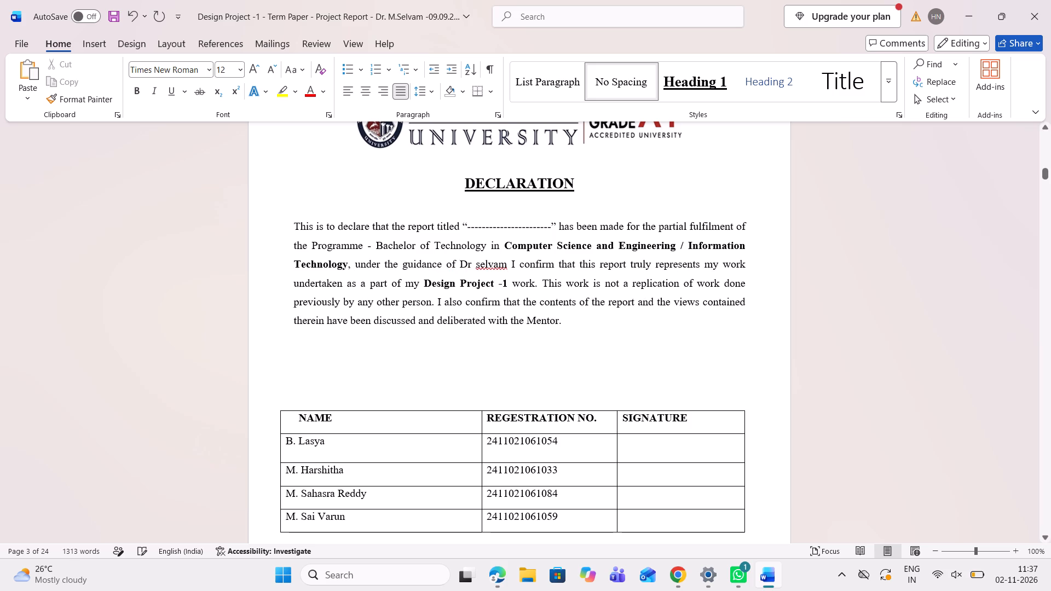
Make the guide's title and surname bold in the declaration paragraph and capitalise the surname's first letter.
{"action": "left_click_drag", "start_coordinate": [458, 264], "coordinate": [466, 264]}
{"action": "left_click_drag", "start_coordinate": [466, 264], "coordinate": [501, 262]}
{"action": "left_click", "coordinate": [509, 241]}
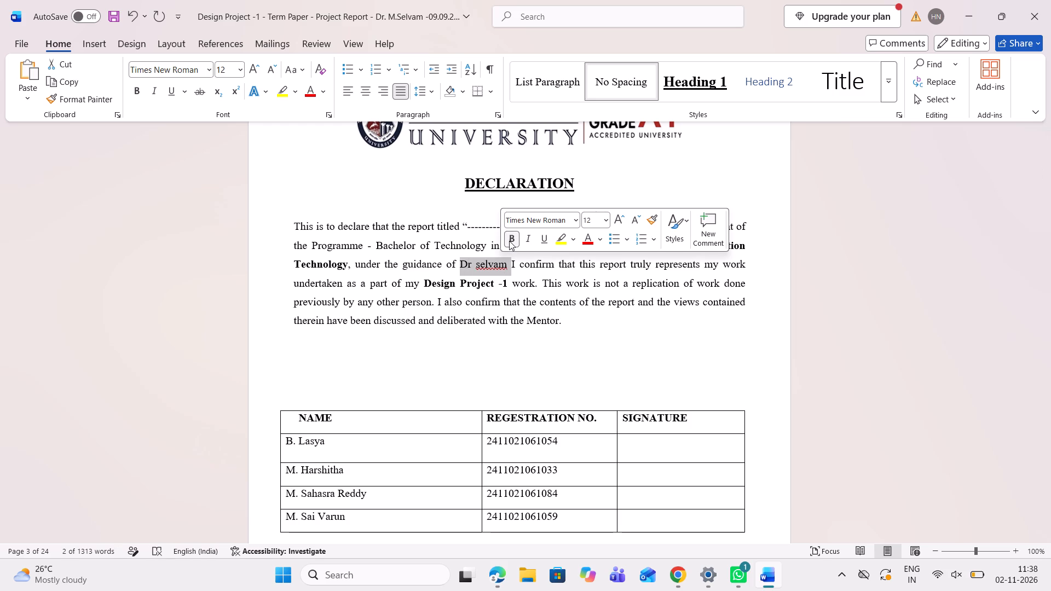
{"action": "left_click", "coordinate": [516, 263]}
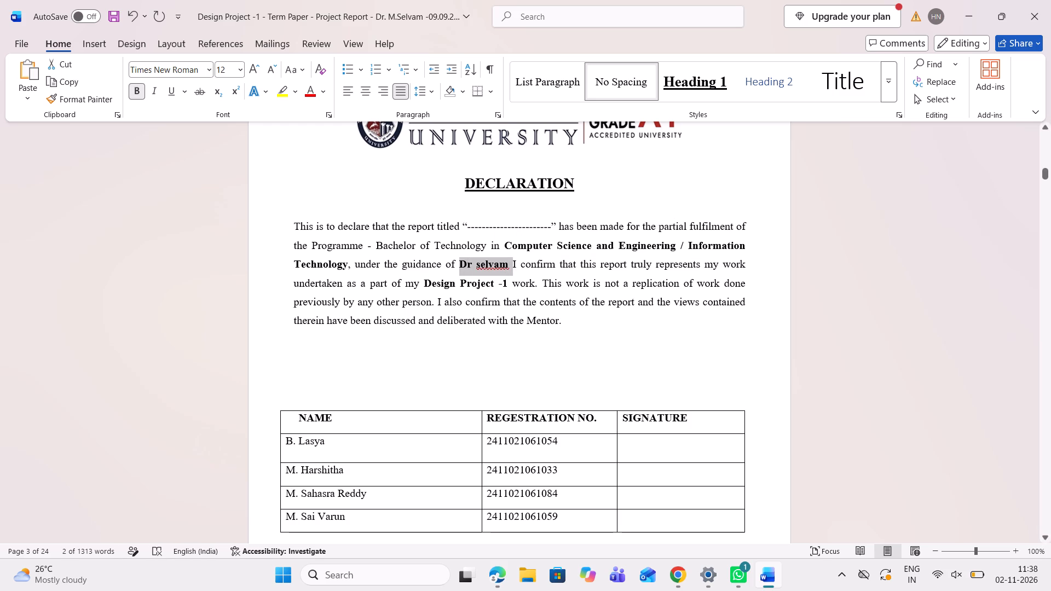
{"action": "left_click", "coordinate": [479, 264]}
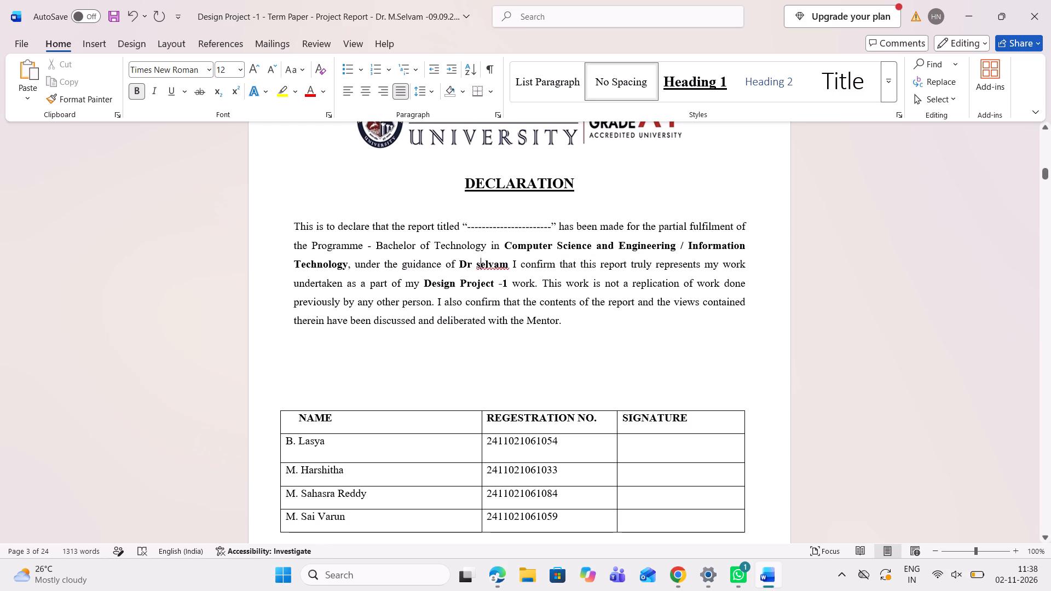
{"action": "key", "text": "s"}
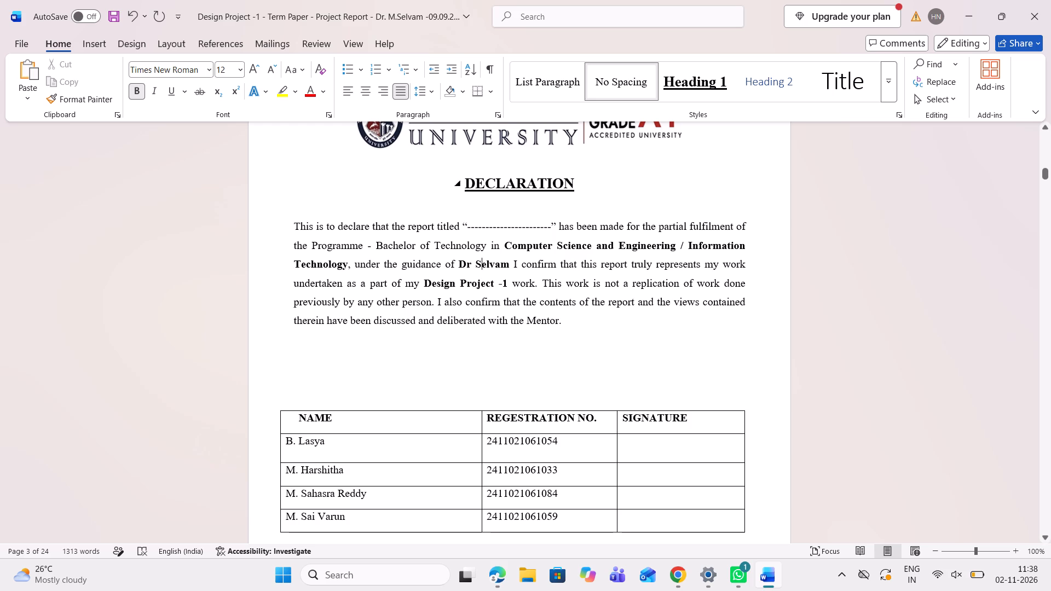
Copy the project title "Smart Tourist Safety Monitoring & Incident Response System", with its opening quotation mark, from the certificate paragraph.
{"action": "scroll", "coordinate": [549, 200], "scroll_direction": "up", "scroll_amount": 5}
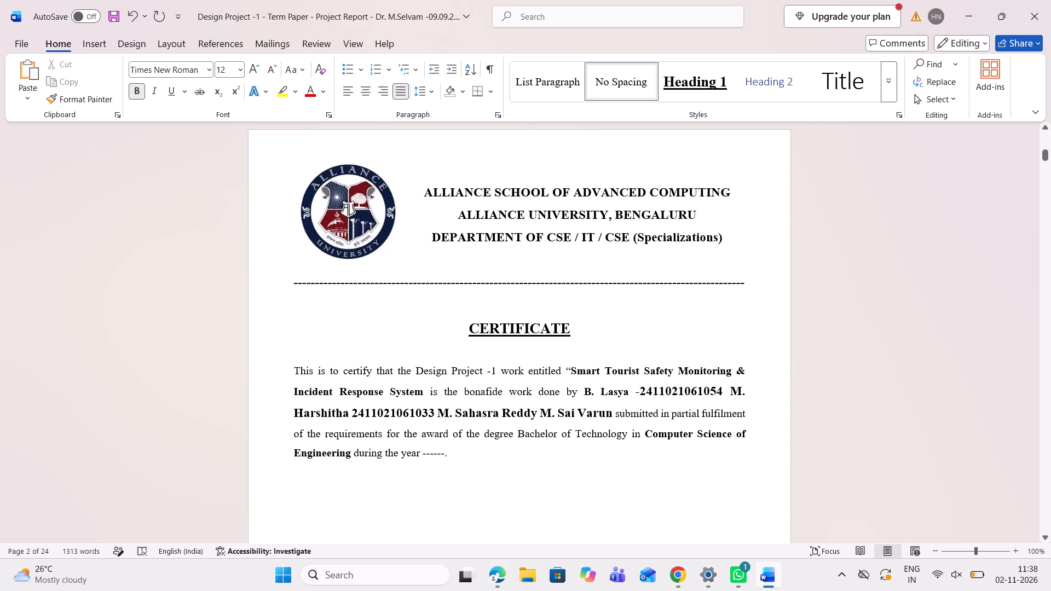
{"action": "left_click_drag", "start_coordinate": [566, 369], "coordinate": [669, 363]}
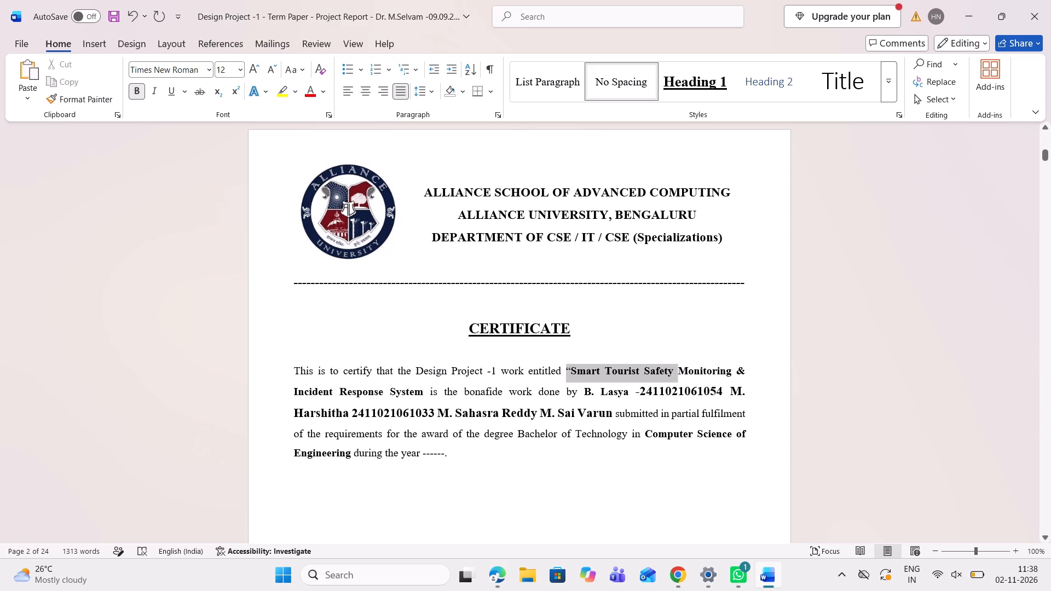
{"action": "left_click_drag", "start_coordinate": [669, 363], "coordinate": [743, 369]}
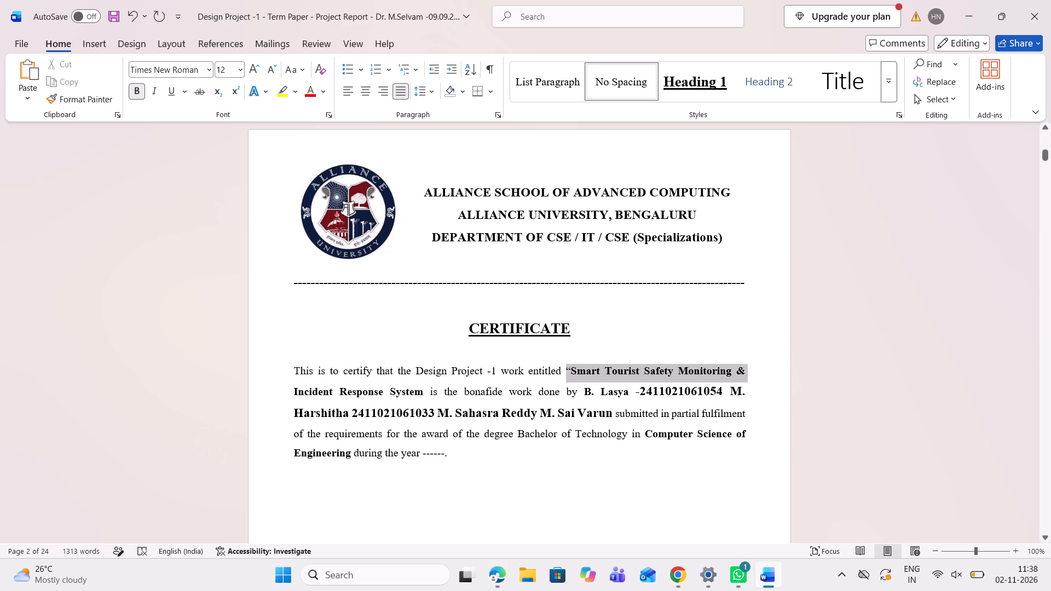
{"action": "left_click_drag", "start_coordinate": [743, 369], "coordinate": [418, 395]}
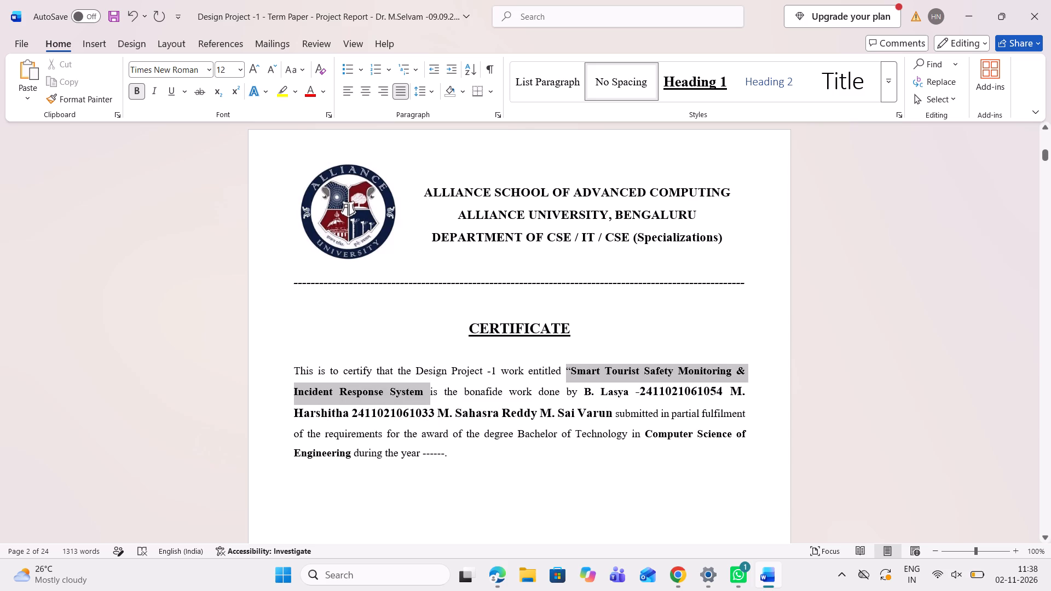
{"action": "left_click_drag", "start_coordinate": [418, 395], "coordinate": [420, 395]}
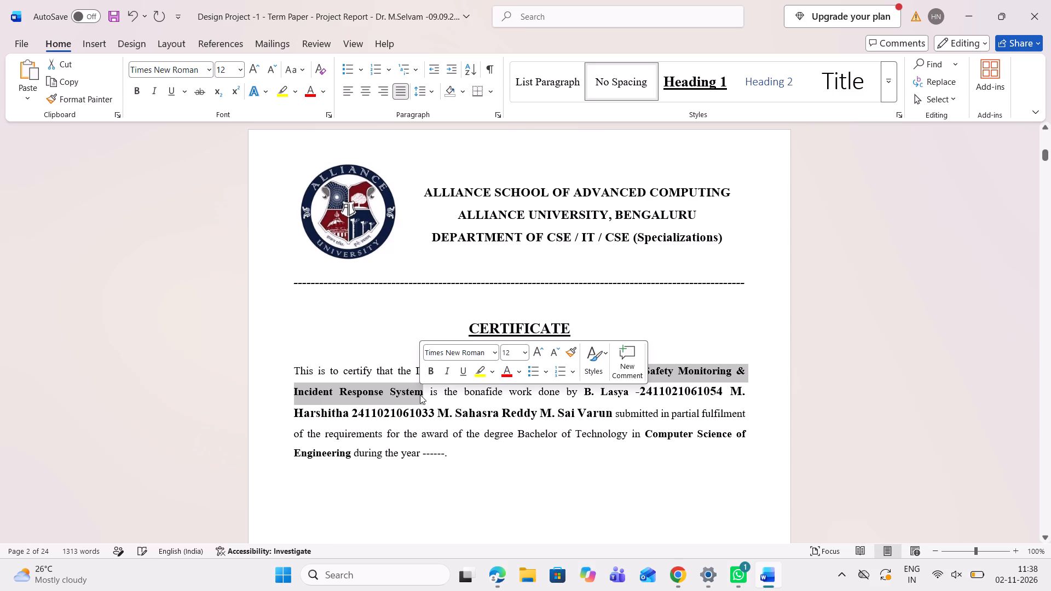
{"action": "key", "text": "ctrl+c"}
{"action": "left_click", "coordinate": [420, 395]}
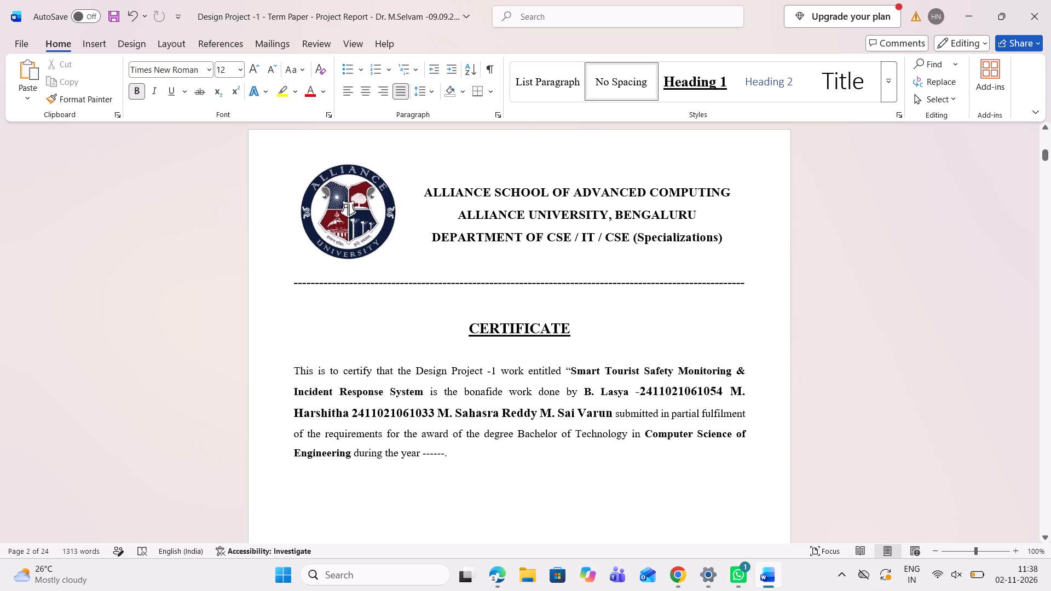
Replace the quoted dashed placeholder after "report titled" in the declaration paragraph with the copied project title "Smart Tourist Safety Monitoring & Incident Response System".
{"action": "scroll", "coordinate": [498, 485], "scroll_direction": "down", "scroll_amount": 1}
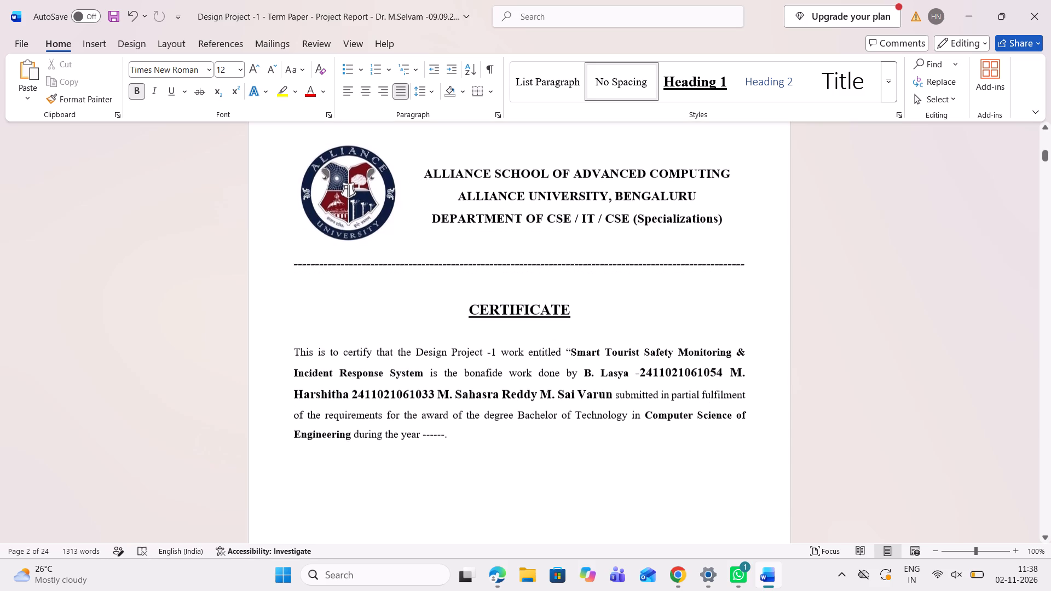
{"action": "scroll", "coordinate": [498, 485], "scroll_direction": "down", "scroll_amount": 5}
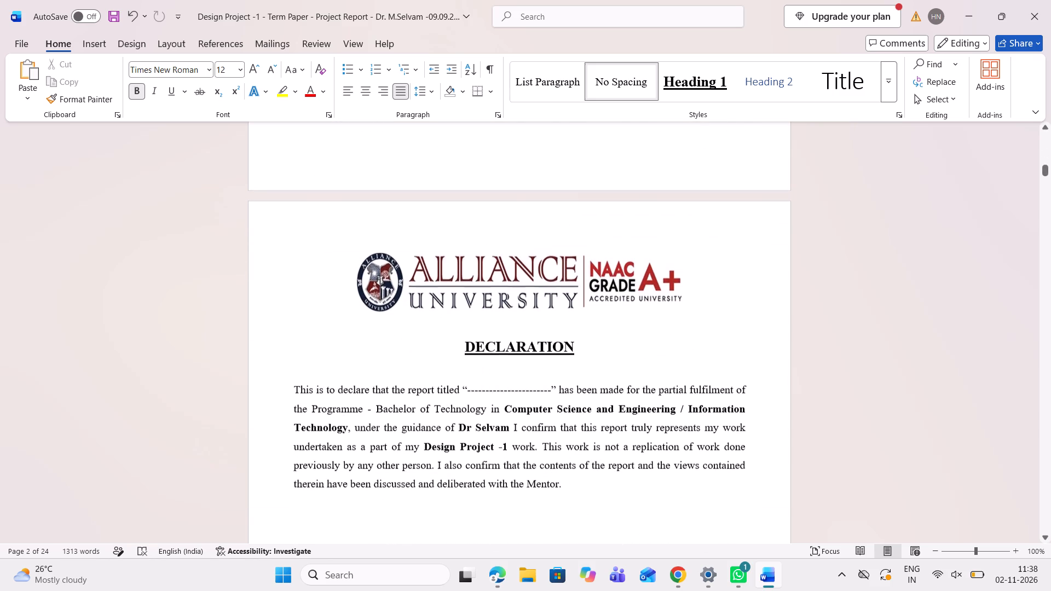
{"action": "left_click", "coordinate": [556, 384]}
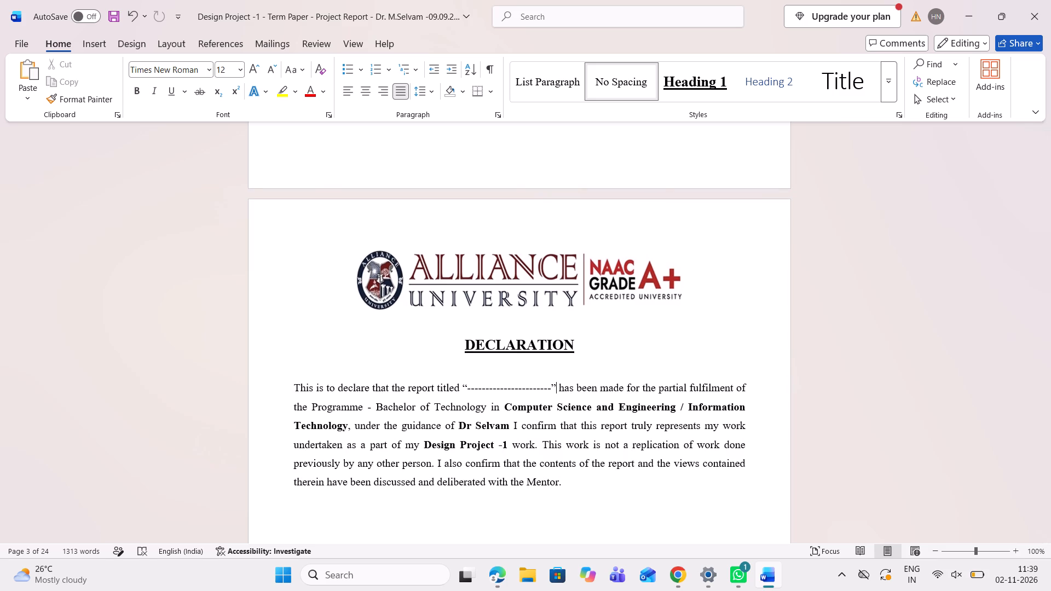
{"action": "key", "text": "BackSpace"}
{"action": "key", "text": "BackSpace"}
{"action": "key", "text": "BackSpace"}
{"action": "key", "text": "BackSpace"}
{"action": "key", "text": "BackSpace"}
{"action": "key", "text": "BackSpace"}
{"action": "key", "text": "BackSpace"}
{"action": "key", "text": "BackSpace"}
{"action": "key", "text": "BackSpace"}
{"action": "key", "text": "BackSpace"}
{"action": "key", "text": "BackSpace"}
{"action": "key", "text": "BackSpace"}
{"action": "key", "text": "BackSpace"}
{"action": "key", "text": "BackSpace"}
{"action": "key", "text": "BackSpace"}
{"action": "key", "text": "BackSpace"}
{"action": "key", "text": "BackSpace"}
{"action": "key", "text": "BackSpace"}
{"action": "key", "text": "BackSpace"}
{"action": "key", "text": "BackSpace"}
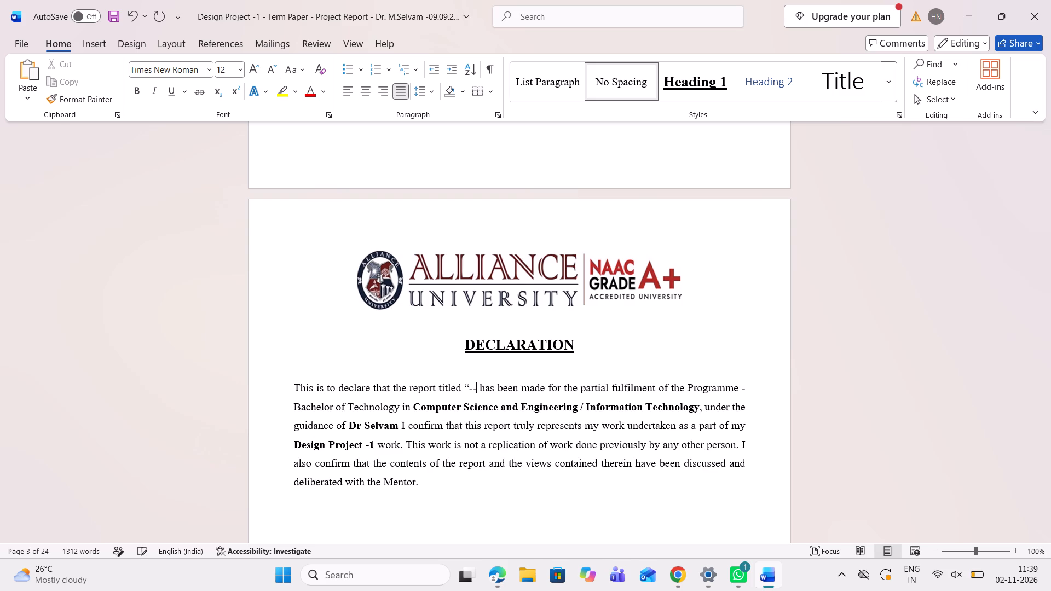
{"action": "key", "text": "BackSpace"}
{"action": "key", "text": "BackSpace"}
{"action": "key", "text": "BackSpace"}
{"action": "key", "text": "ctrl+v"}
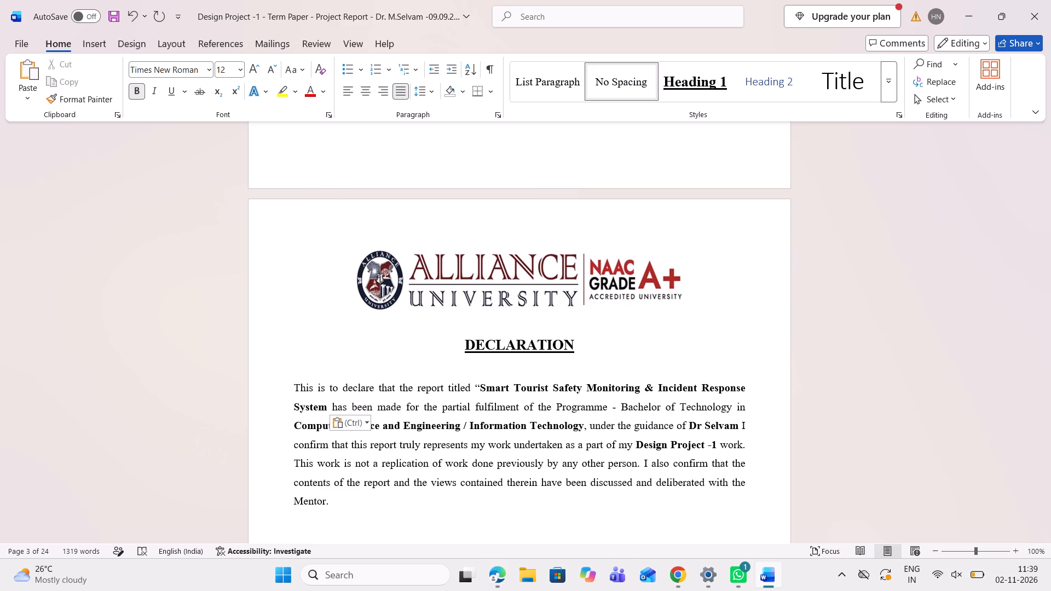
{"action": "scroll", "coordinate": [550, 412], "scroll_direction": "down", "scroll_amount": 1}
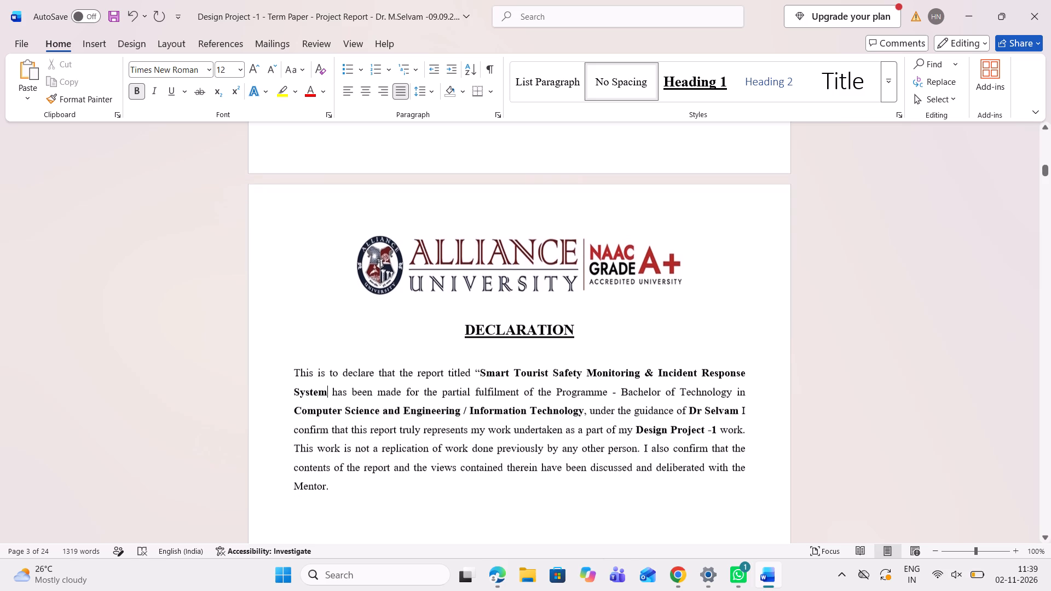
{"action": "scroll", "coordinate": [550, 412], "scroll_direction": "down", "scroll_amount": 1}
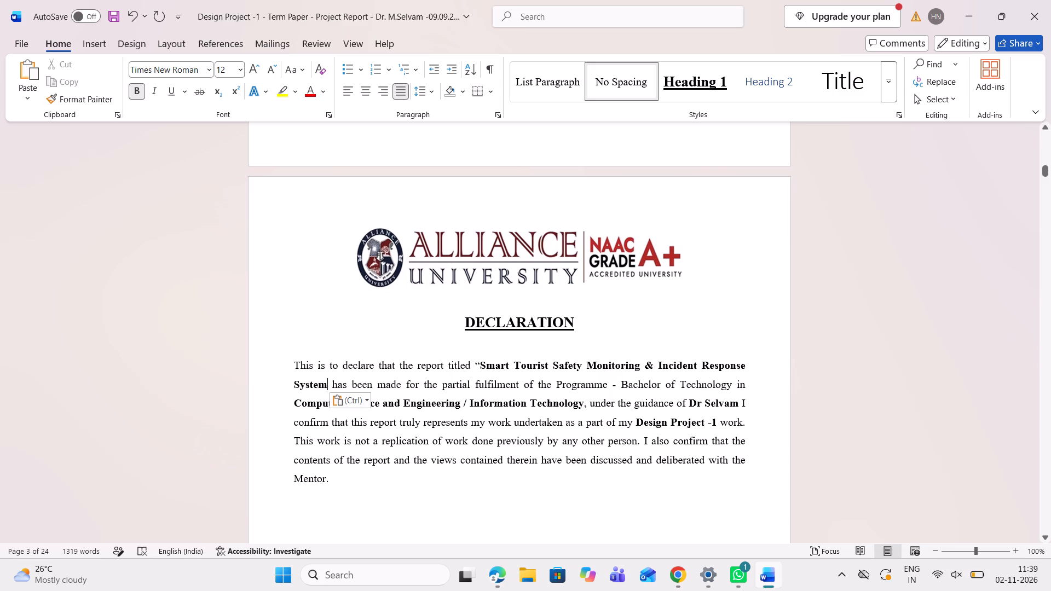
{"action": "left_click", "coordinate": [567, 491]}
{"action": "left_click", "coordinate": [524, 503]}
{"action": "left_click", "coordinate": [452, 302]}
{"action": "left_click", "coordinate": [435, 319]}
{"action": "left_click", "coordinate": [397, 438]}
Review the declaration table, acknowledgement and abstract pages for remaining placeholders and formatting notes.
{"action": "scroll", "coordinate": [608, 460], "scroll_direction": "down", "scroll_amount": 1}
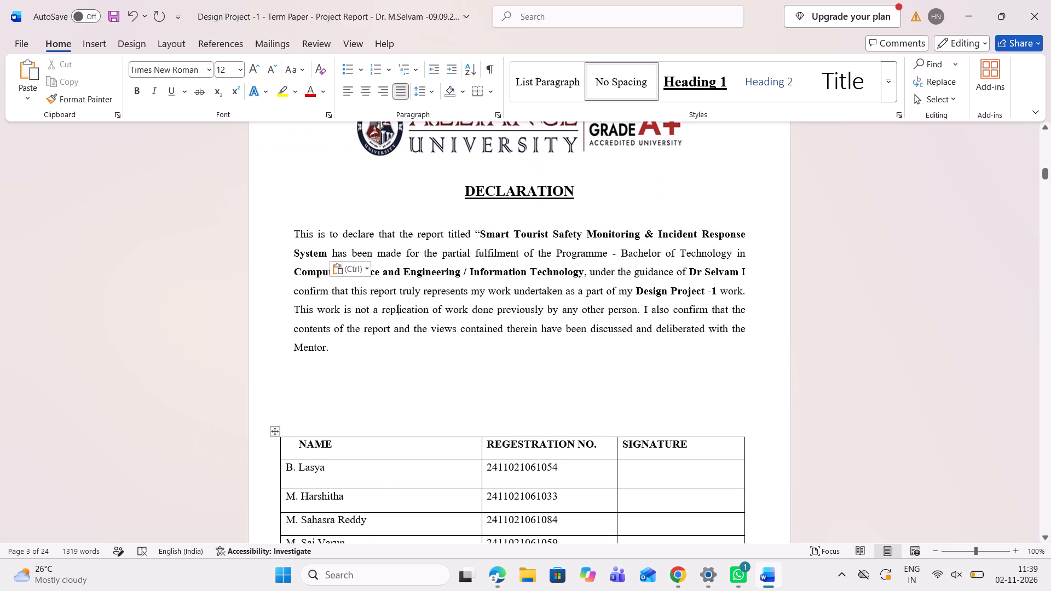
{"action": "scroll", "coordinate": [608, 460], "scroll_direction": "down", "scroll_amount": 3}
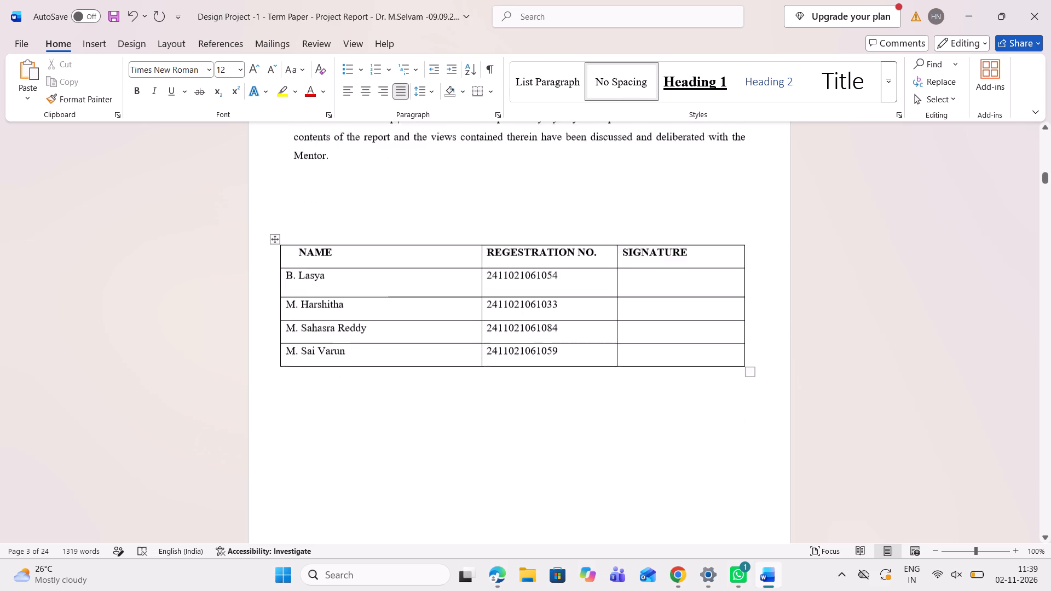
{"action": "scroll", "coordinate": [608, 460], "scroll_direction": "down", "scroll_amount": 2}
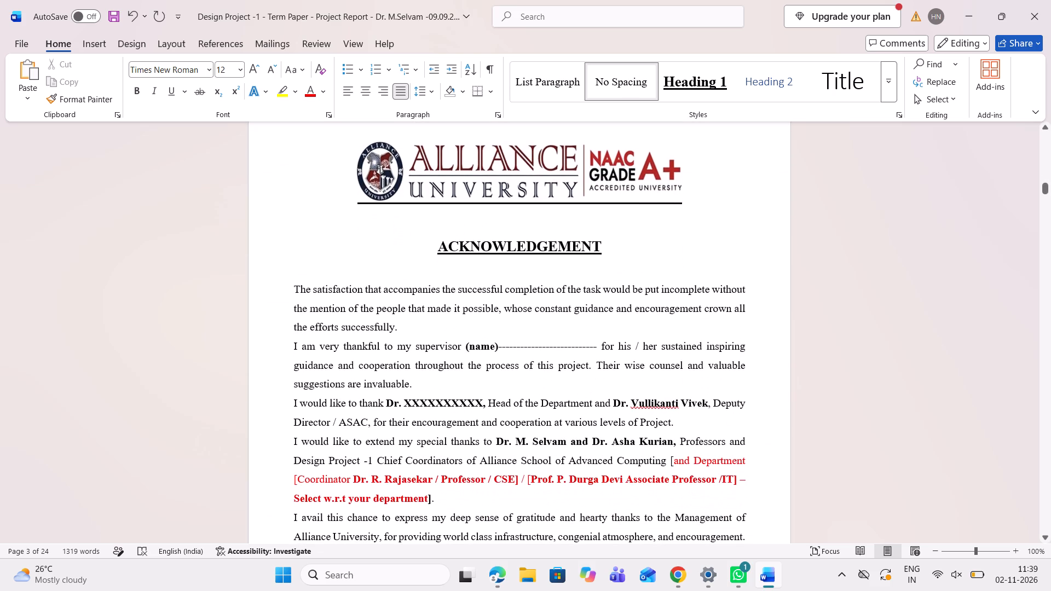
{"action": "scroll", "coordinate": [612, 467], "scroll_direction": "down", "scroll_amount": 1}
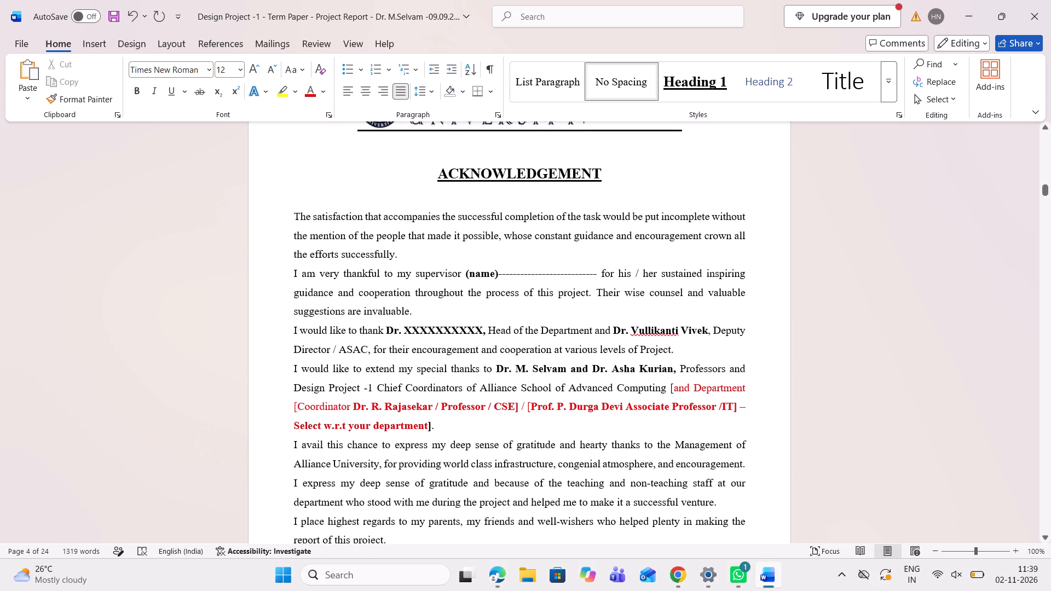
{"action": "scroll", "coordinate": [612, 467], "scroll_direction": "down", "scroll_amount": 1}
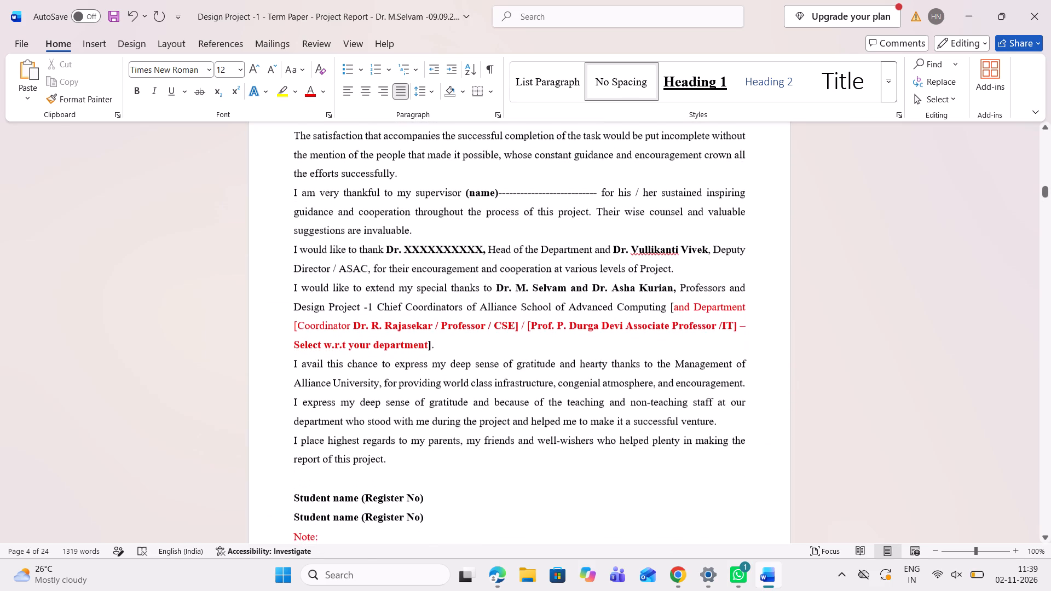
{"action": "scroll", "coordinate": [612, 467], "scroll_direction": "down", "scroll_amount": 3}
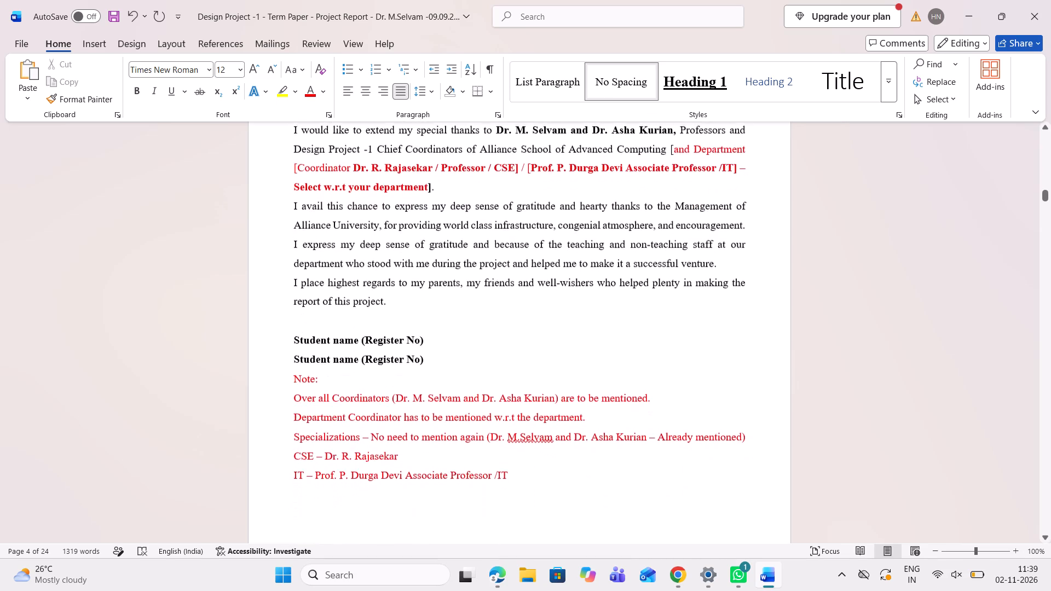
{"action": "scroll", "coordinate": [612, 467], "scroll_direction": "down", "scroll_amount": 1}
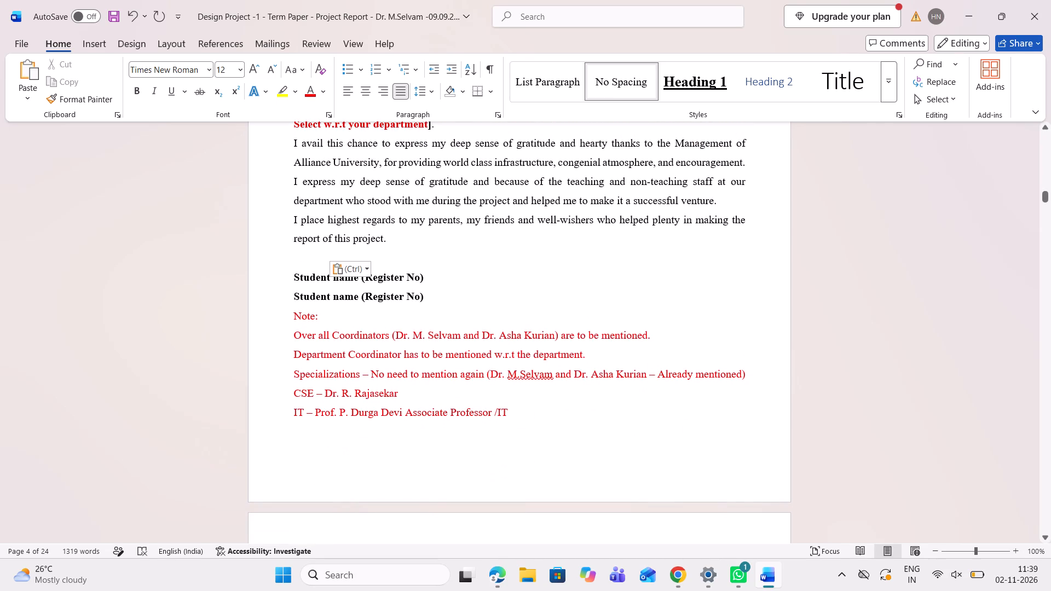
{"action": "scroll", "coordinate": [612, 467], "scroll_direction": "down", "scroll_amount": 2}
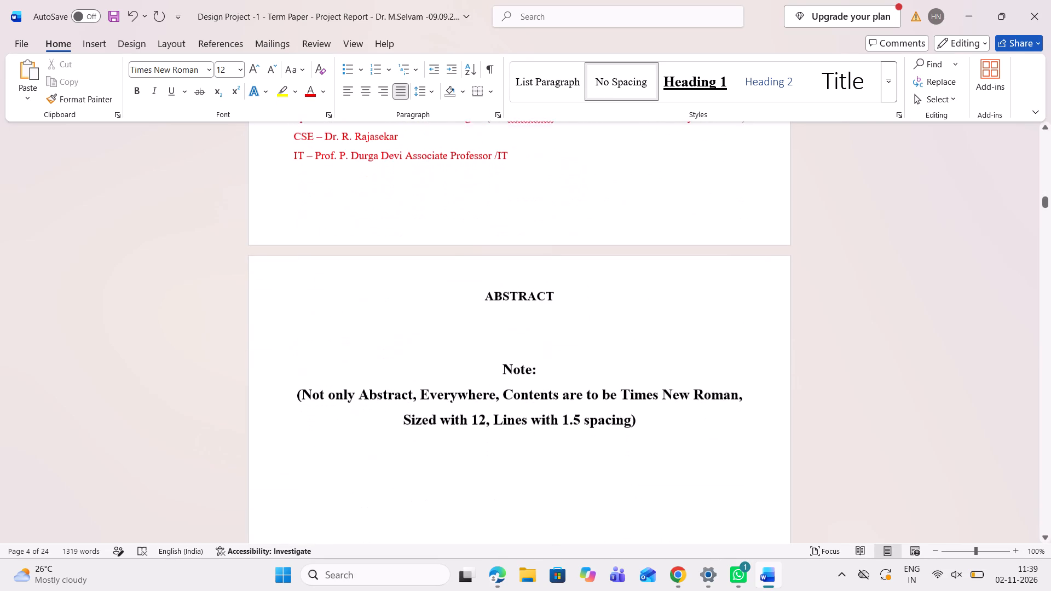
{"action": "scroll", "coordinate": [612, 467], "scroll_direction": "down", "scroll_amount": 1}
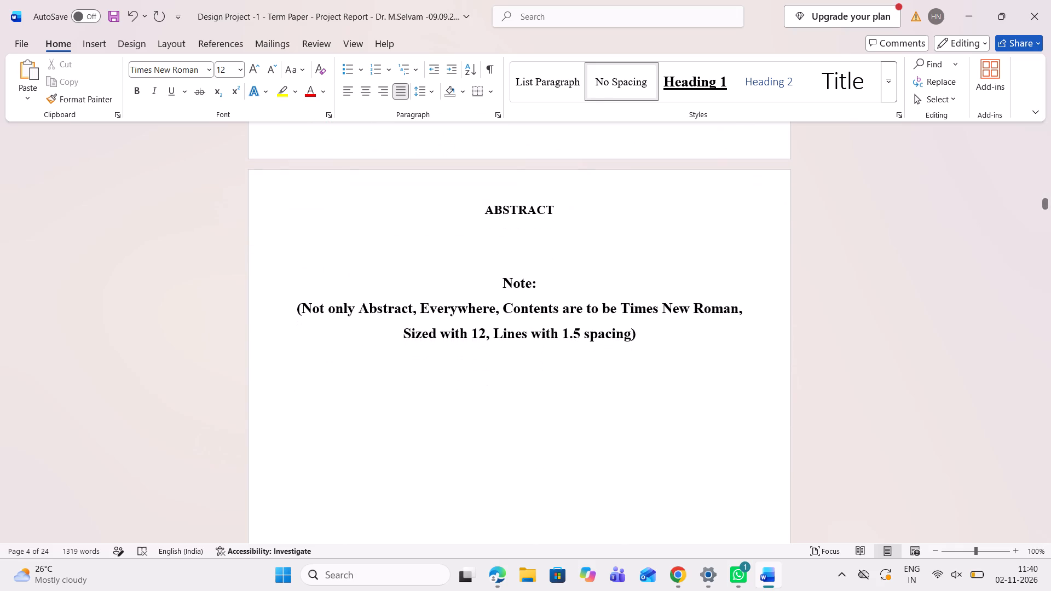
{"action": "scroll", "coordinate": [612, 467], "scroll_direction": "down", "scroll_amount": 5}
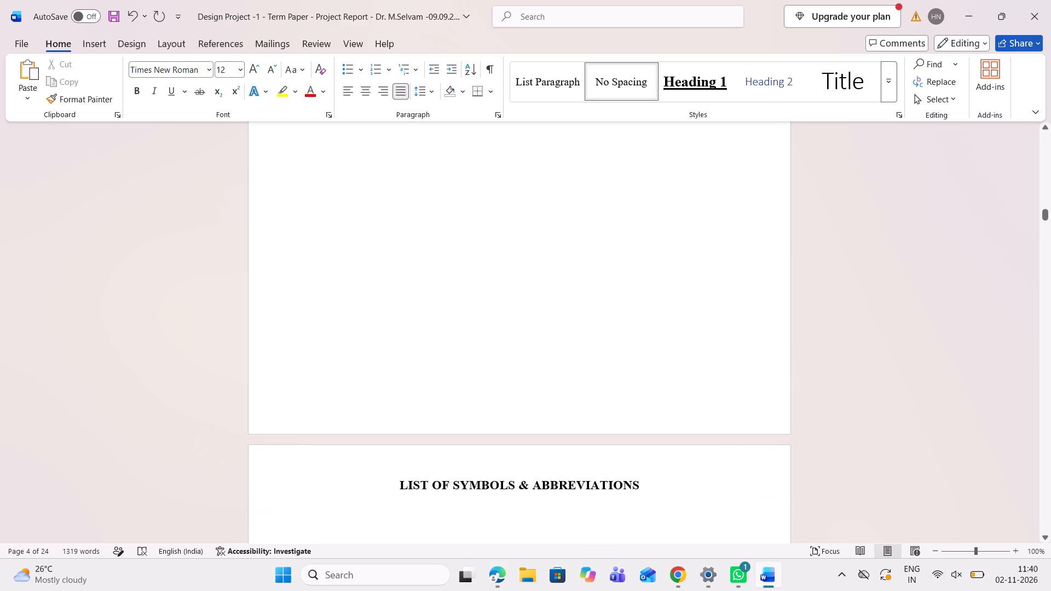
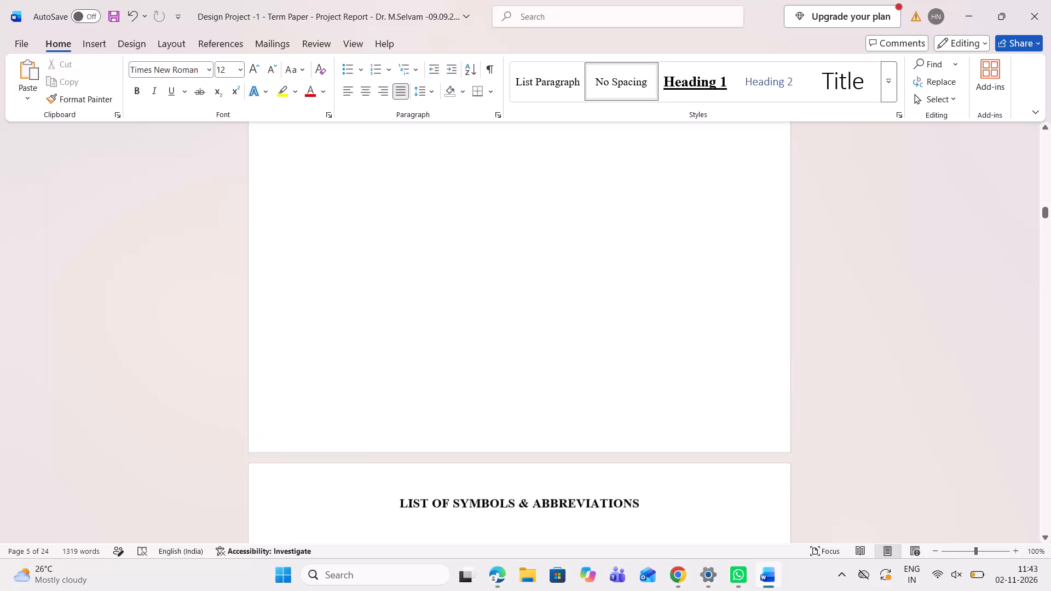
Examine the acknowledgement page's name placeholders and coordinator notes, and the abstract page's font and line-spacing instructions.
{"action": "scroll", "coordinate": [602, 296], "scroll_direction": "up", "scroll_amount": 1}
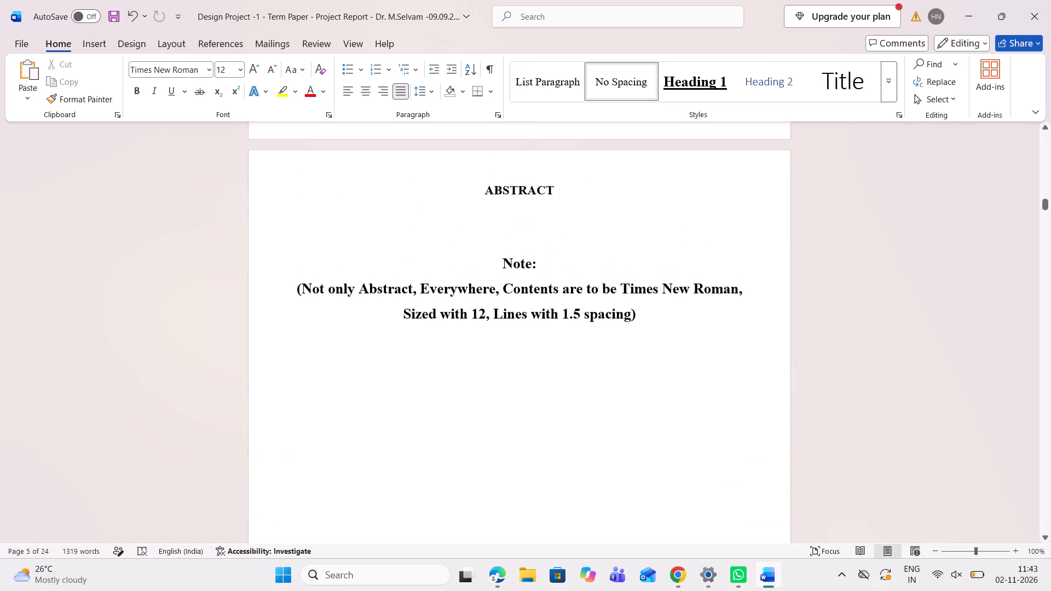
{"action": "scroll", "coordinate": [602, 296], "scroll_direction": "up", "scroll_amount": 1}
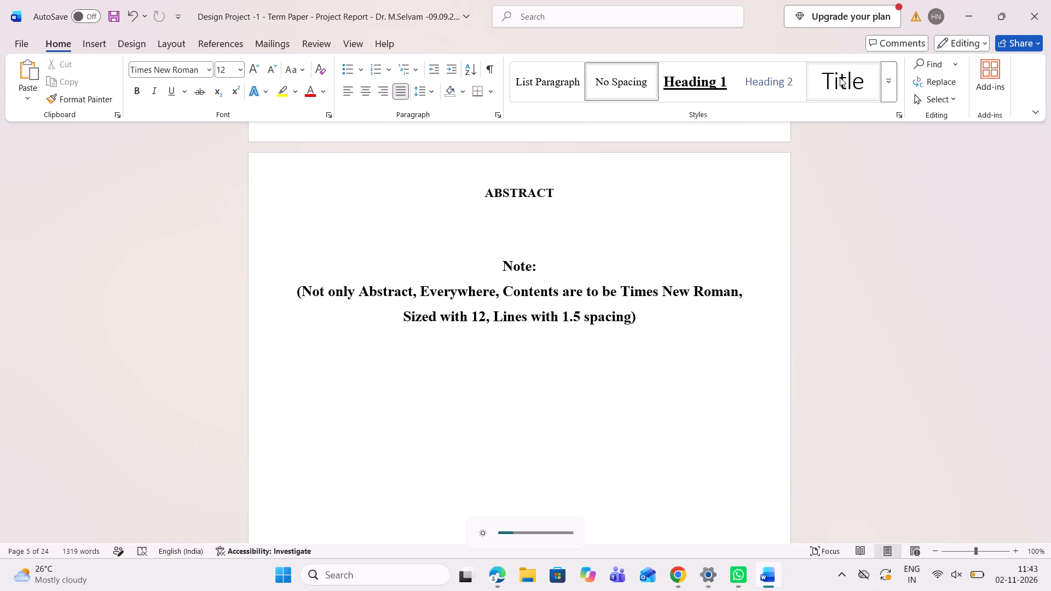
{"action": "scroll", "coordinate": [761, 111], "scroll_direction": "up", "scroll_amount": 3}
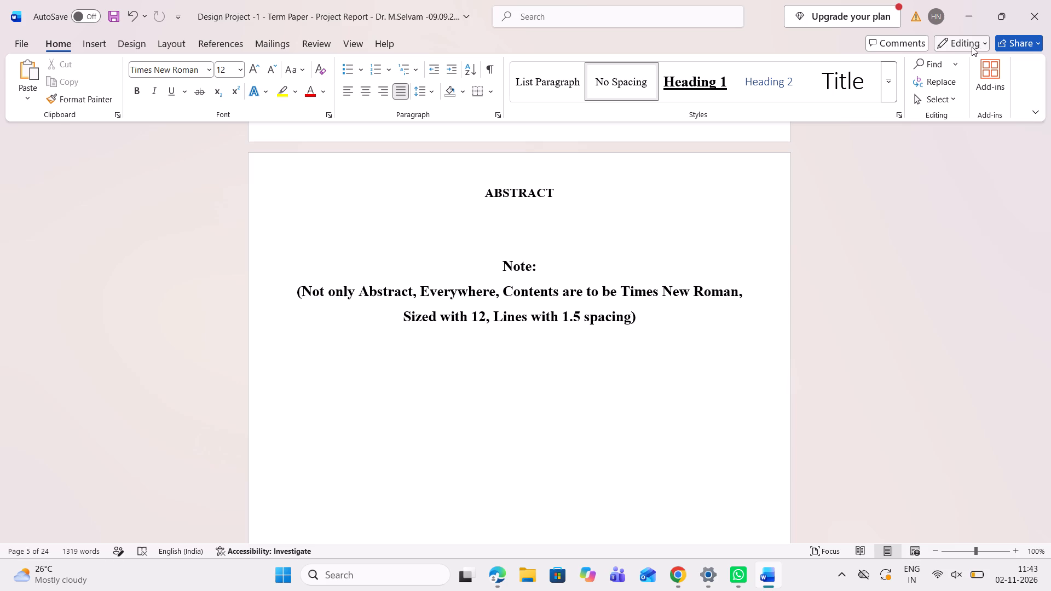
{"action": "scroll", "coordinate": [737, 194], "scroll_direction": "up", "scroll_amount": 6}
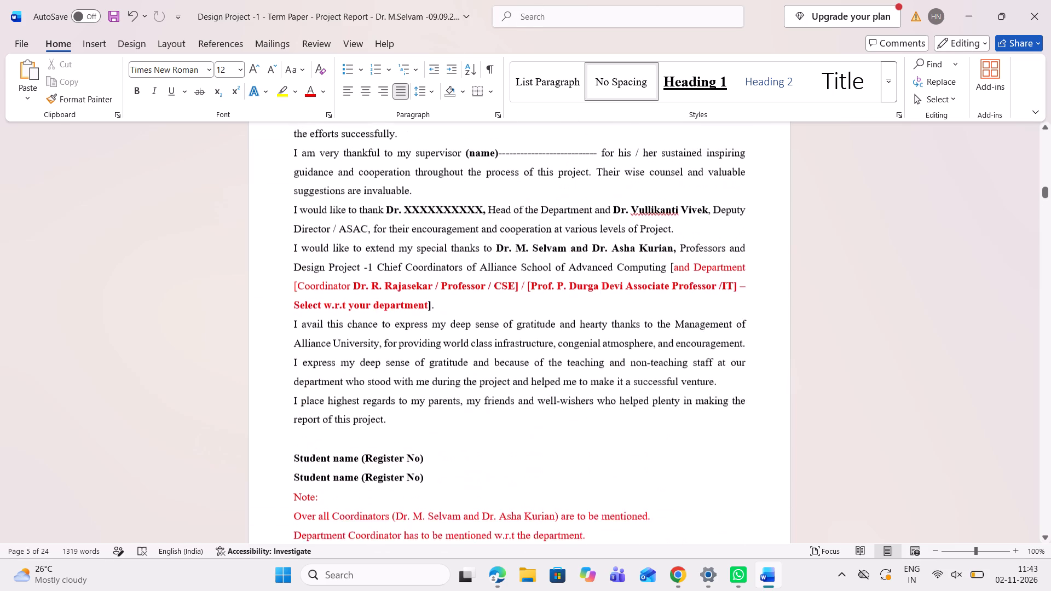
{"action": "scroll", "coordinate": [737, 194], "scroll_direction": "up", "scroll_amount": 2}
{"action": "scroll", "coordinate": [737, 194], "scroll_direction": "down", "scroll_amount": 3}
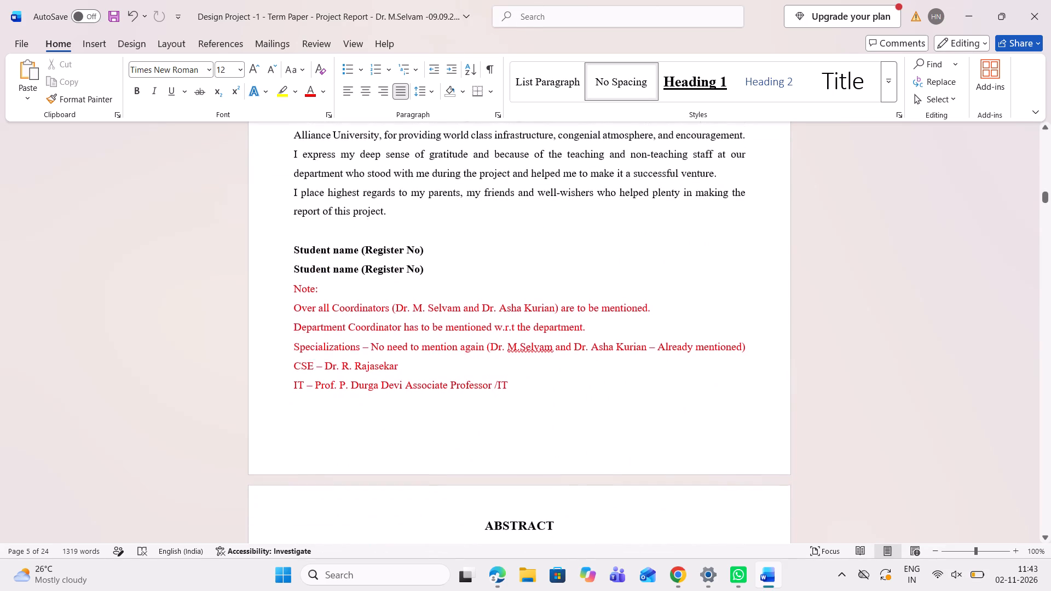
{"action": "scroll", "coordinate": [737, 194], "scroll_direction": "down", "scroll_amount": 4}
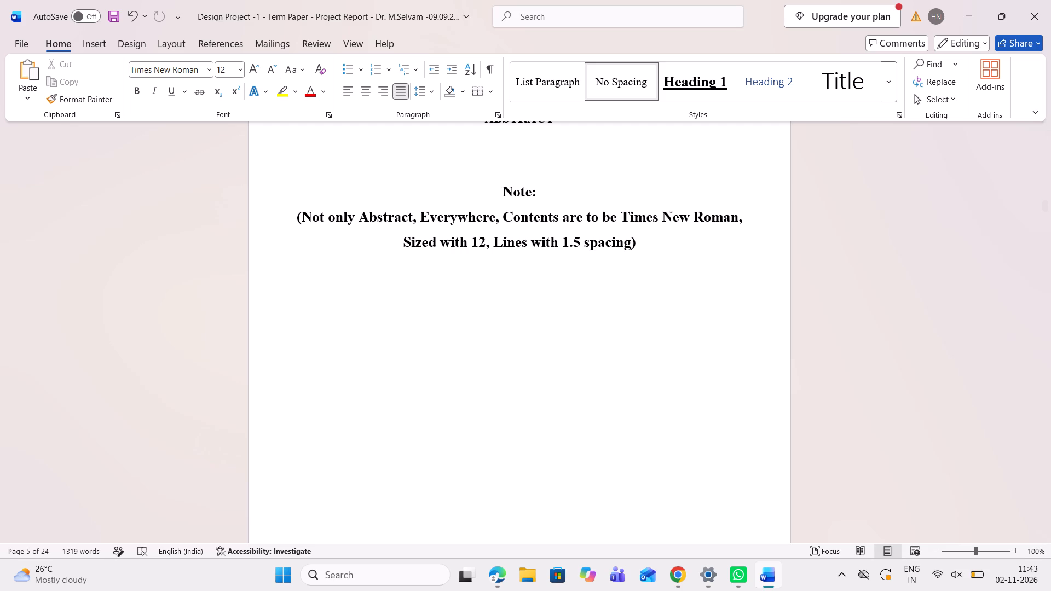
{"action": "scroll", "coordinate": [737, 194], "scroll_direction": "up", "scroll_amount": 5}
{"action": "scroll", "coordinate": [737, 194], "scroll_direction": "down", "scroll_amount": 1}
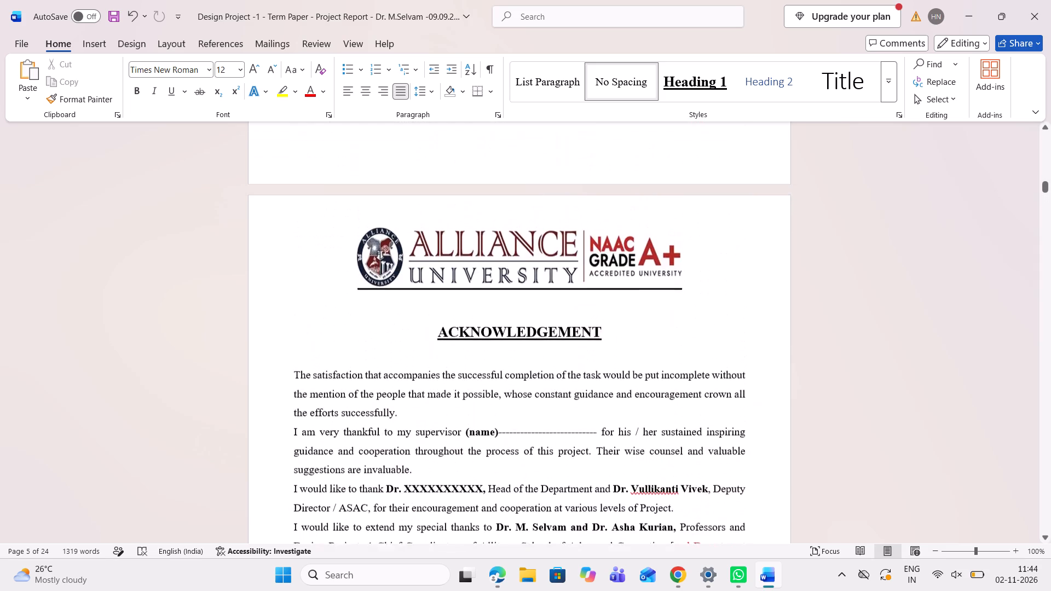
{"action": "scroll", "coordinate": [737, 194], "scroll_direction": "down", "scroll_amount": 1}
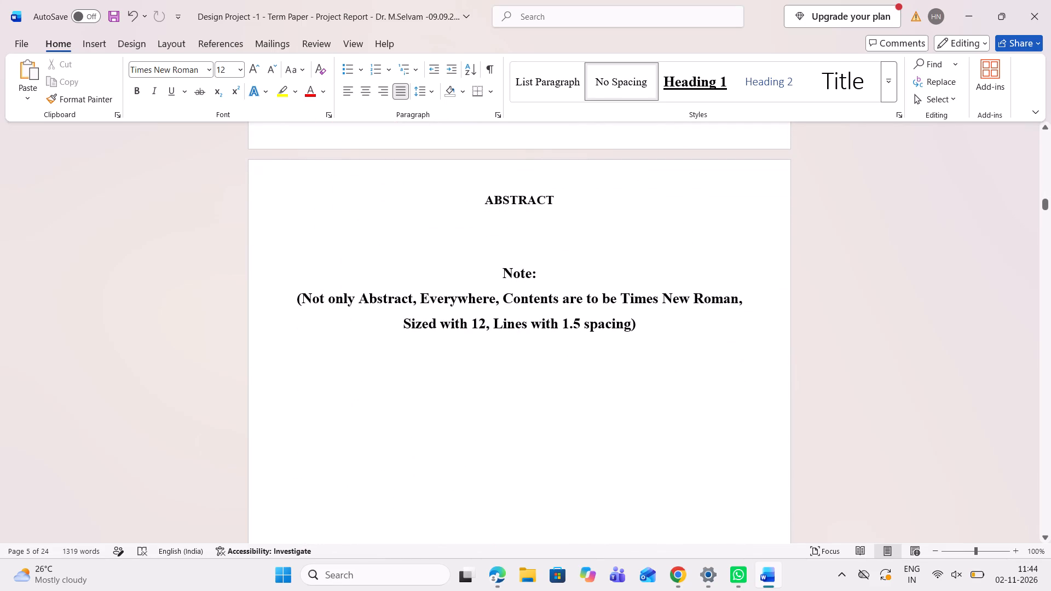
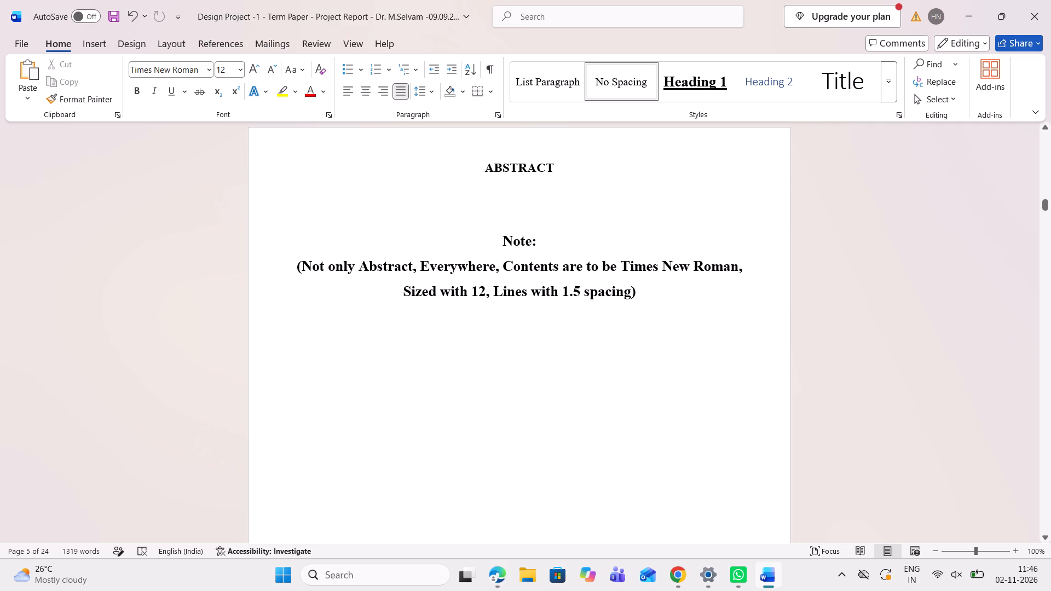
{"action": "scroll", "coordinate": [478, 169], "scroll_direction": "up", "scroll_amount": 17}
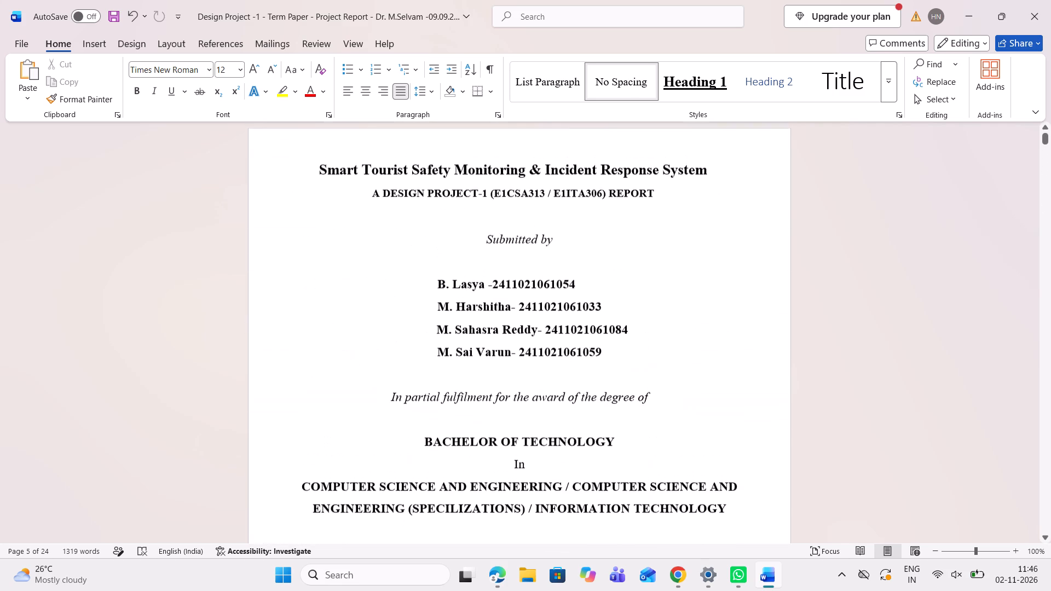
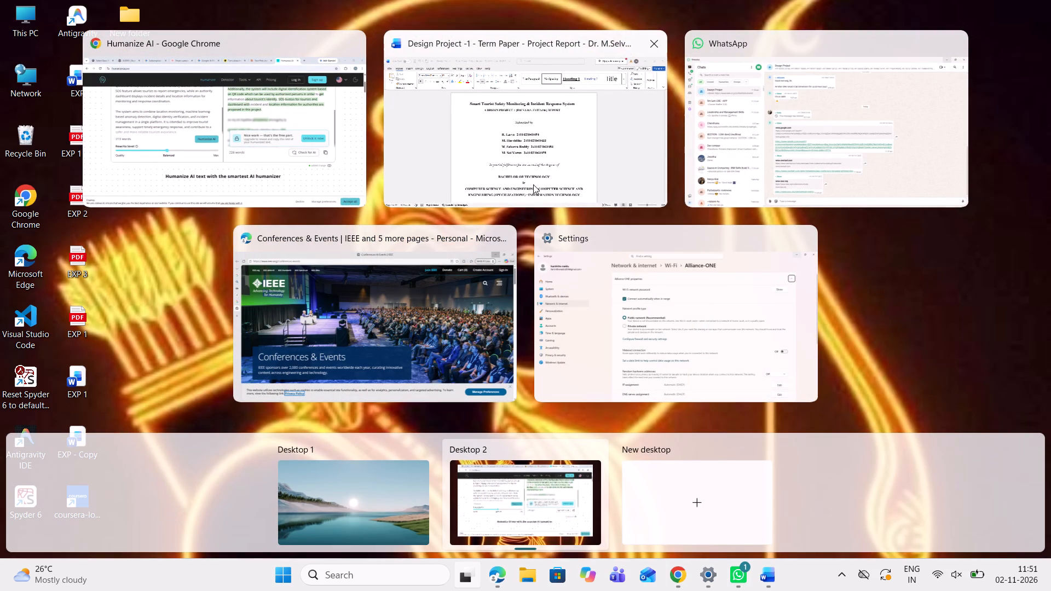
Switch to the Word project report and delete the formatting note below the ABSTRACT heading.
{"action": "left_click", "coordinate": [533, 184]}
{"action": "scroll", "coordinate": [611, 310], "scroll_direction": "down", "scroll_amount": 6}
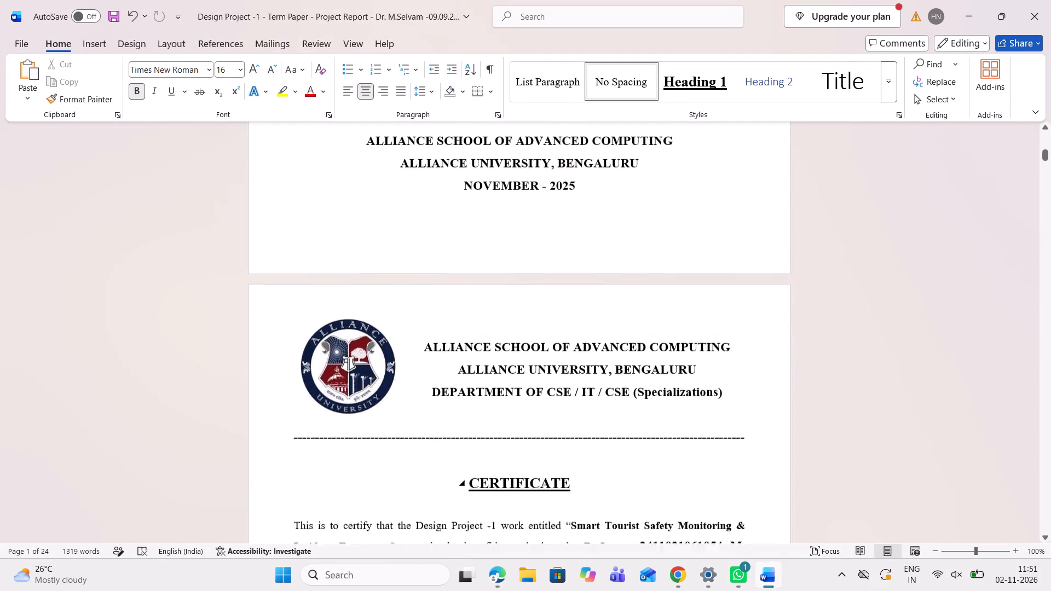
{"action": "scroll", "coordinate": [611, 310], "scroll_direction": "down", "scroll_amount": 6}
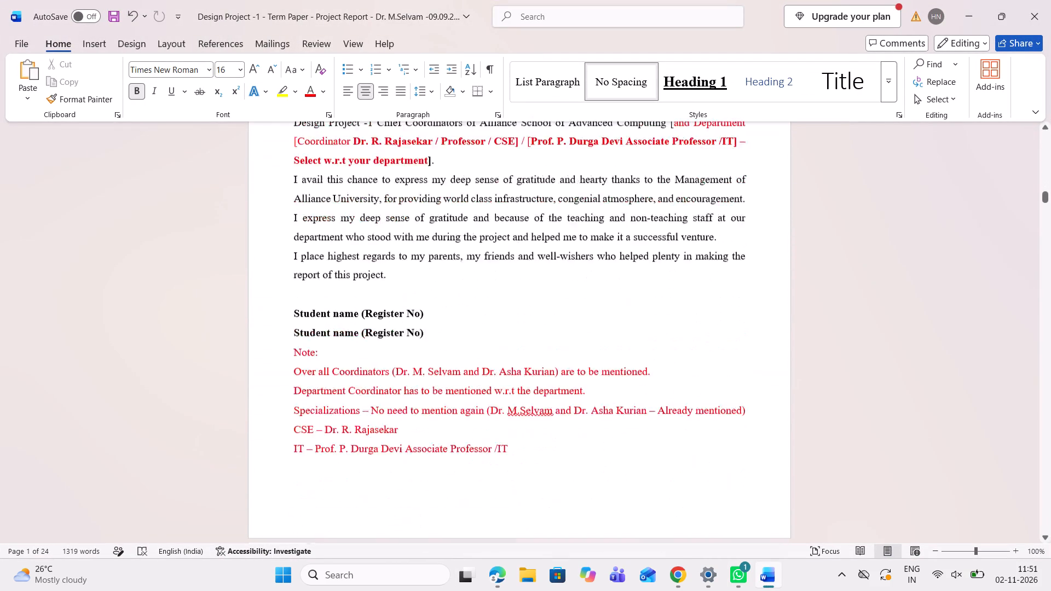
{"action": "scroll", "coordinate": [611, 310], "scroll_direction": "down", "scroll_amount": 3}
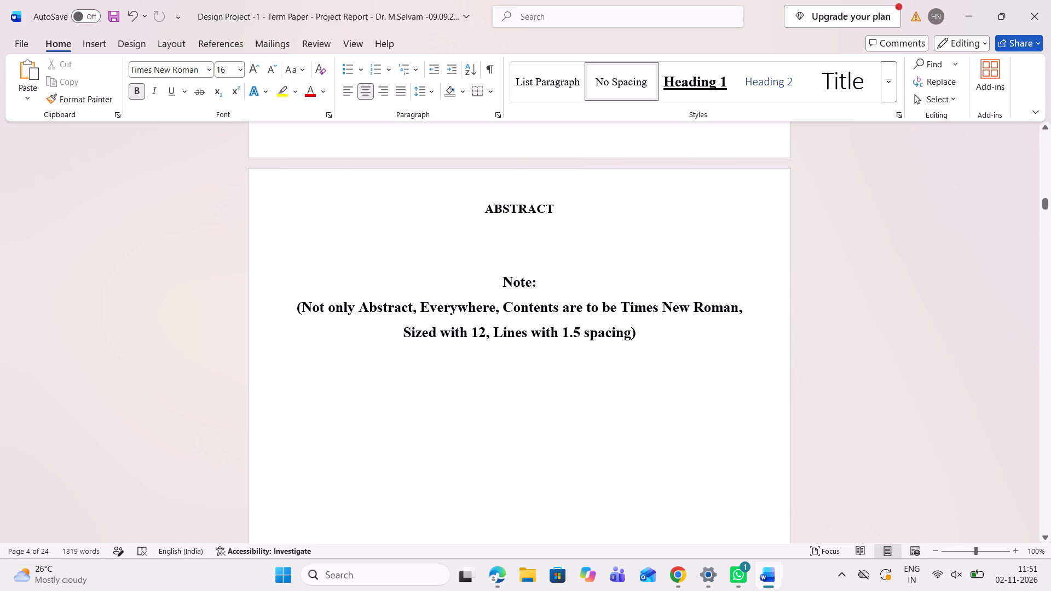
{"action": "left_click_drag", "start_coordinate": [498, 278], "coordinate": [613, 360]}
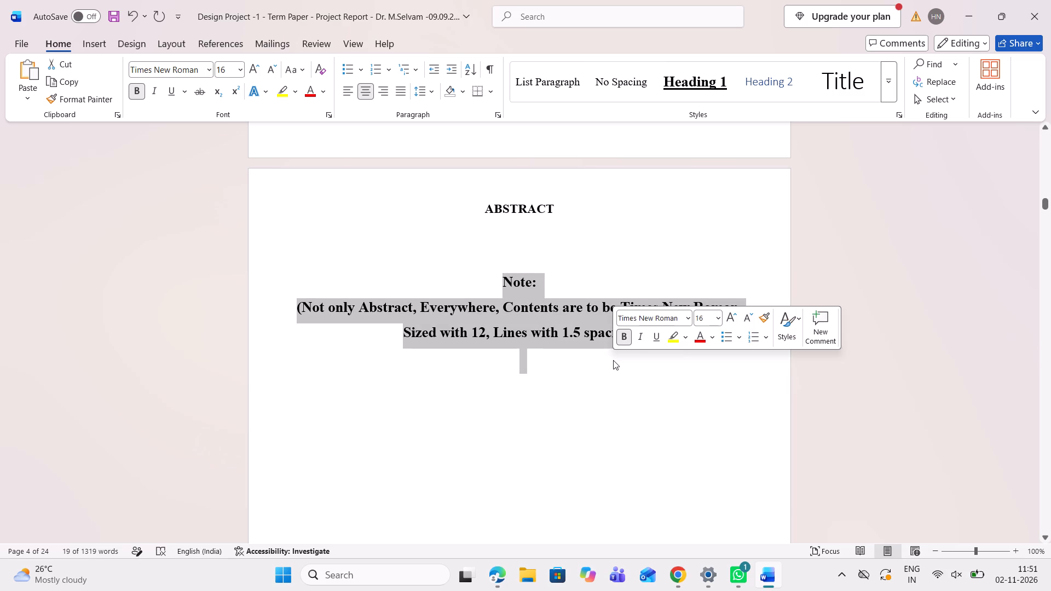
{"action": "key", "text": "BackSpace"}
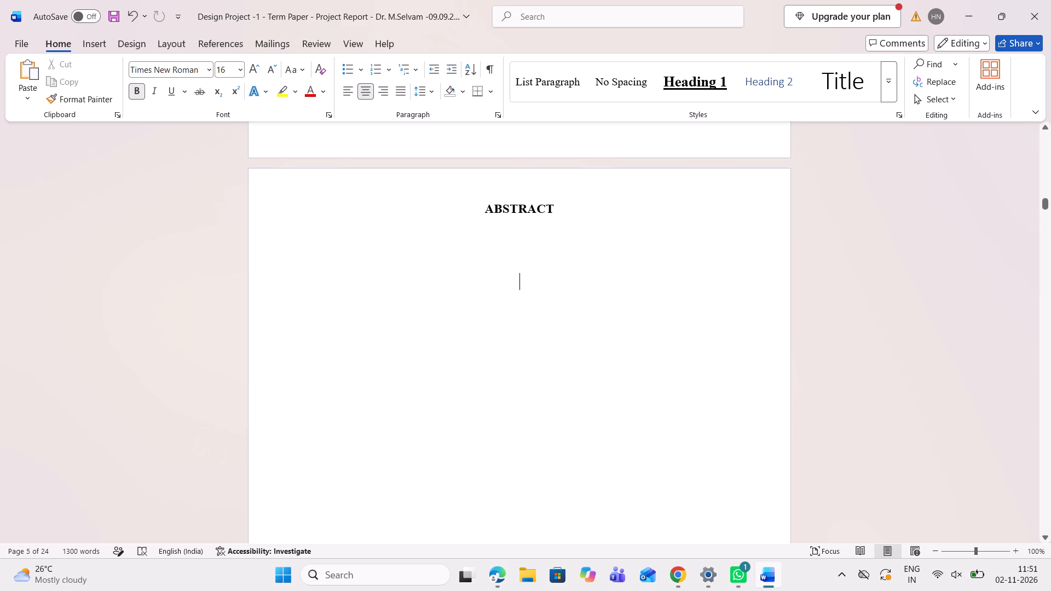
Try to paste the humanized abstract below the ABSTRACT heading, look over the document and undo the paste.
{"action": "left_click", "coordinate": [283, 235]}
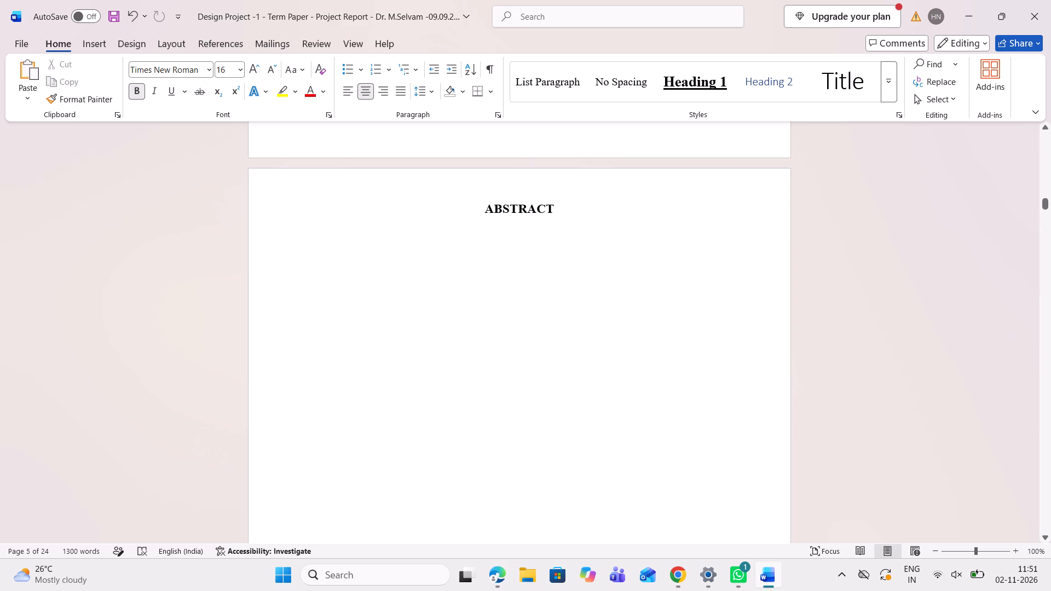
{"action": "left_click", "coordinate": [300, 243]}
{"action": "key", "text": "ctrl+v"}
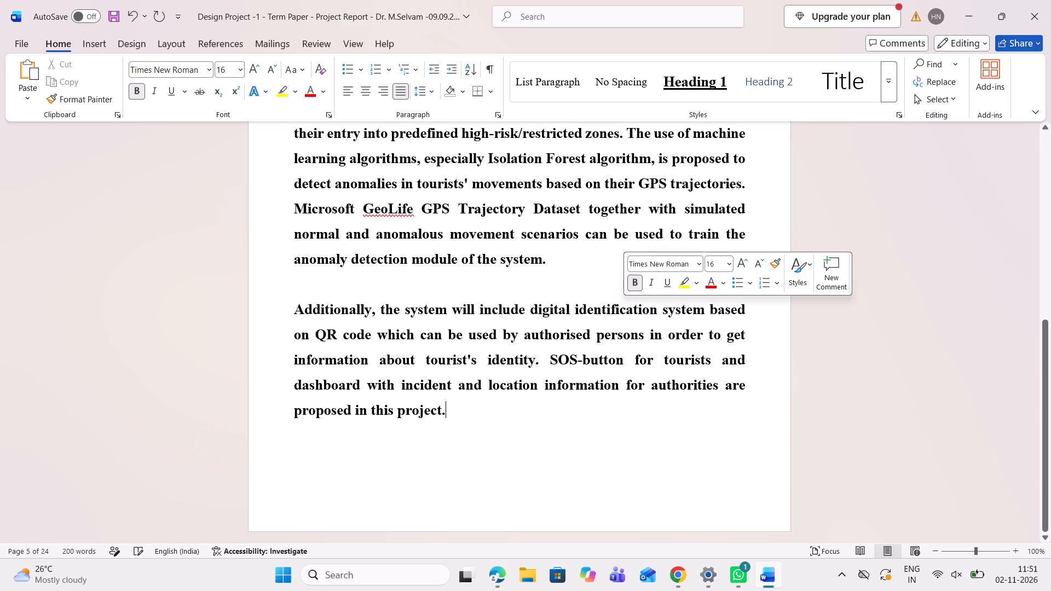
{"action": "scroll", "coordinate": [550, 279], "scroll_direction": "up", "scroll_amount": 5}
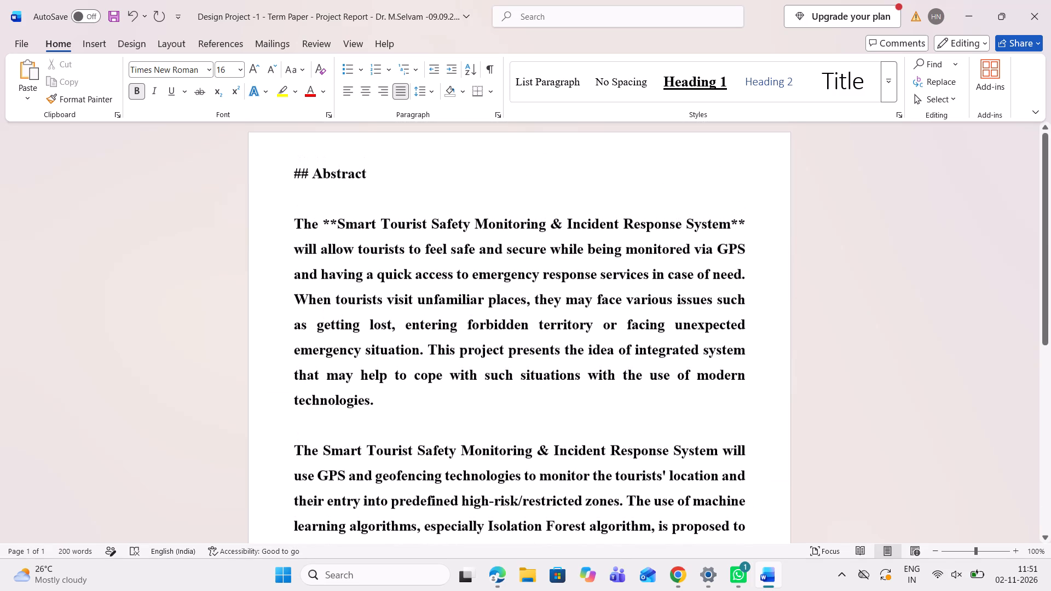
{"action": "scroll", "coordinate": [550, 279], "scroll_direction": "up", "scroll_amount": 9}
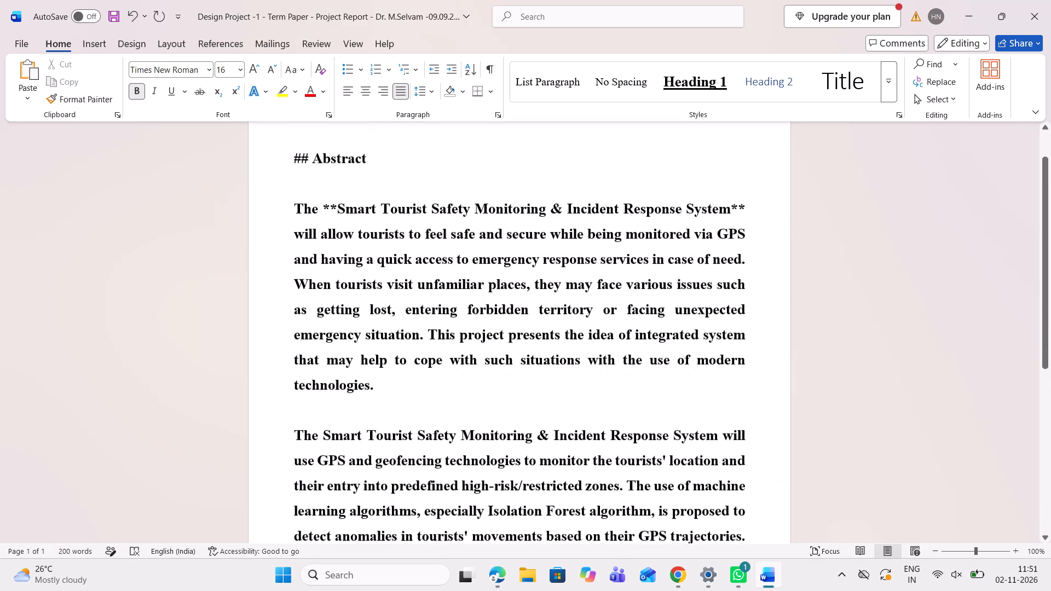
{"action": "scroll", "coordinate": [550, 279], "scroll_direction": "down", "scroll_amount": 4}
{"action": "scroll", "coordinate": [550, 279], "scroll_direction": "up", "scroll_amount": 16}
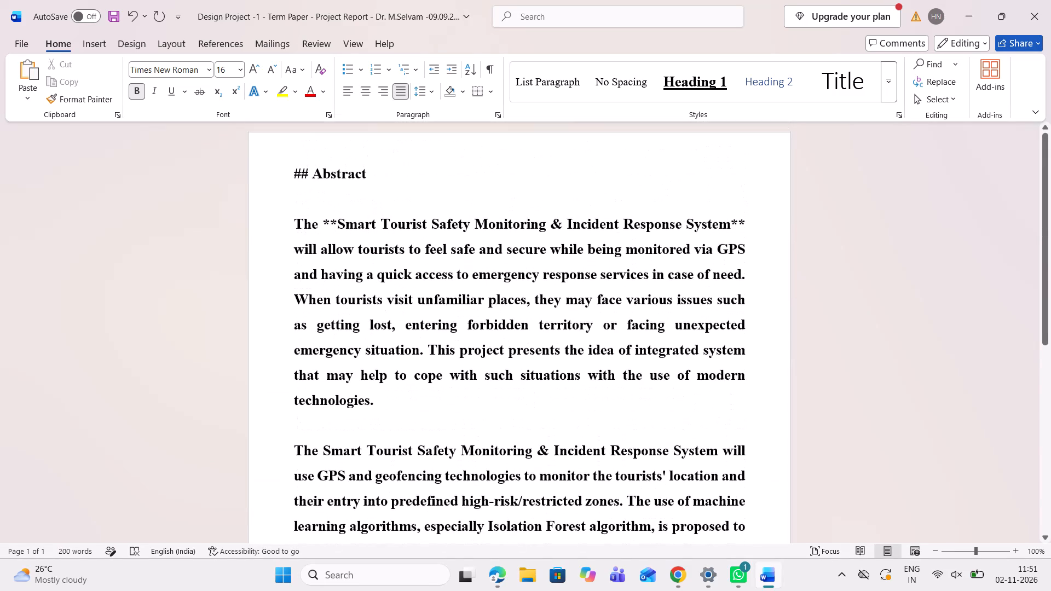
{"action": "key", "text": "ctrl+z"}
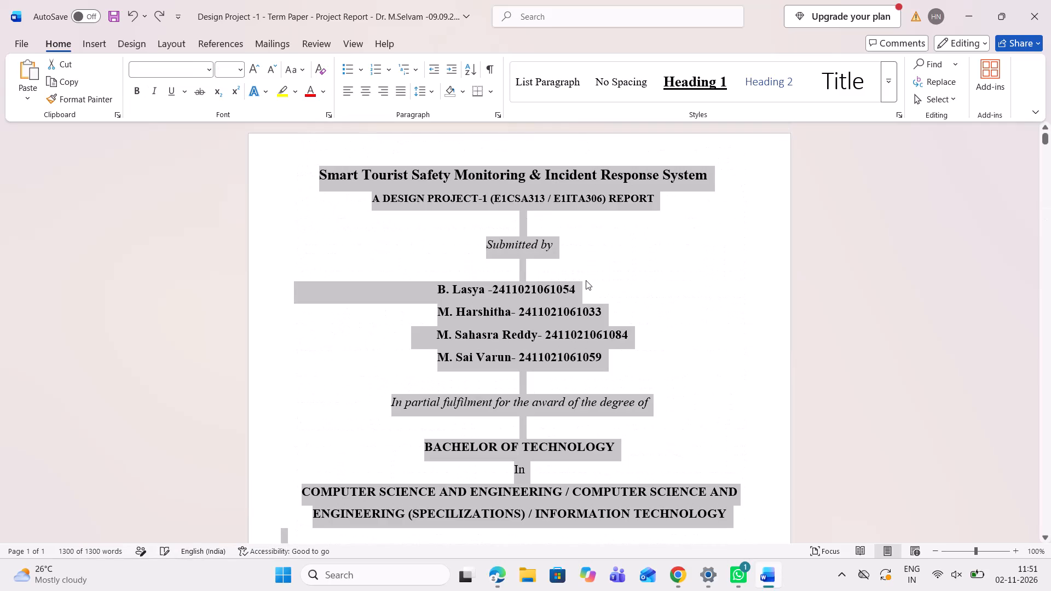
In the CERTIFICATE paragraph, replace the space between the second student's name and register number with a hyphen.
{"action": "left_click", "coordinate": [586, 280]}
{"action": "scroll", "coordinate": [586, 280], "scroll_direction": "down", "scroll_amount": 1}
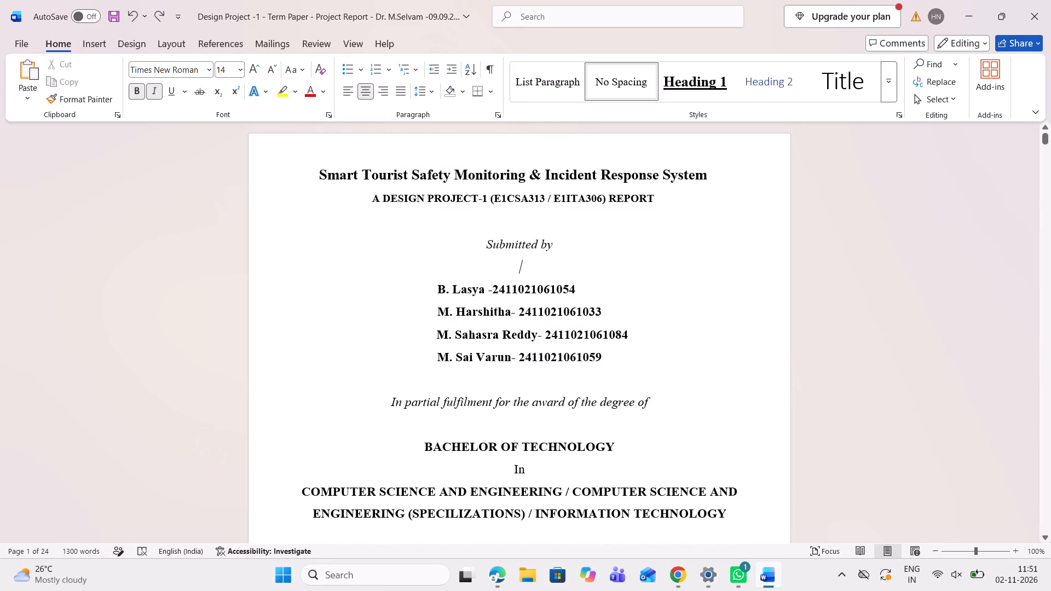
{"action": "scroll", "coordinate": [586, 280], "scroll_direction": "down", "scroll_amount": 6}
{"action": "scroll", "coordinate": [586, 280], "scroll_direction": "up", "scroll_amount": 2}
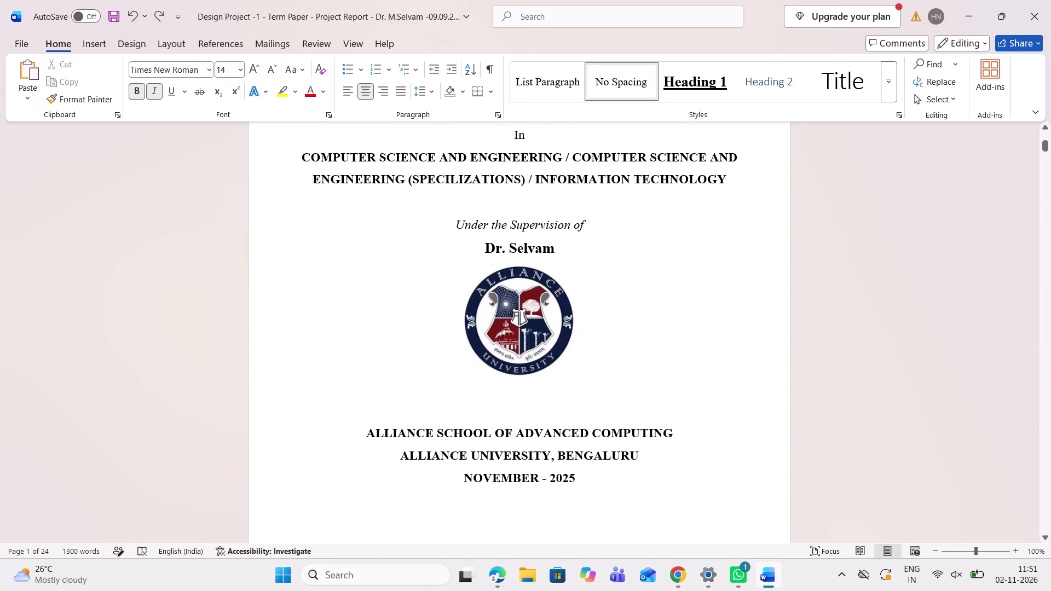
{"action": "scroll", "coordinate": [586, 280], "scroll_direction": "down", "scroll_amount": 5}
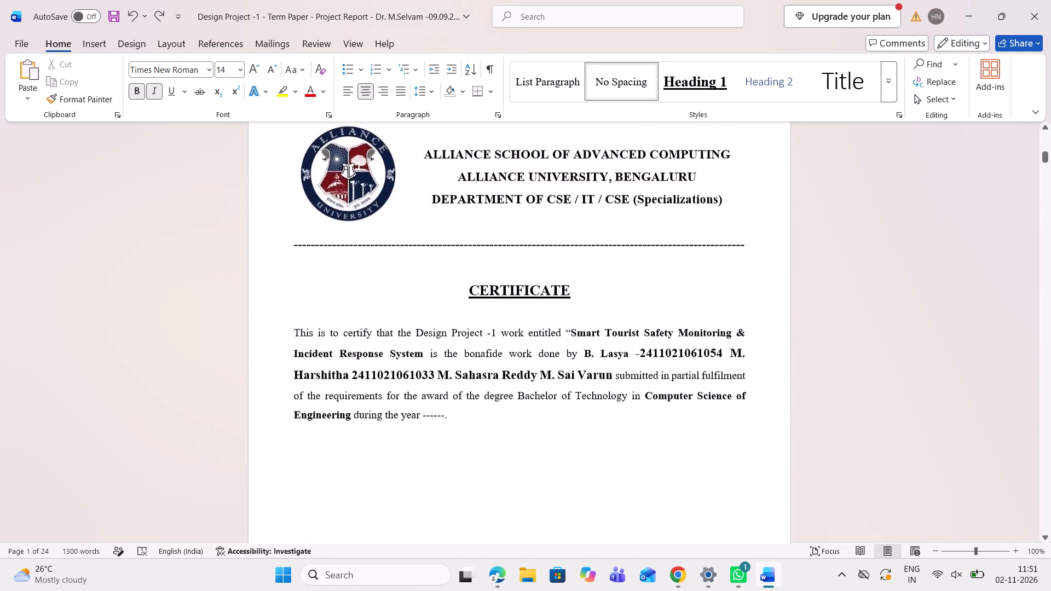
{"action": "scroll", "coordinate": [586, 280], "scroll_direction": "down", "scroll_amount": 1}
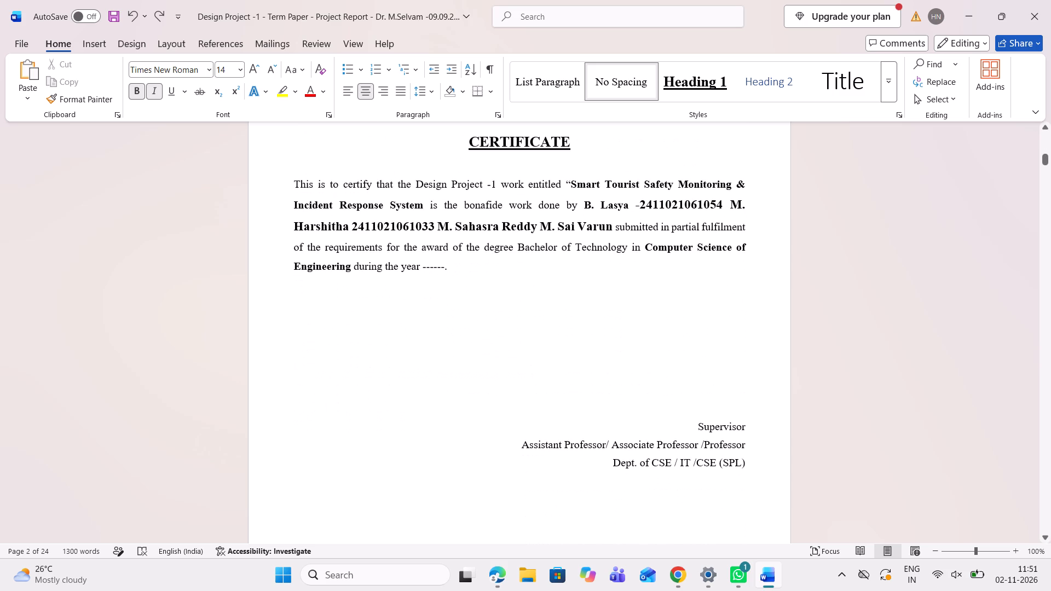
{"action": "left_click", "coordinate": [350, 224]}
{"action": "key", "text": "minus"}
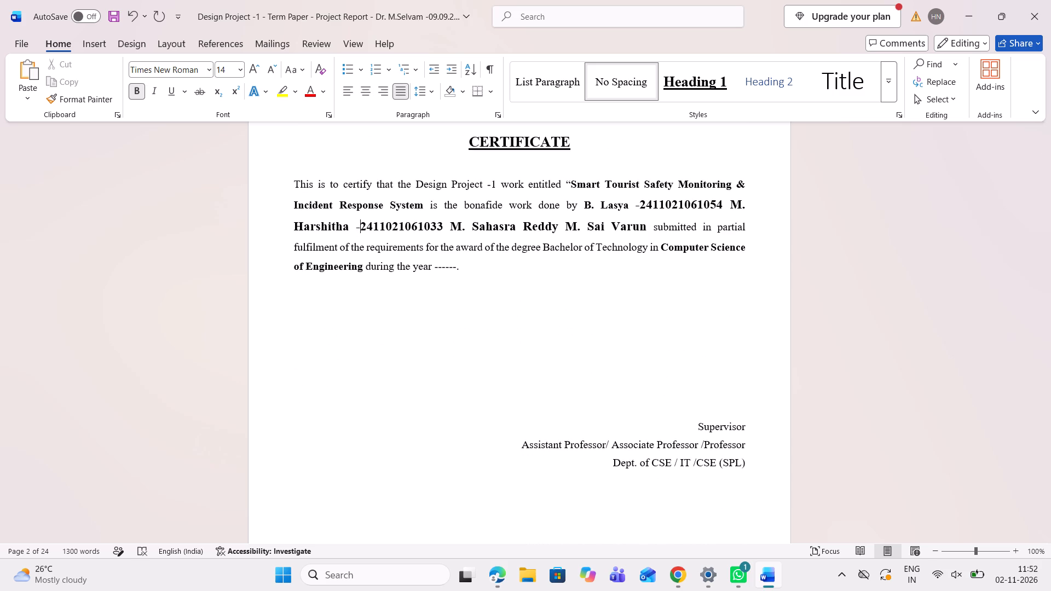
{"action": "key", "text": "BackSpace"}
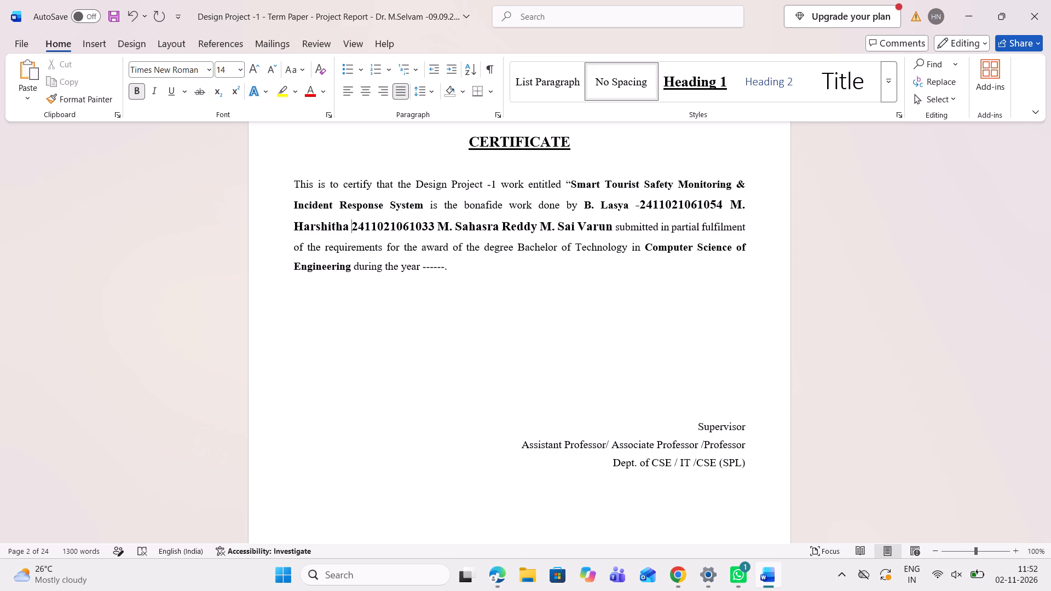
{"action": "key", "text": "BackSpace"}
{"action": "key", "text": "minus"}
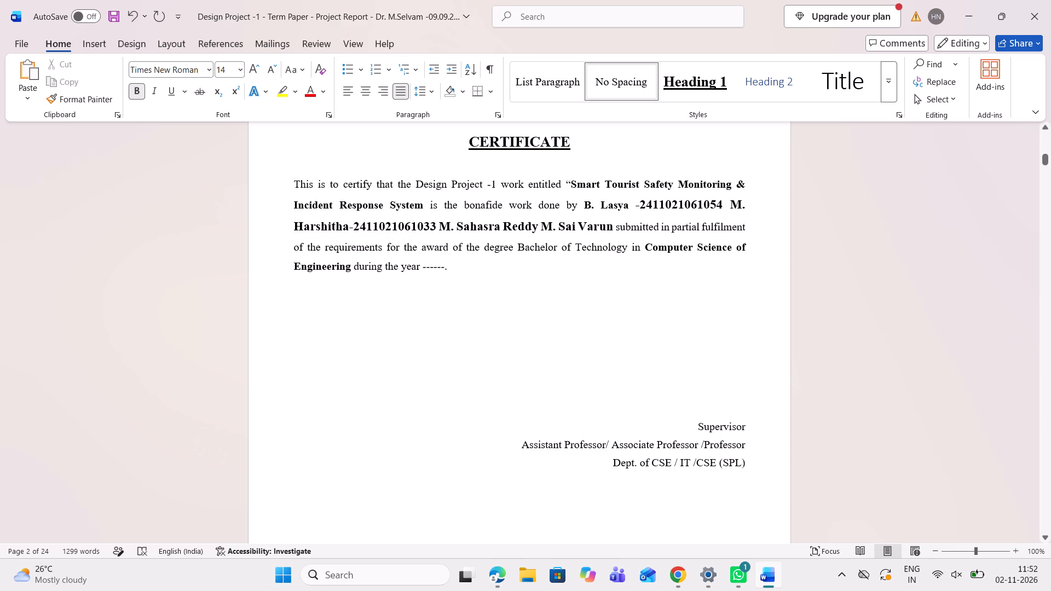
Add the third student's register number after the name in the certificate, joined by a hyphen and followed by a space.
{"action": "left_click", "coordinate": [540, 224]}
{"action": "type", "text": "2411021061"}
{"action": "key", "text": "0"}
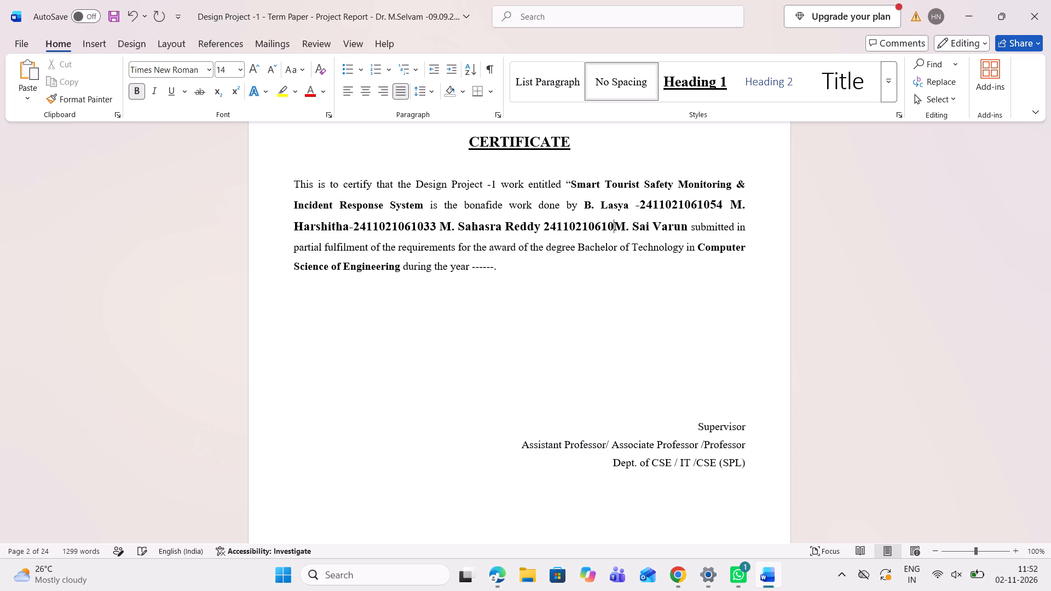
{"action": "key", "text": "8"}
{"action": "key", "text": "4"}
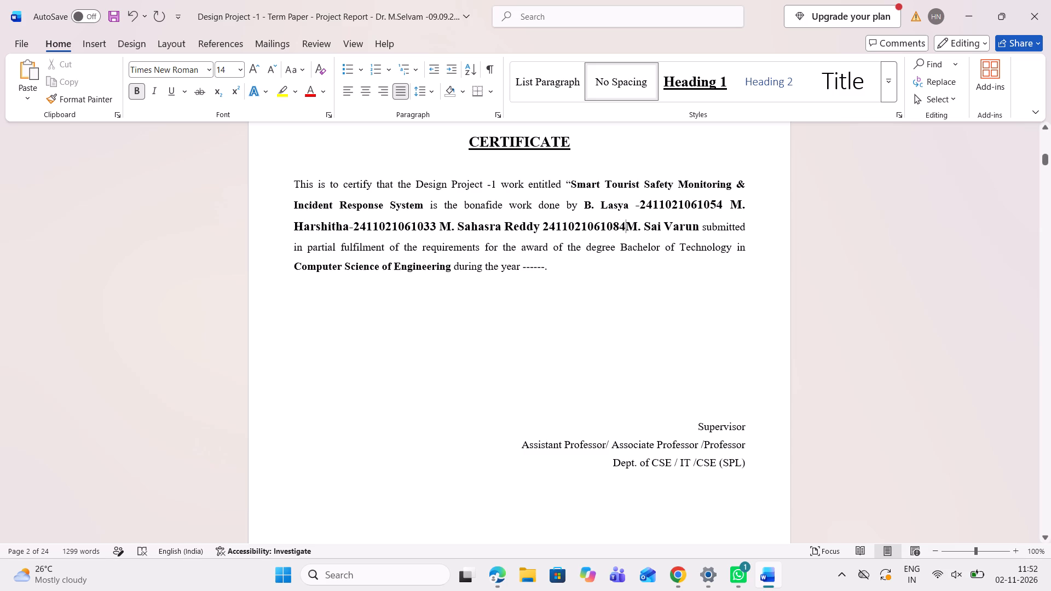
{"action": "left_click", "coordinate": [540, 228]}
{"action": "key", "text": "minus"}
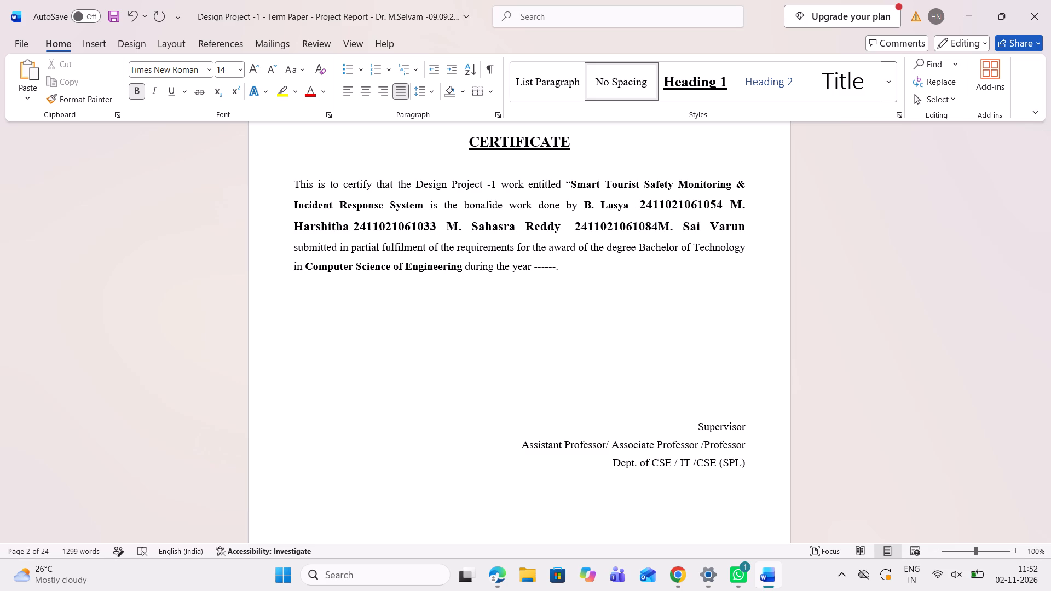
{"action": "left_click", "coordinate": [575, 227]}
{"action": "key", "text": "BackSpace"}
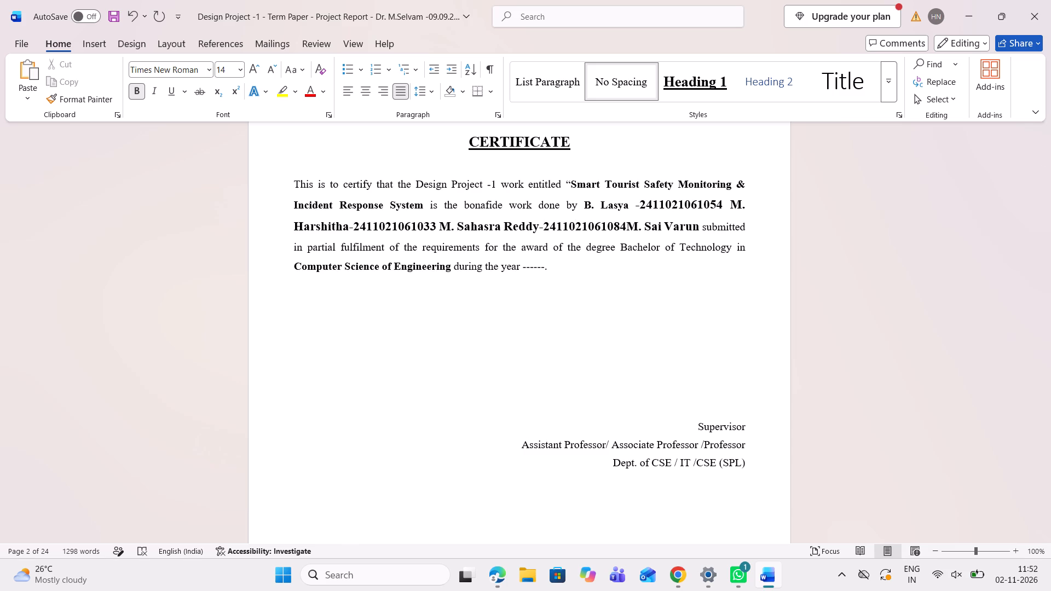
{"action": "left_click", "coordinate": [627, 227]}
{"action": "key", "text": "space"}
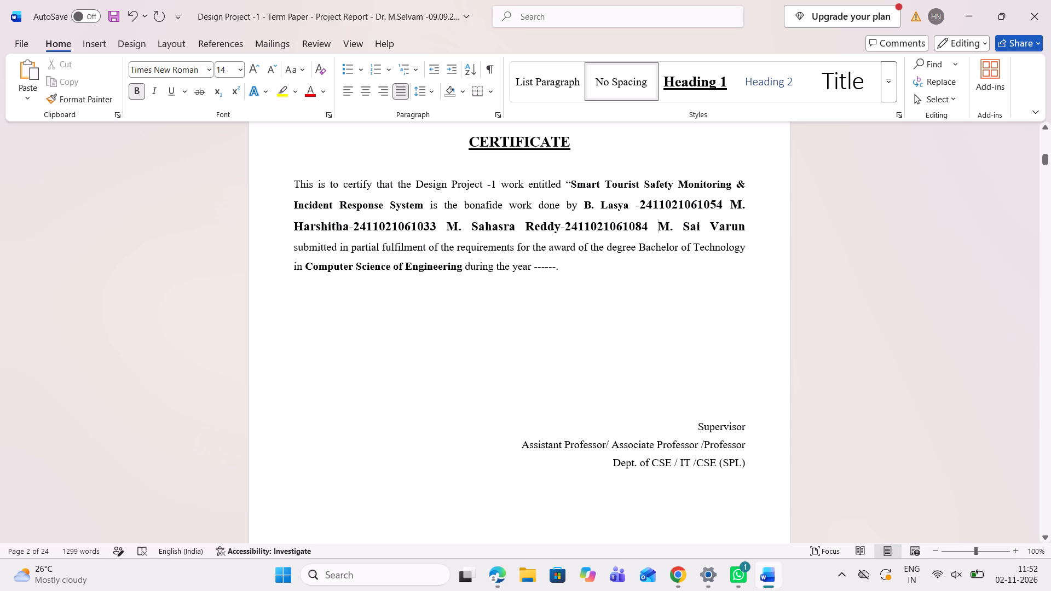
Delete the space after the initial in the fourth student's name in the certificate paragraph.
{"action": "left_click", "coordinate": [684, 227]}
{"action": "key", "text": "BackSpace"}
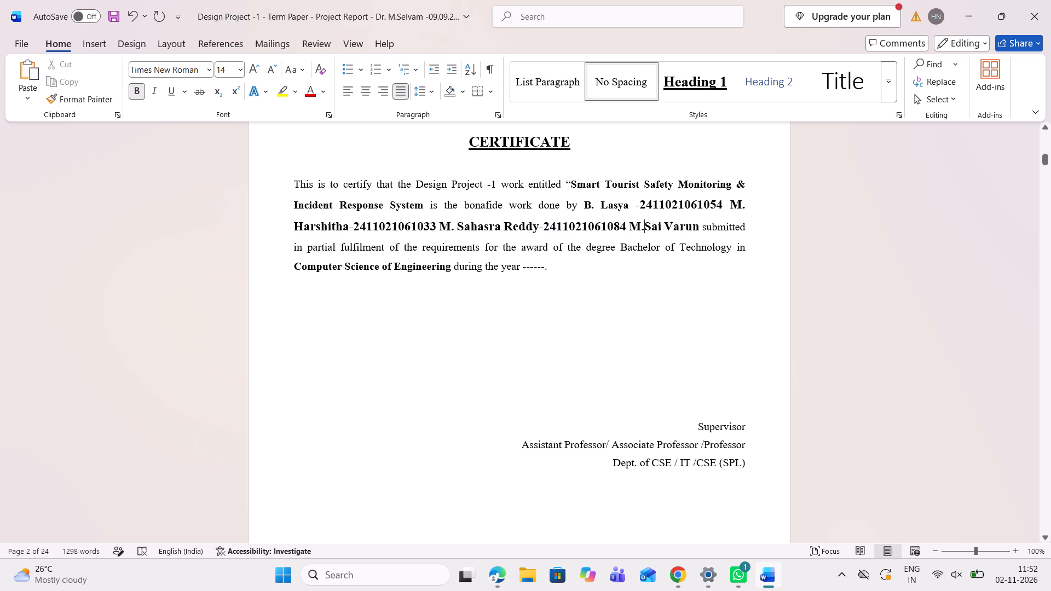
Add the fourth student's register number after the name in the certificate paragraph, preceded by a hyphen.
{"action": "left_click", "coordinate": [701, 228]}
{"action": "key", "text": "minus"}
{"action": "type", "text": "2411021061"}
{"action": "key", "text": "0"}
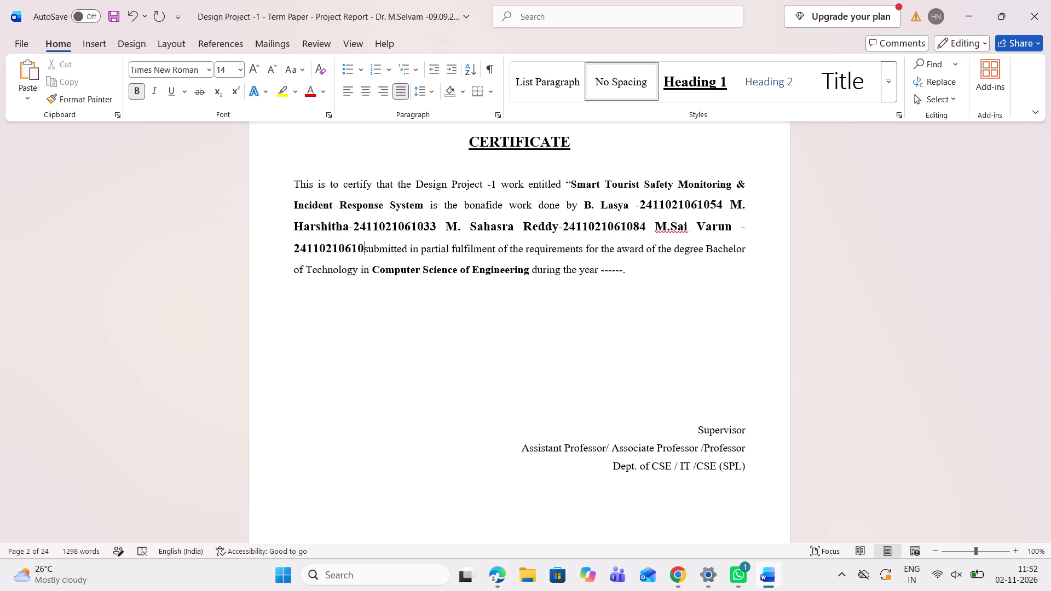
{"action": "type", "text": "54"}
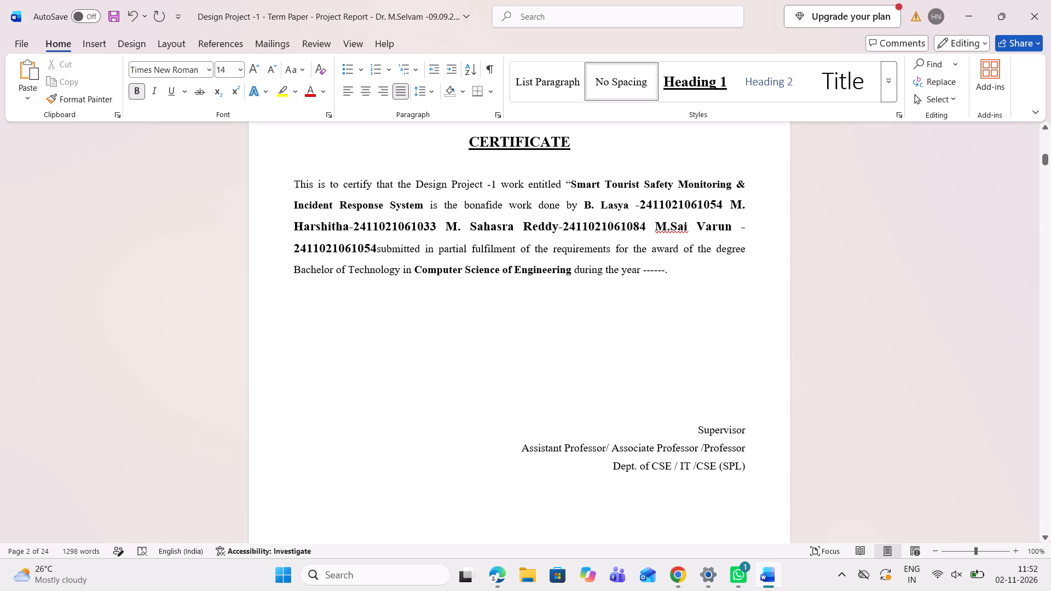
Replace the dashed placeholder and period after "during the year" in the certificate paragraph with 2026.
{"action": "left_click", "coordinate": [669, 271]}
{"action": "key", "text": "BackSpace"}
{"action": "key", "text": "BackSpace"}
{"action": "key", "text": "BackSpace"}
{"action": "key", "text": "BackSpace"}
{"action": "key", "text": "BackSpace"}
{"action": "key", "text": "BackSpace"}
{"action": "key", "text": "BackSpace"}
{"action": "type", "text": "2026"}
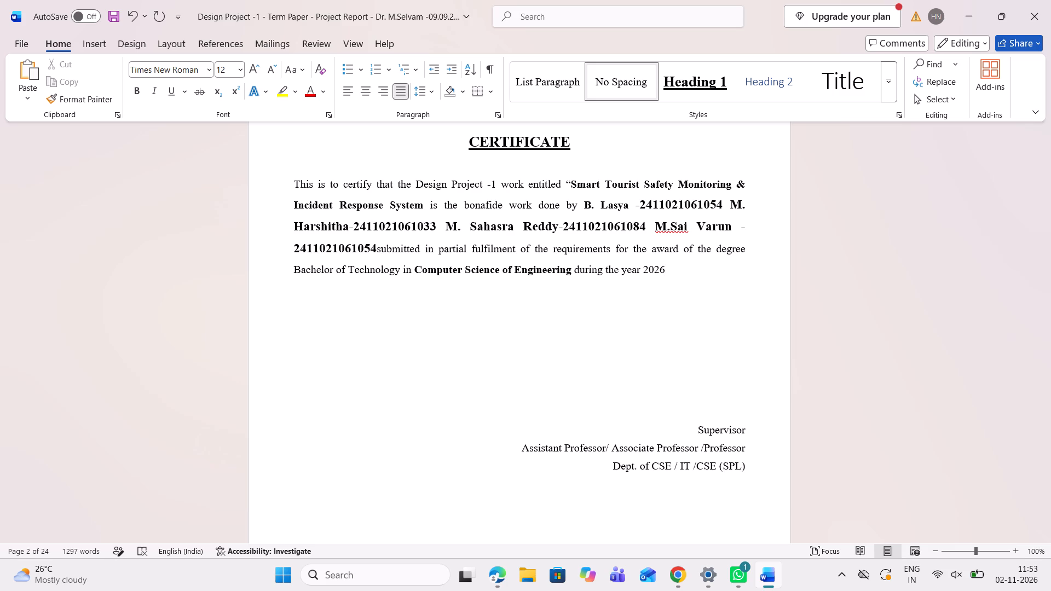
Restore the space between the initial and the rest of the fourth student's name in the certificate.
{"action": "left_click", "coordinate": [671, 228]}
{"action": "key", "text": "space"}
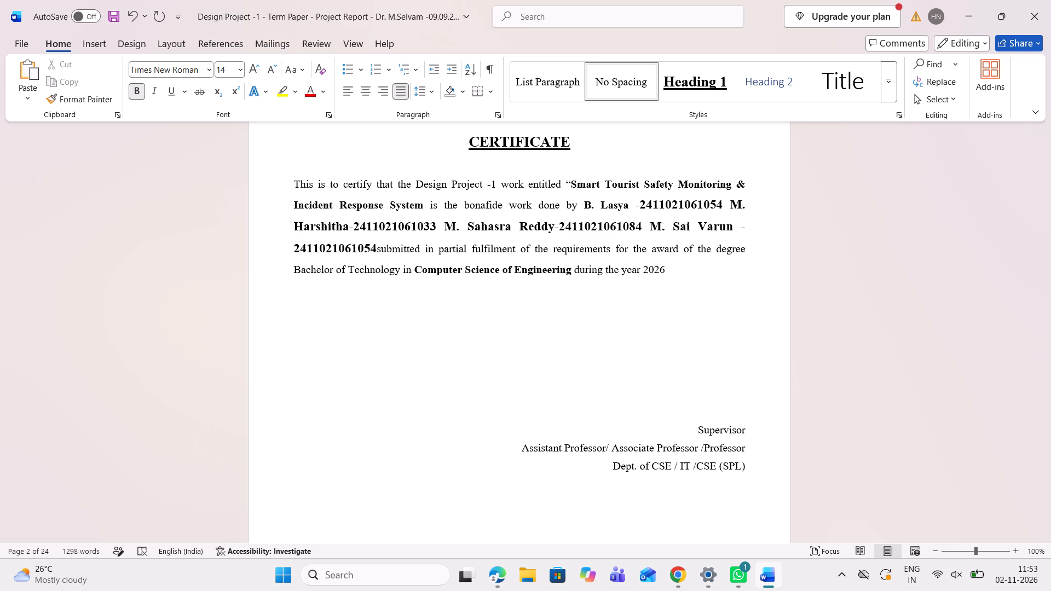
Look through the pages after the certificate, from the declaration and acknowledgement text to the ABSTRACT page.
{"action": "scroll", "coordinate": [671, 228], "scroll_direction": "down", "scroll_amount": 2}
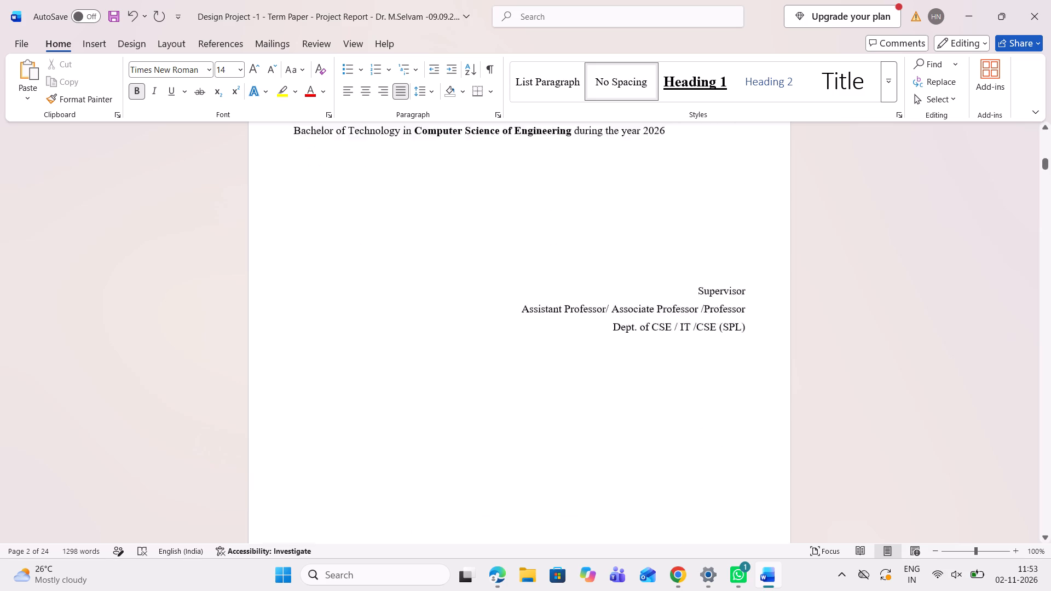
{"action": "scroll", "coordinate": [671, 228], "scroll_direction": "down", "scroll_amount": 4}
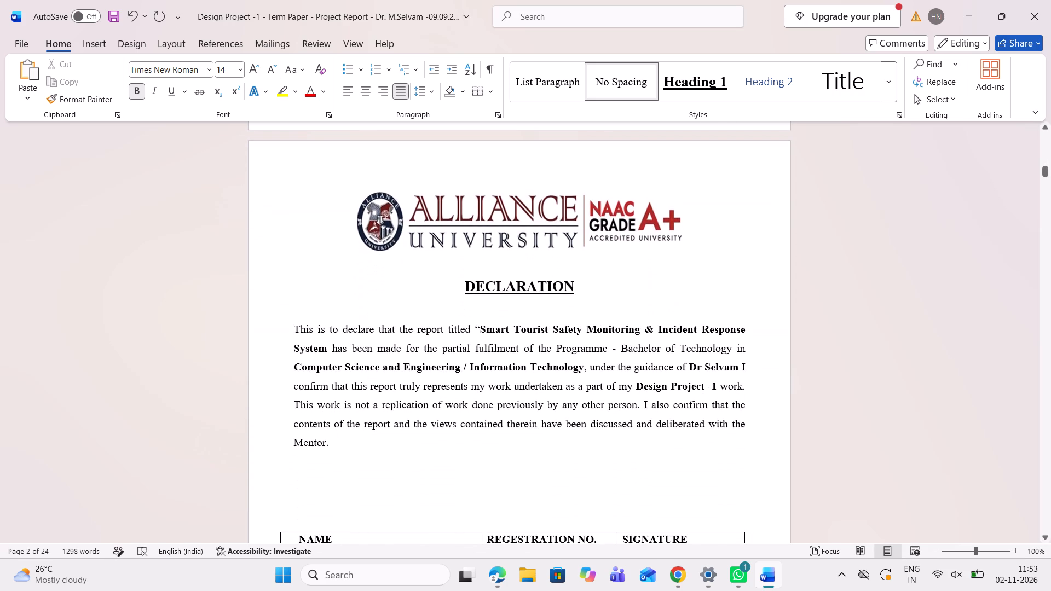
{"action": "scroll", "coordinate": [671, 228], "scroll_direction": "down", "scroll_amount": 3}
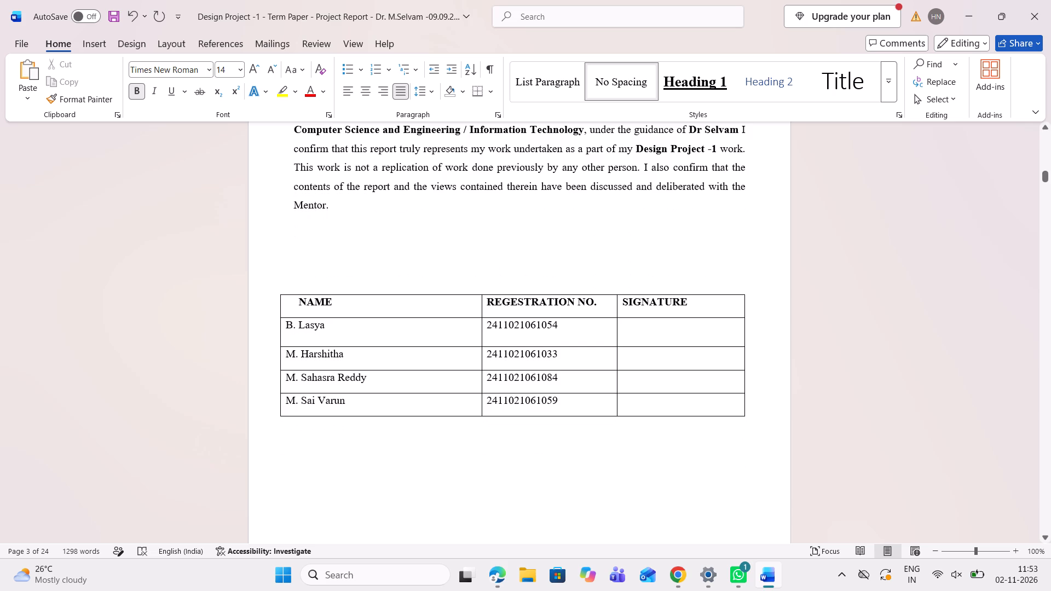
{"action": "scroll", "coordinate": [671, 228], "scroll_direction": "down", "scroll_amount": 4}
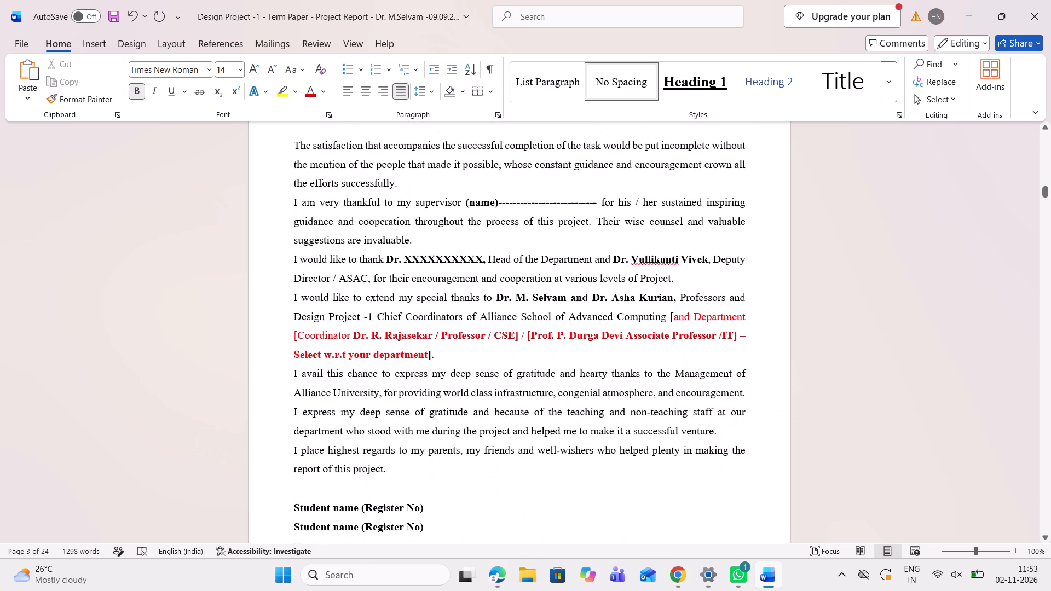
{"action": "scroll", "coordinate": [671, 228], "scroll_direction": "down", "scroll_amount": 4}
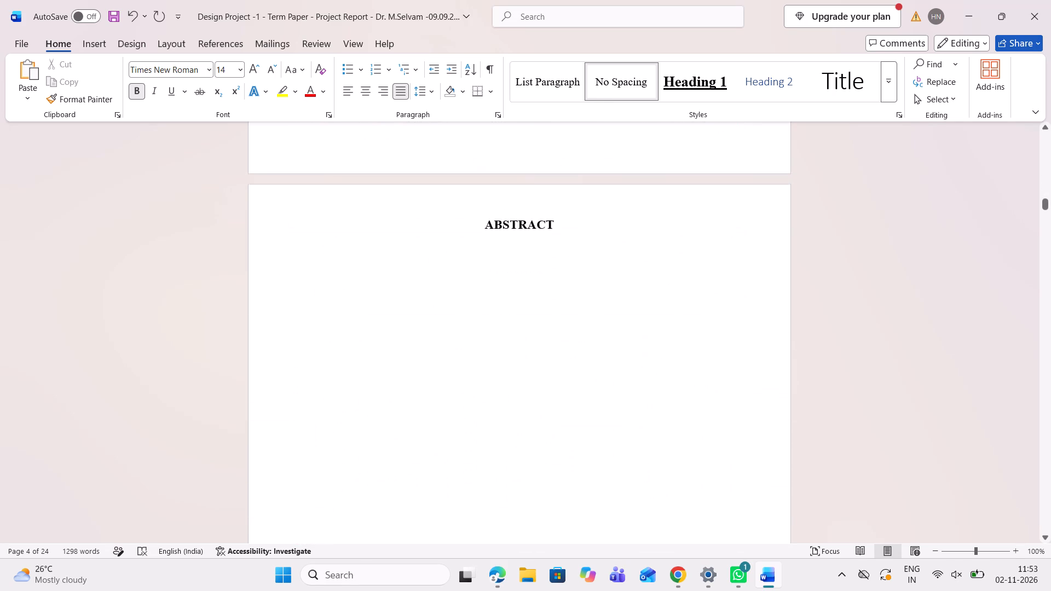
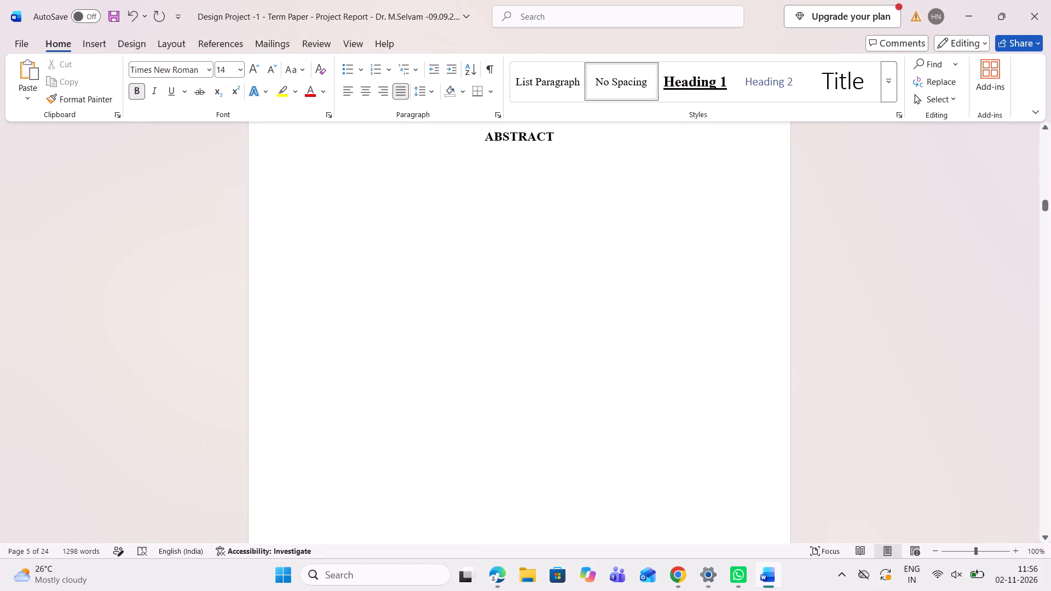
{"action": "left_click", "coordinate": [561, 139]}
{"action": "key", "text": "Return"}
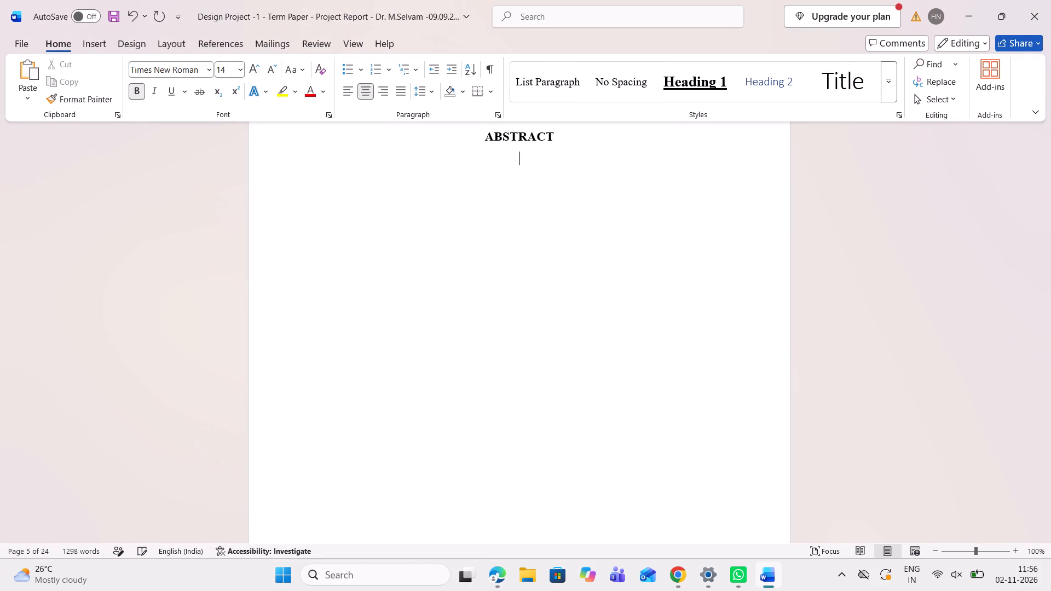
{"action": "key", "text": "BackSpace"}
{"action": "key", "text": "BackSpace"}
{"action": "key", "text": "BackSpace"}
{"action": "key", "text": "Return"}
{"action": "key", "text": "BackSpace"}
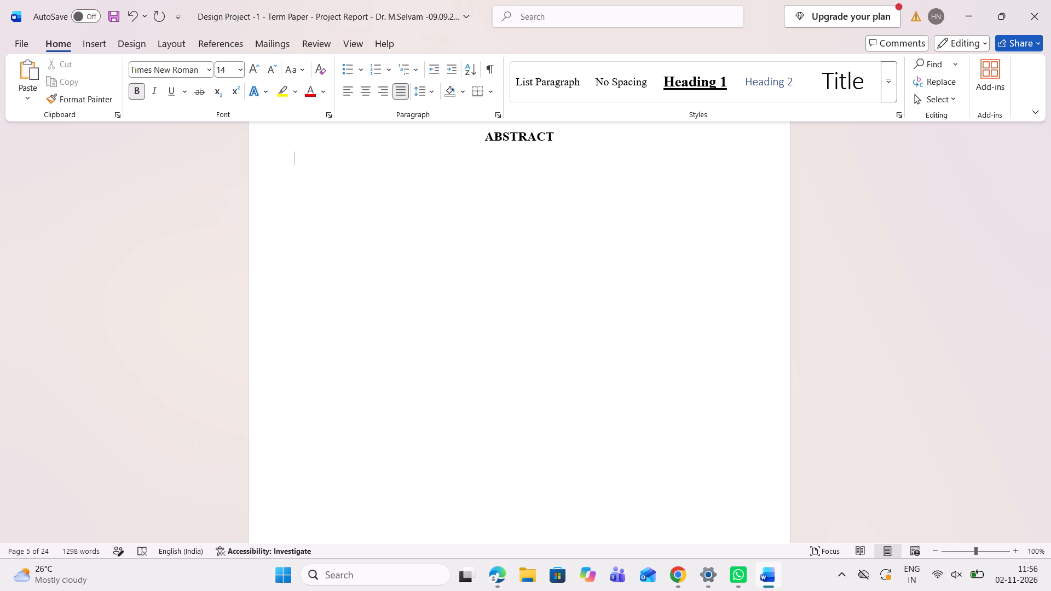
{"action": "key", "text": "ctrl+v"}
Delete the redundant "## Abstract" text from the line below the ABSTRACT heading.
{"action": "scroll", "coordinate": [552, 169], "scroll_direction": "up", "scroll_amount": 6}
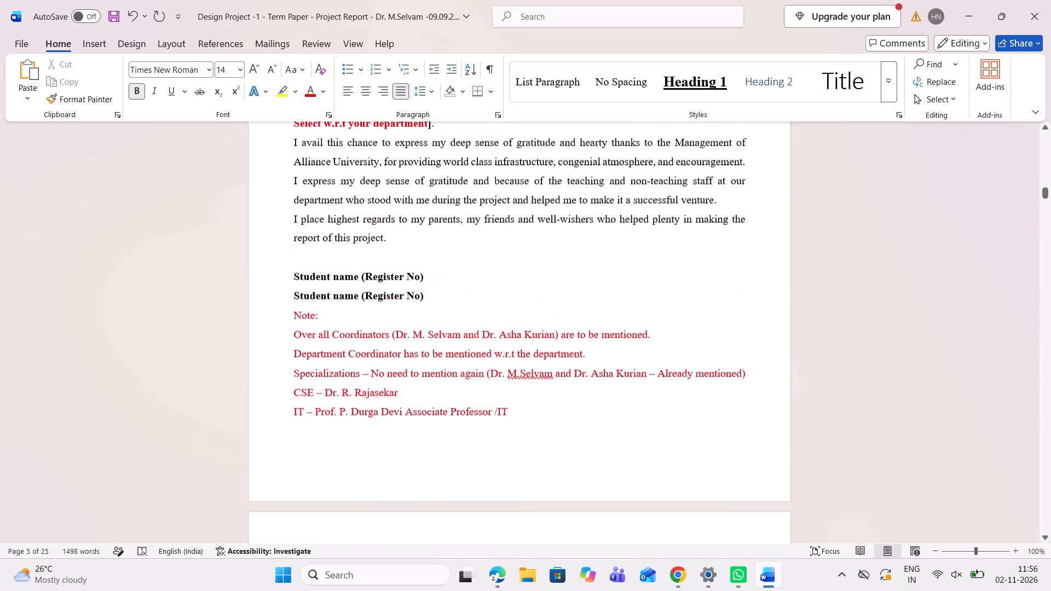
{"action": "scroll", "coordinate": [552, 169], "scroll_direction": "down", "scroll_amount": 5}
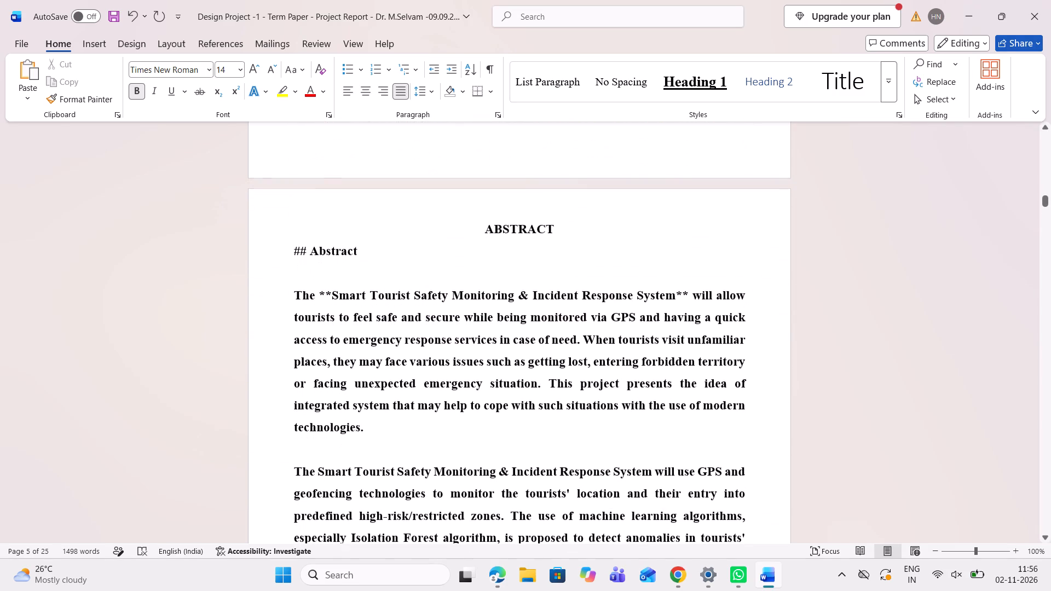
{"action": "left_click", "coordinate": [356, 250]}
{"action": "key", "text": "BackSpace"}
{"action": "key", "text": "BackSpace"}
{"action": "key", "text": "BackSpace"}
{"action": "key", "text": "BackSpace"}
{"action": "key", "text": "BackSpace"}
{"action": "key", "text": "BackSpace"}
{"action": "key", "text": "BackSpace"}
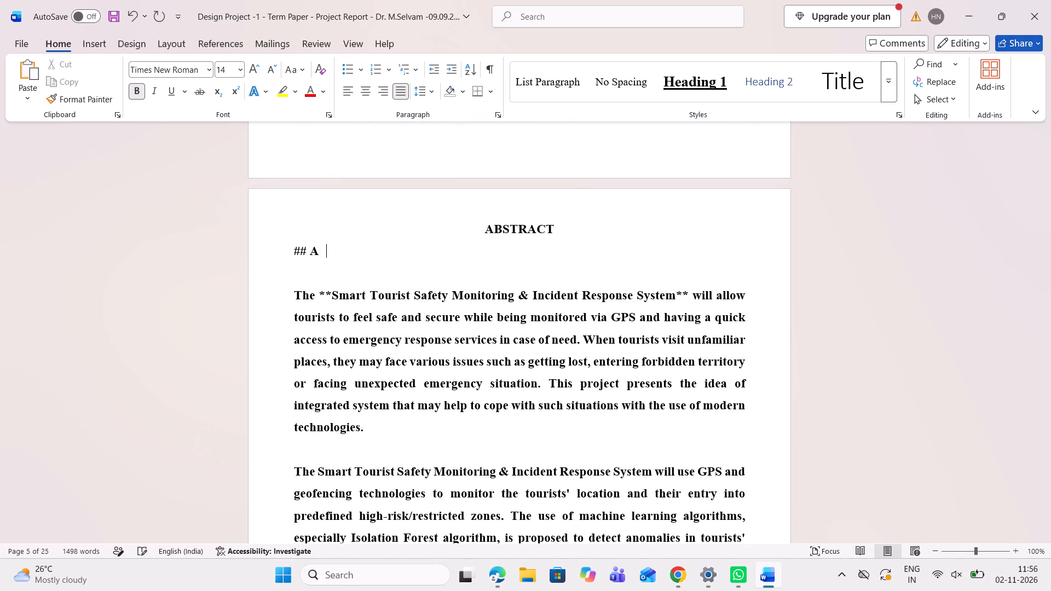
{"action": "key", "text": "BackSpace"}
{"action": "key", "text": "BackSpace"}
{"action": "key", "text": "BackSpace"}
{"action": "key", "text": "BackSpace"}
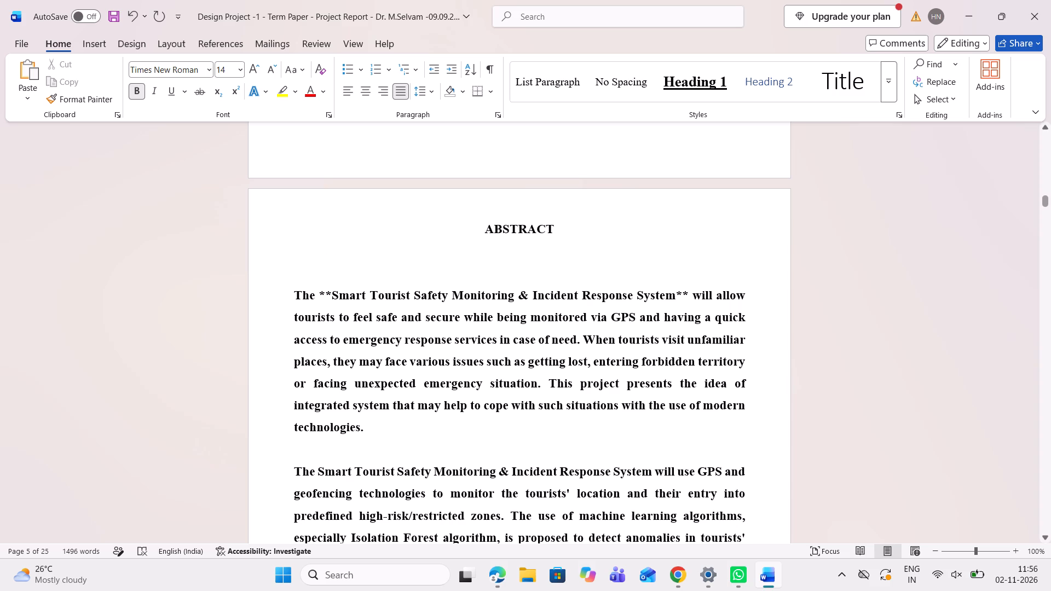
Format all the pasted abstract paragraphs as 12 pt non-bold text and apply a line spacing option.
{"action": "left_click_drag", "start_coordinate": [292, 292], "coordinate": [426, 442]}
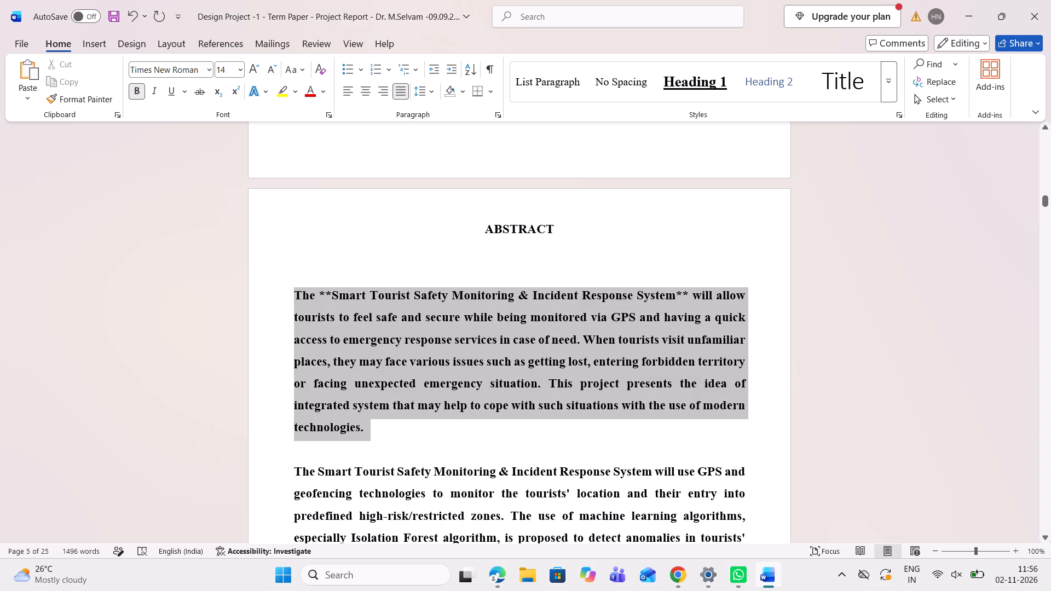
{"action": "left_click_drag", "start_coordinate": [426, 442], "coordinate": [524, 559]}
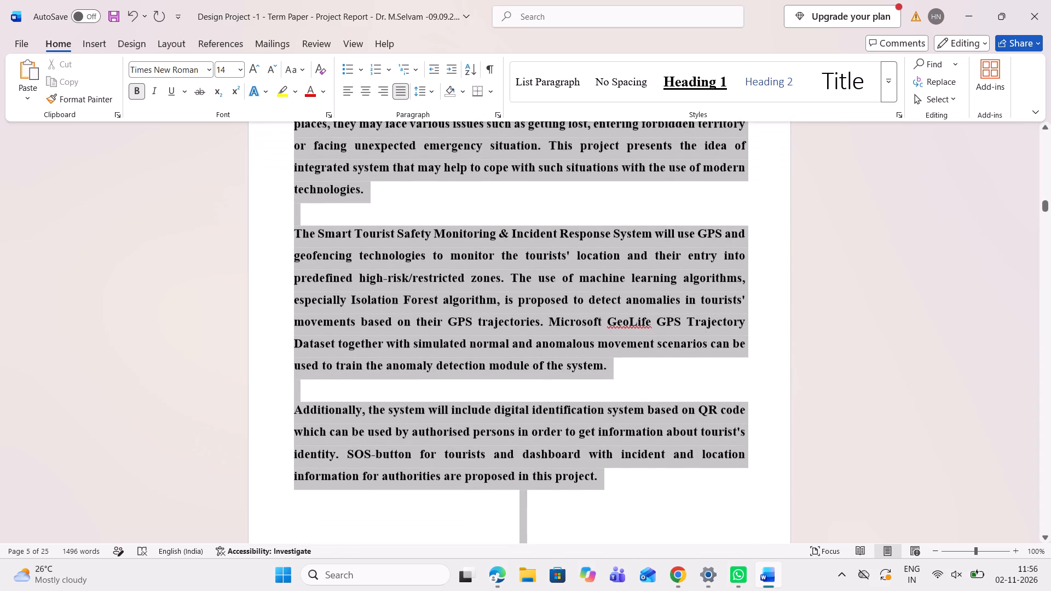
{"action": "left_click_drag", "start_coordinate": [524, 559], "coordinate": [556, 449]}
{"action": "scroll", "coordinate": [538, 446], "scroll_direction": "down", "scroll_amount": 1}
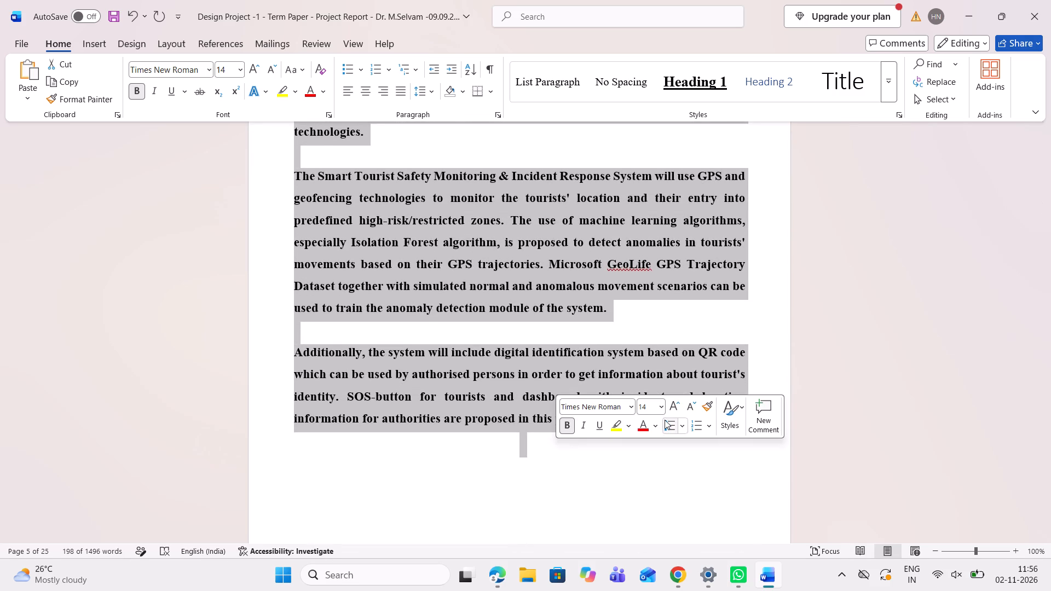
{"action": "left_click", "coordinate": [662, 405]}
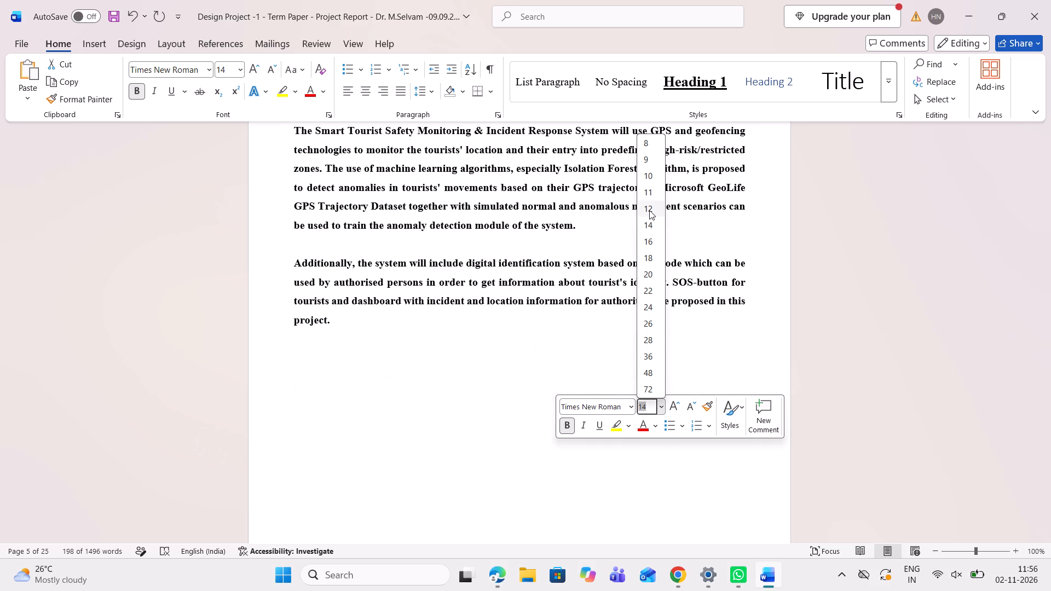
{"action": "left_click", "coordinate": [649, 210]}
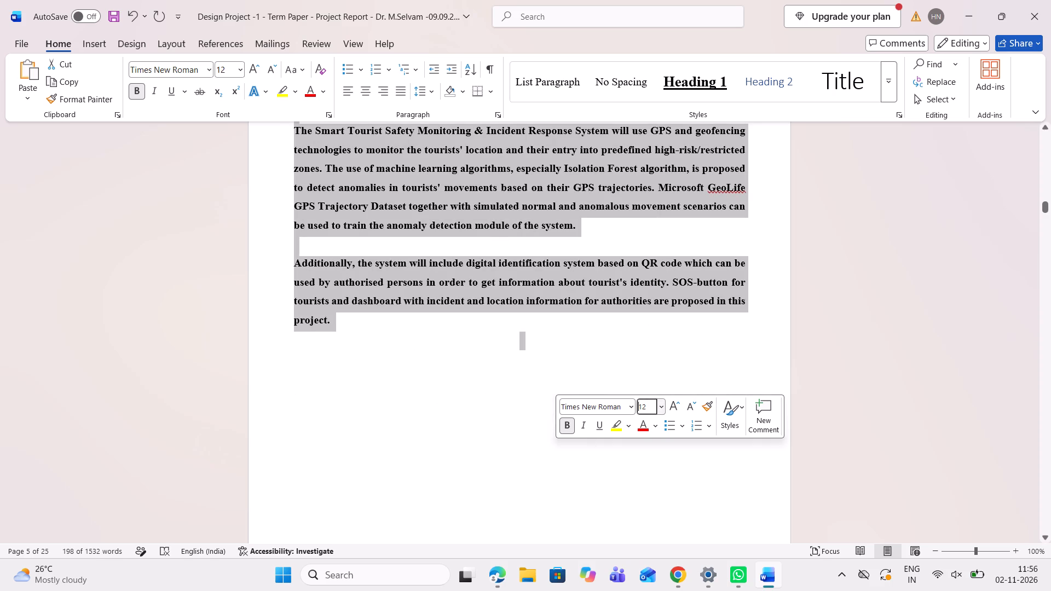
{"action": "left_click", "coordinate": [568, 427]}
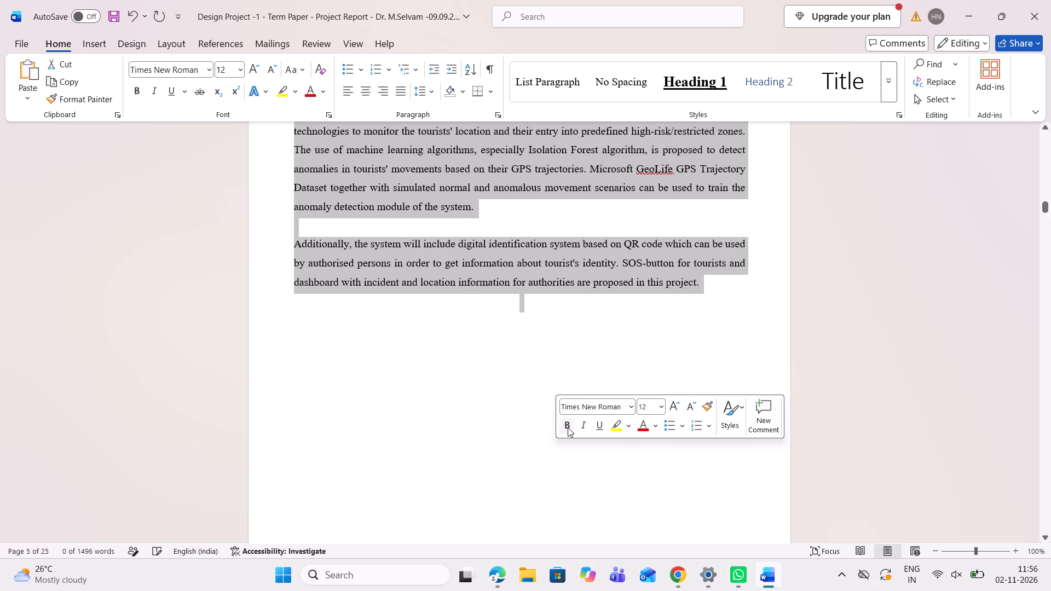
{"action": "left_click", "coordinate": [434, 94]}
{"action": "left_click", "coordinate": [449, 147]}
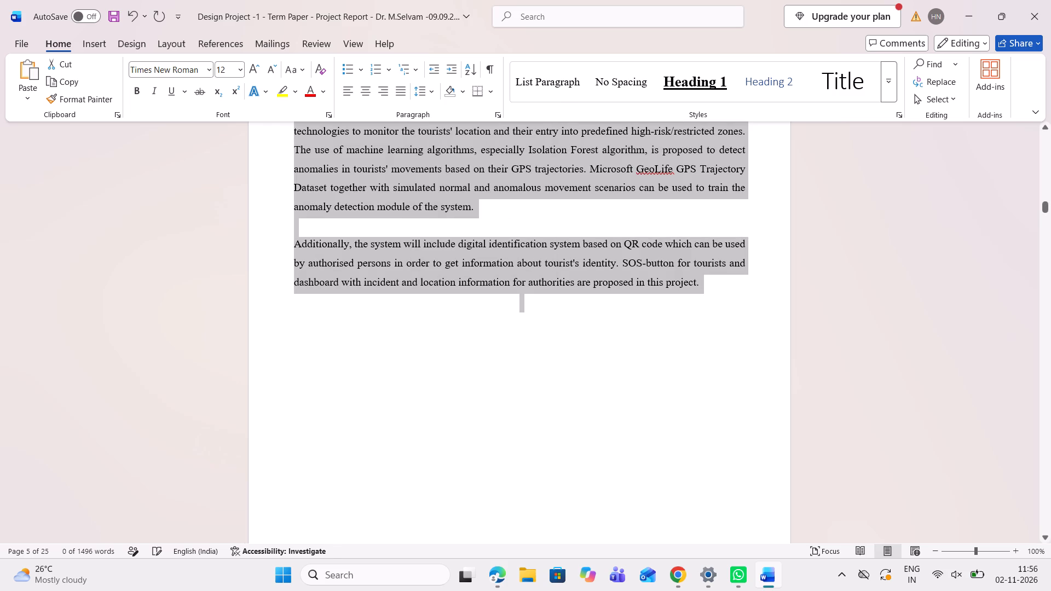
{"action": "left_click", "coordinate": [585, 360]}
Remove the indents and the blank lines before each of the three abstract paragraphs, so they follow directly under the heading.
{"action": "scroll", "coordinate": [564, 305], "scroll_direction": "up", "scroll_amount": 2}
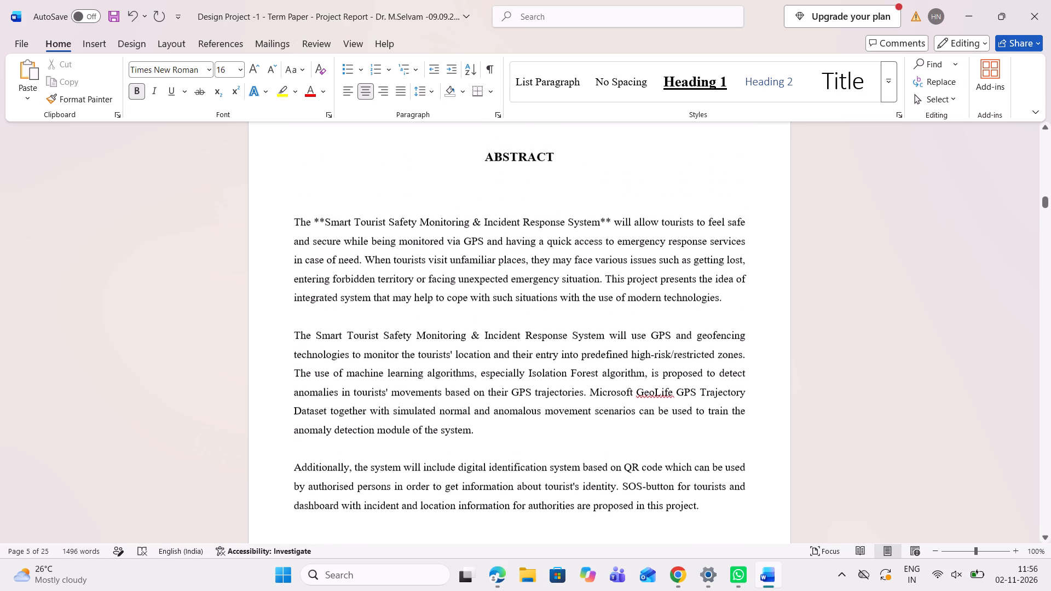
{"action": "left_click", "coordinate": [293, 219]}
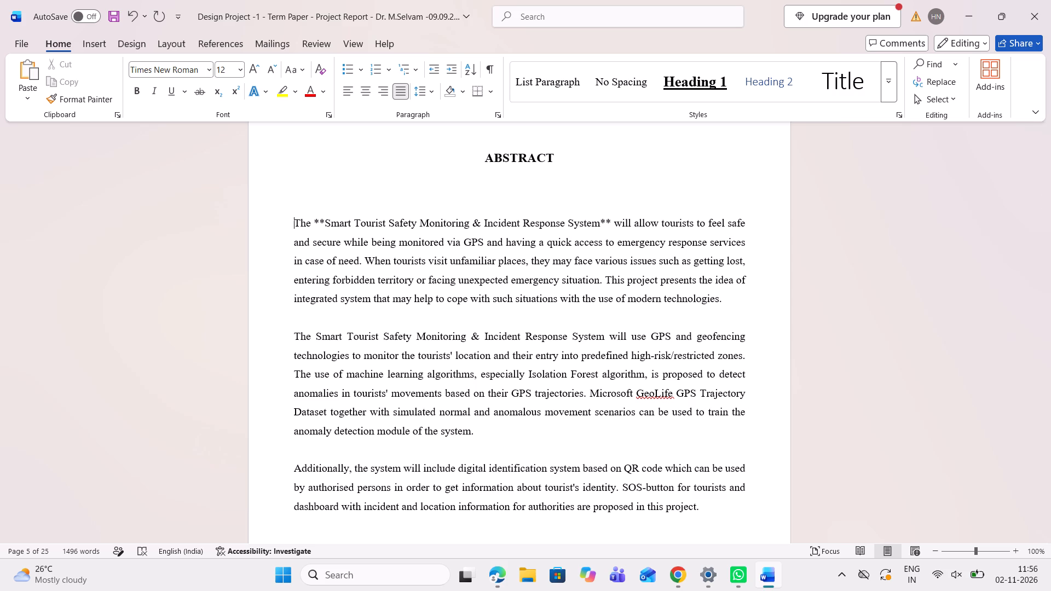
{"action": "key", "text": "BackSpace"}
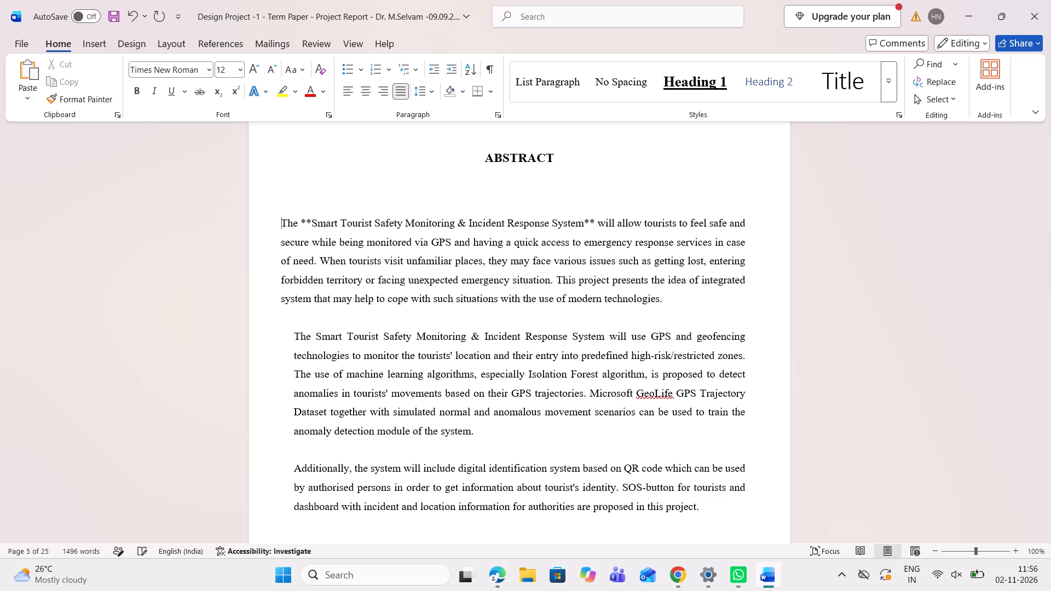
{"action": "key", "text": "BackSpace"}
{"action": "key", "text": "BackSpace"}
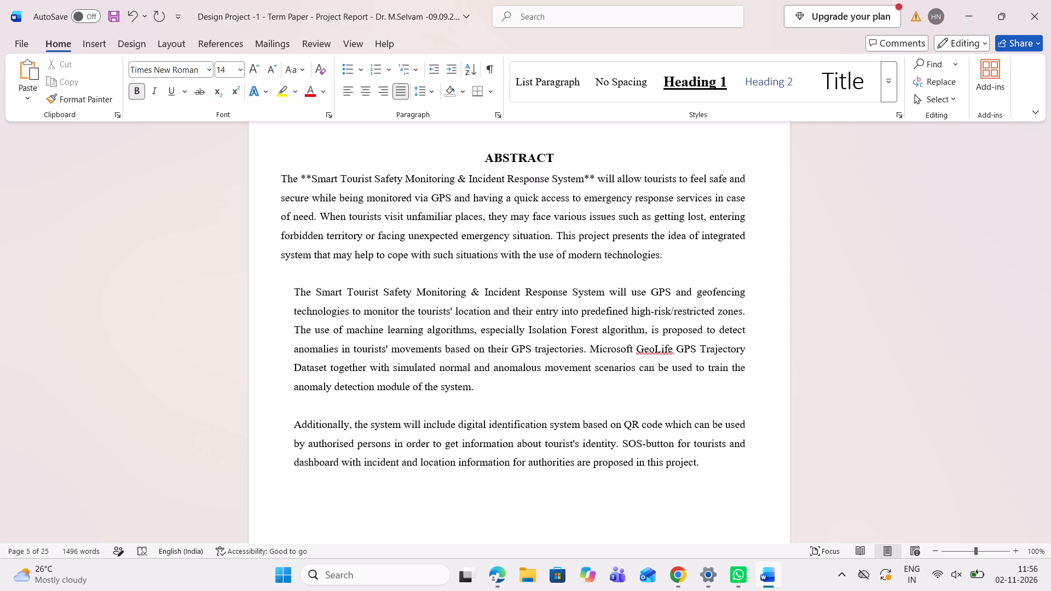
{"action": "left_click", "coordinate": [294, 291]}
{"action": "key", "text": "BackSpace"}
{"action": "key", "text": "BackSpace"}
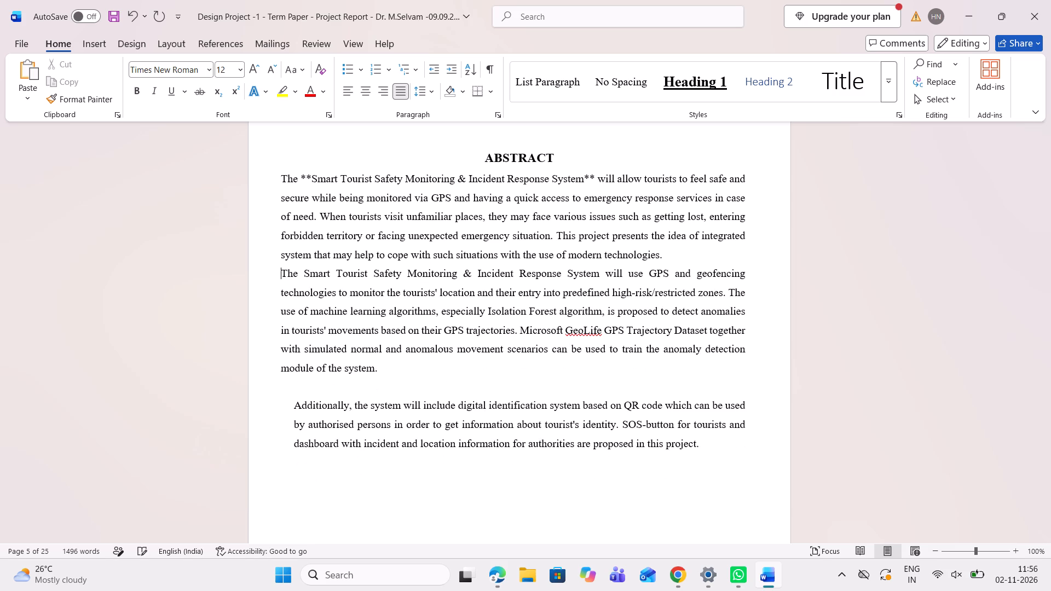
{"action": "left_click", "coordinate": [294, 403]}
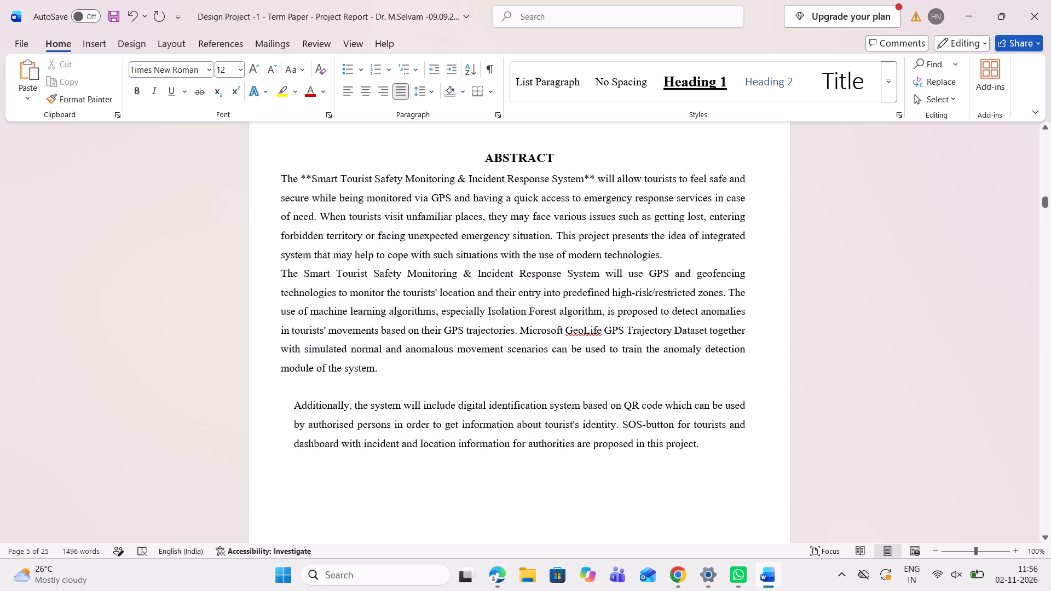
{"action": "key", "text": "BackSpace"}
{"action": "key", "text": "BackSpace"}
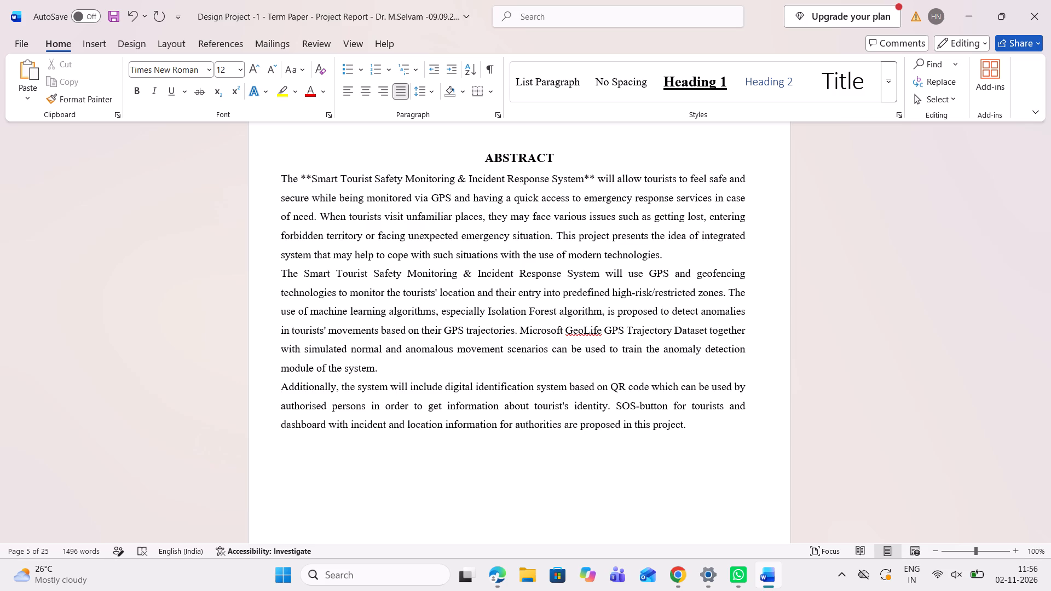
Remove the double asterisks around "Smart Tourist Safety Monitoring & Incident Response System" in the first abstract paragraph, keeping a single space after the name.
{"action": "left_click", "coordinate": [310, 178]}
{"action": "key", "text": "BackSpace"}
{"action": "key", "text": "BackSpace"}
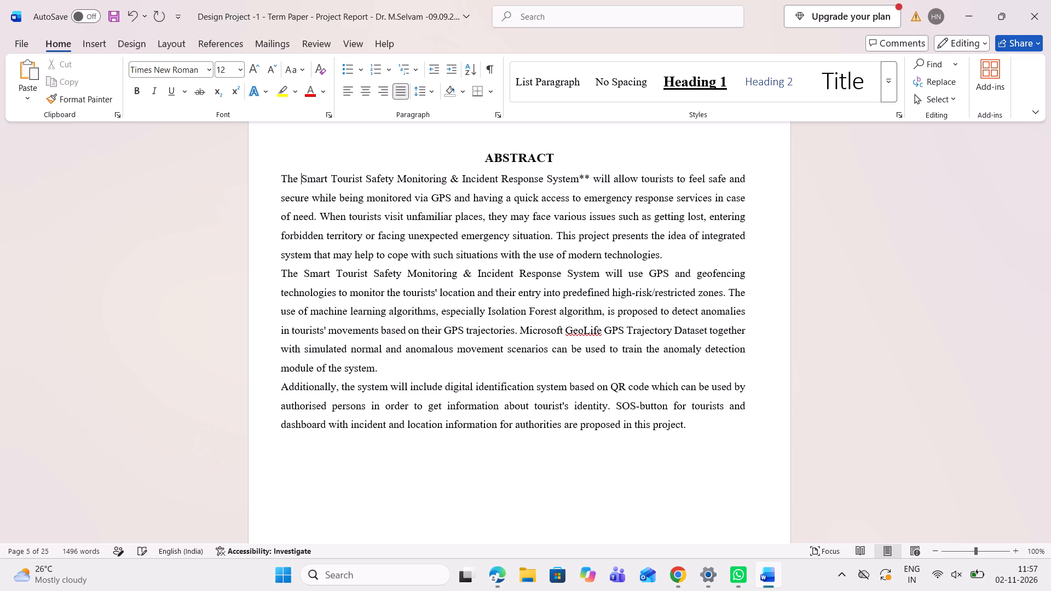
{"action": "left_click", "coordinate": [591, 177]}
{"action": "key", "text": "BackSpace"}
{"action": "key", "text": "BackSpace"}
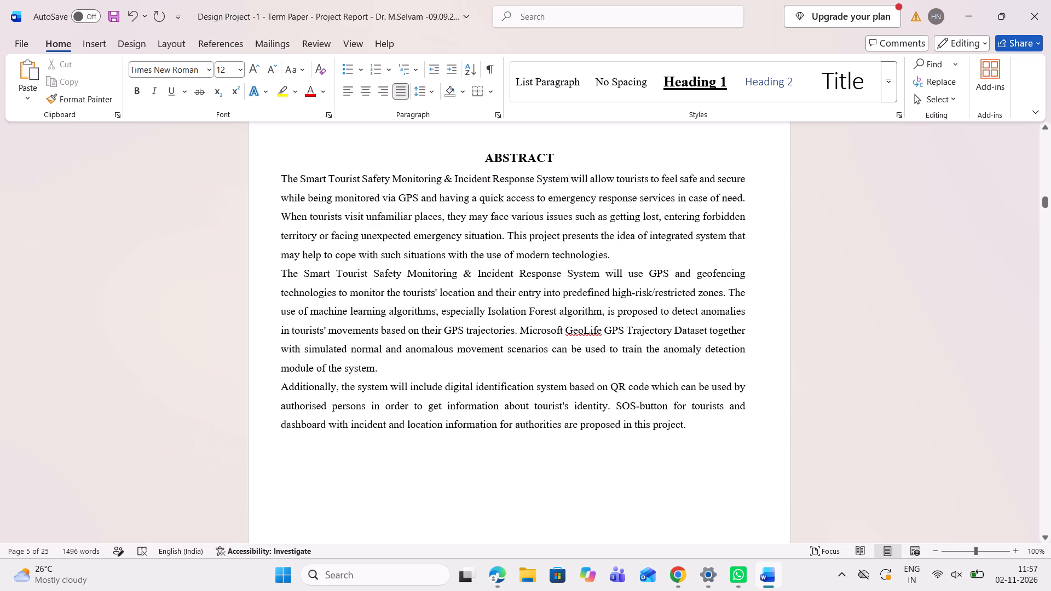
{"action": "key", "text": "space"}
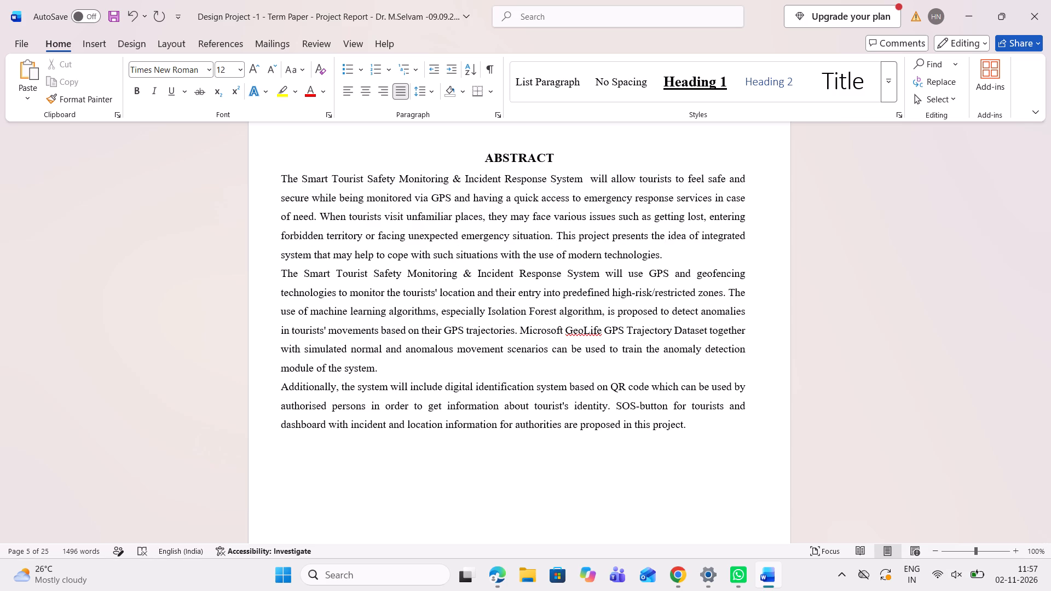
{"action": "left_click", "coordinate": [590, 180]}
{"action": "key", "text": "ctrl+z"}
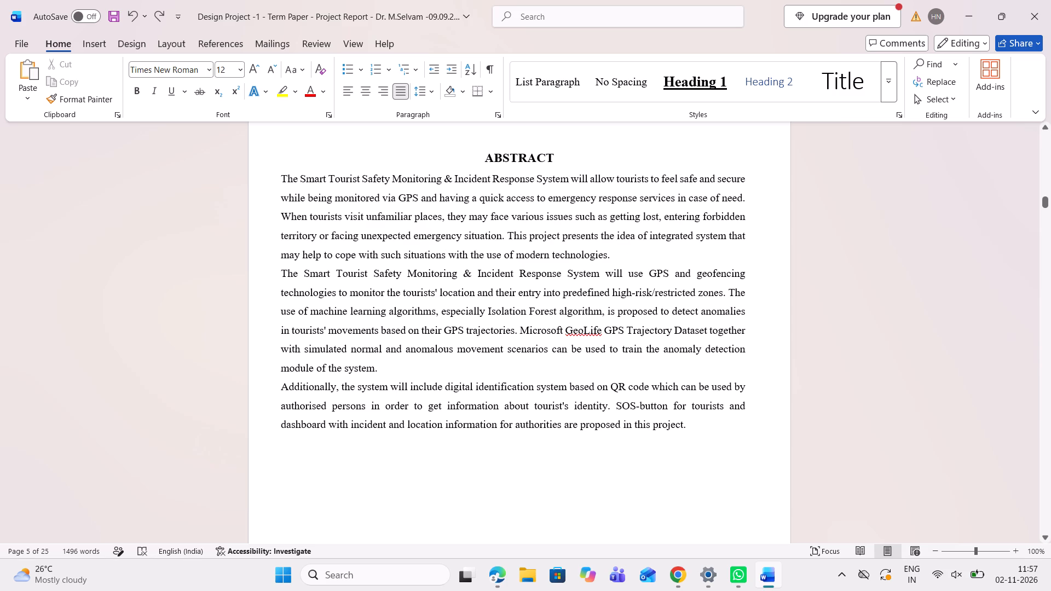
Split "GeoLife" into "Geo Life" in the second abstract paragraph.
{"action": "left_click", "coordinate": [583, 331]}
{"action": "key", "text": "space"}
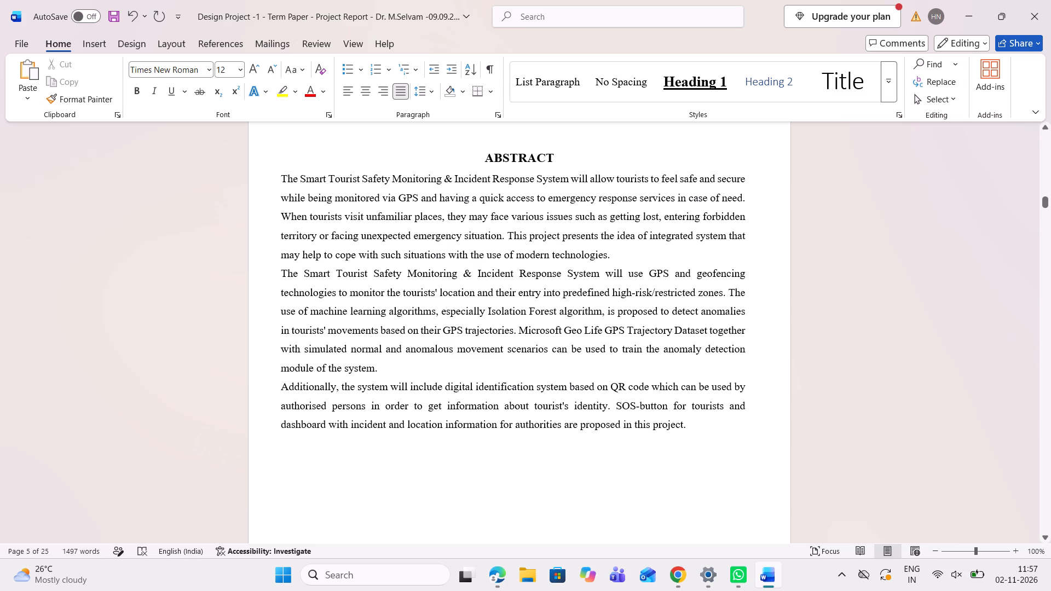
{"action": "scroll", "coordinate": [621, 368], "scroll_direction": "down", "scroll_amount": 1}
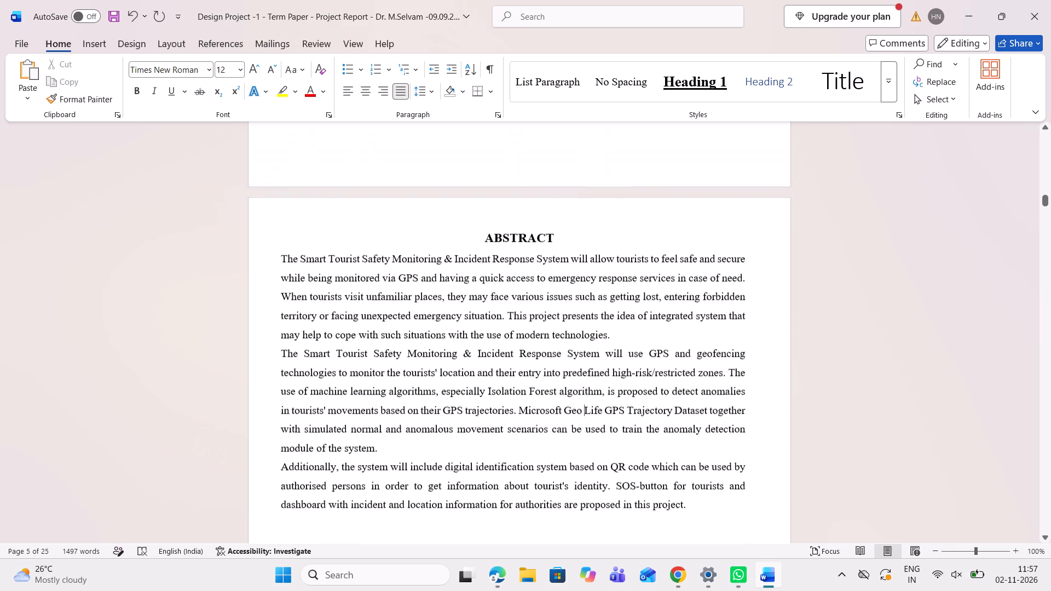
{"action": "scroll", "coordinate": [621, 368], "scroll_direction": "down", "scroll_amount": 1}
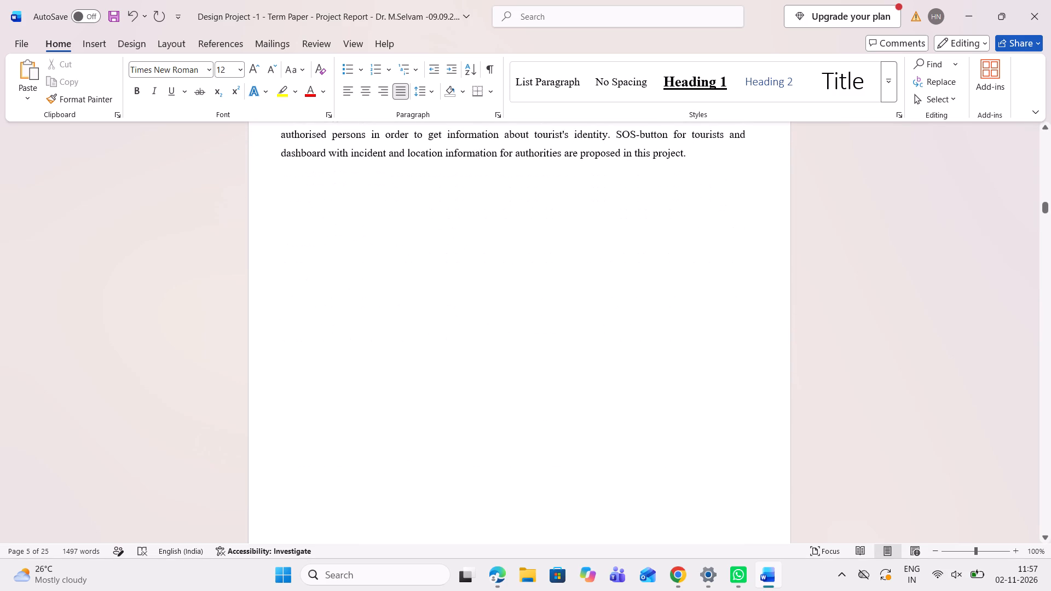
{"action": "scroll", "coordinate": [621, 368], "scroll_direction": "down", "scroll_amount": 1}
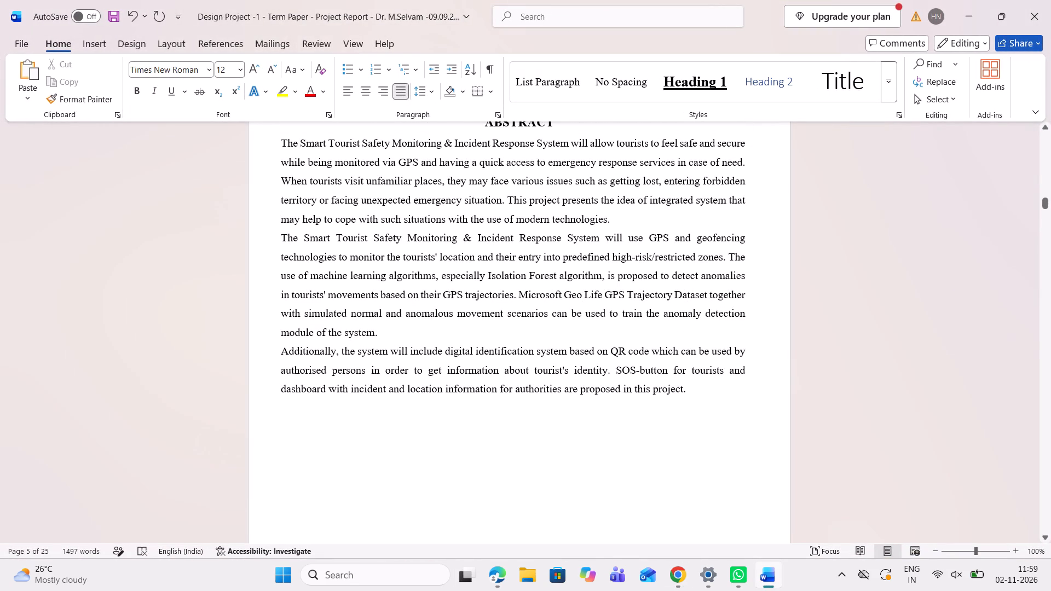
{"action": "left_click", "coordinate": [692, 390]}
{"action": "key", "text": "space"}
{"action": "scroll", "coordinate": [390, 349], "scroll_direction": "down", "scroll_amount": 1}
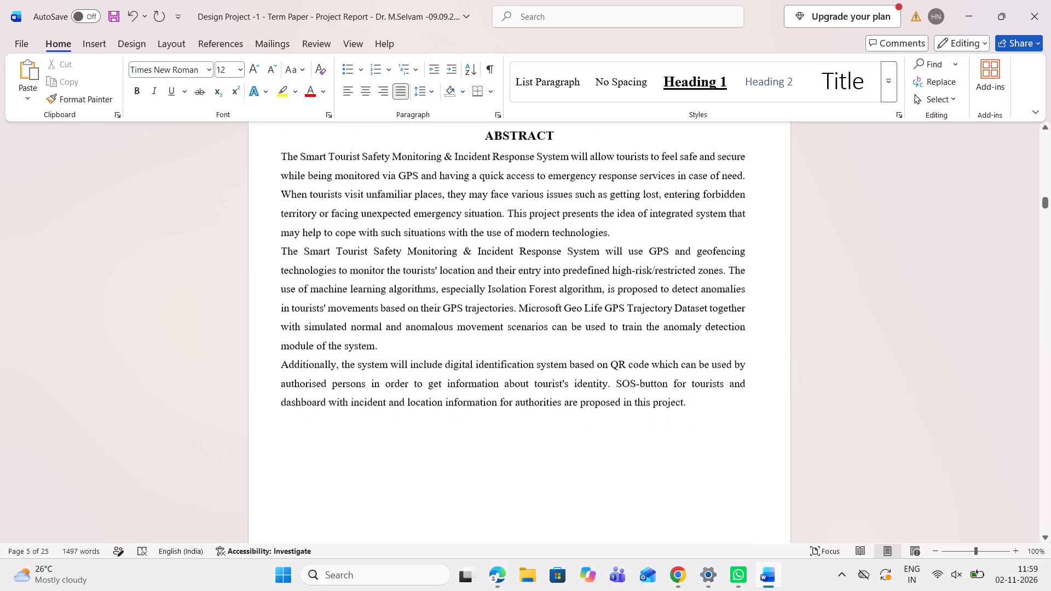
{"action": "scroll", "coordinate": [390, 349], "scroll_direction": "down", "scroll_amount": 2}
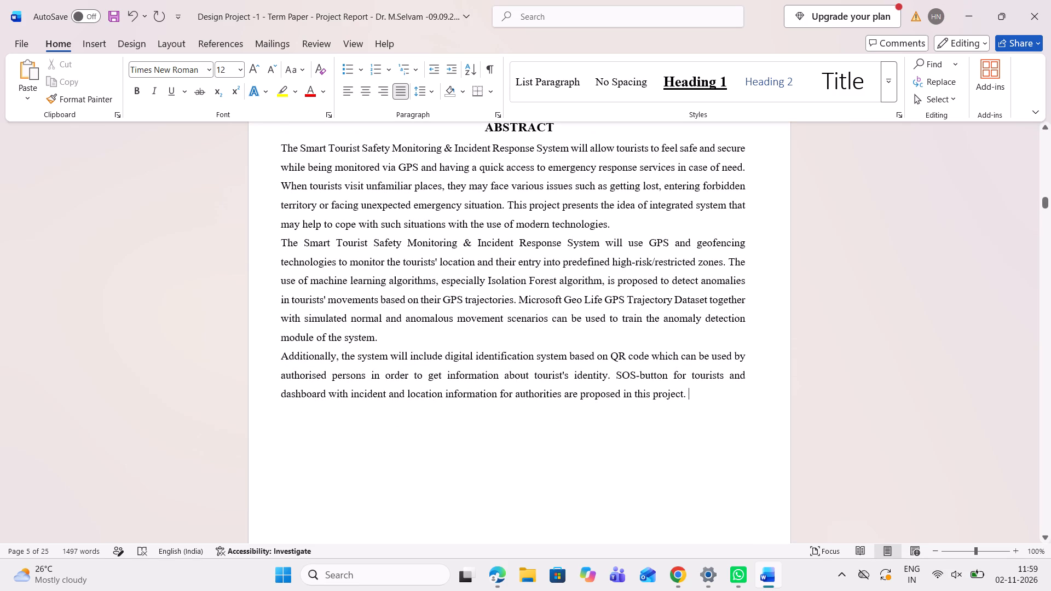
{"action": "scroll", "coordinate": [390, 349], "scroll_direction": "down", "scroll_amount": 1}
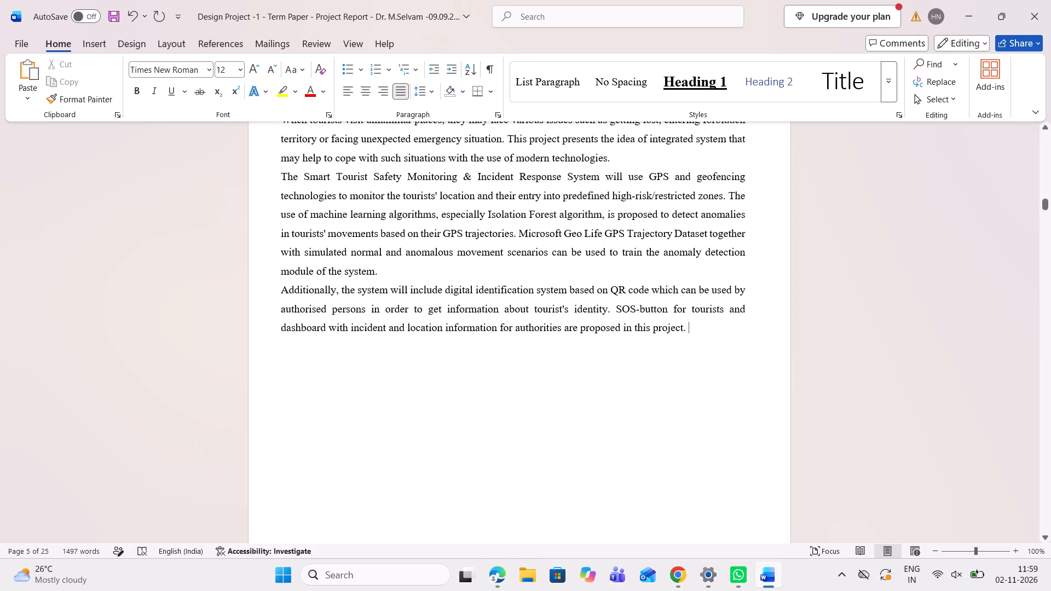
{"action": "left_click", "coordinate": [294, 344]}
{"action": "left_click", "coordinate": [691, 329]}
{"action": "key", "text": "Return"}
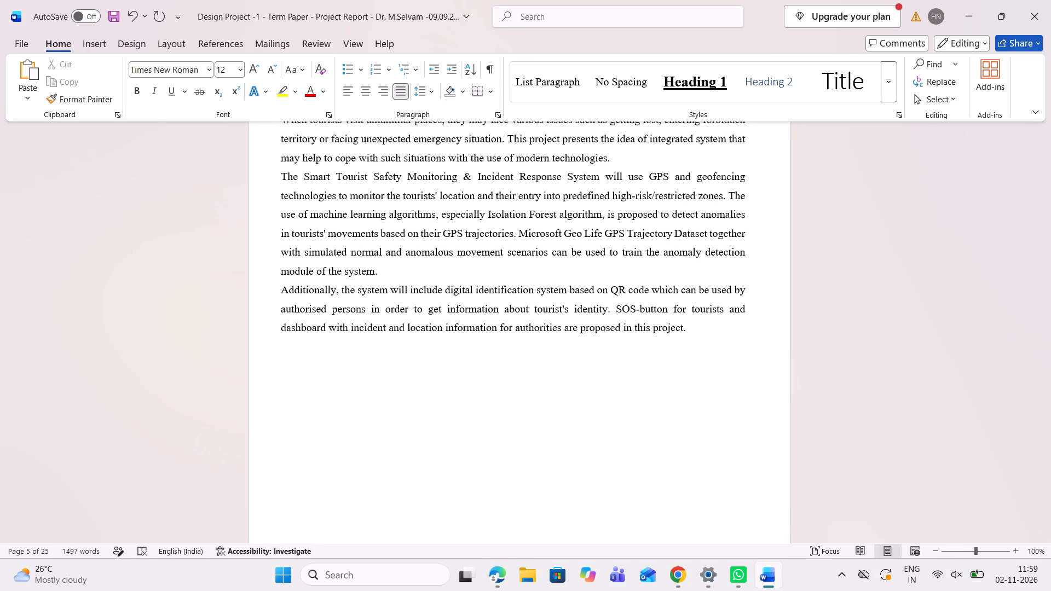
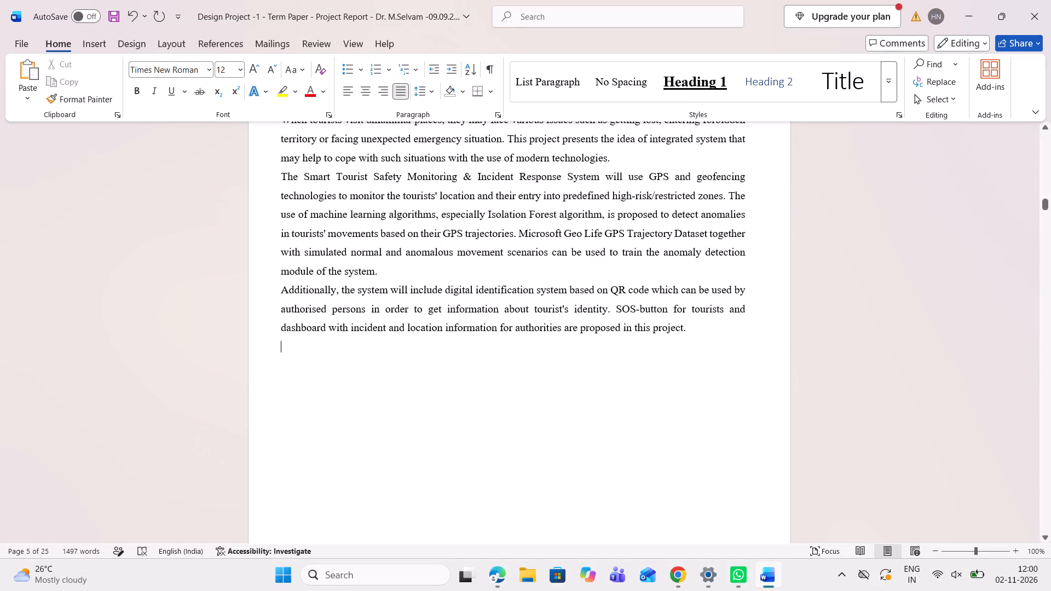
Paste the humanized abstract after the third abstract paragraph and remove its "# Abstract" heading line and the blank line below it.
{"action": "key", "text": "ctrl+v"}
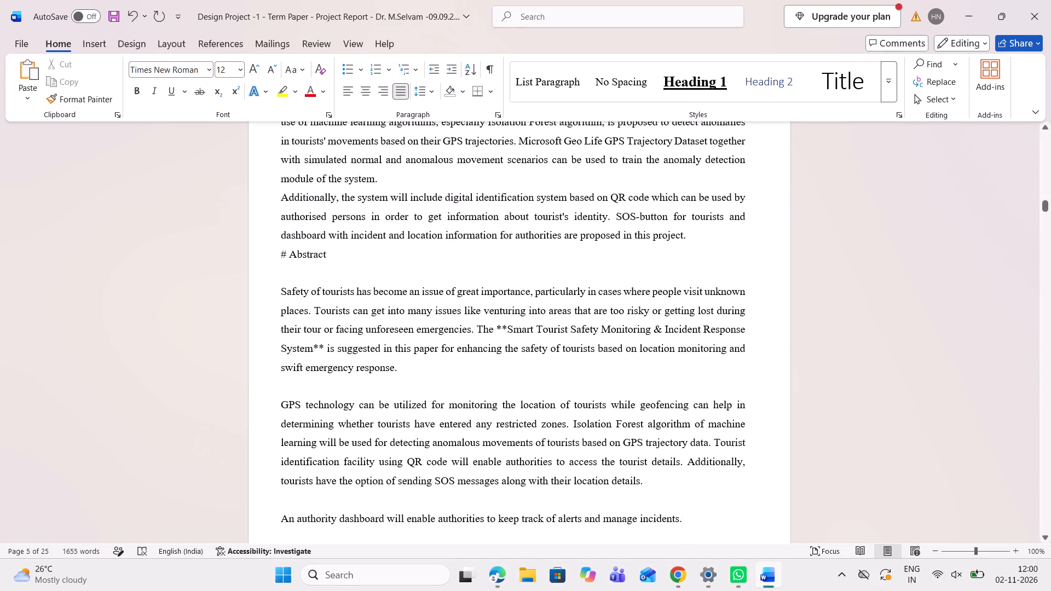
{"action": "left_click_drag", "start_coordinate": [330, 254], "coordinate": [281, 253]}
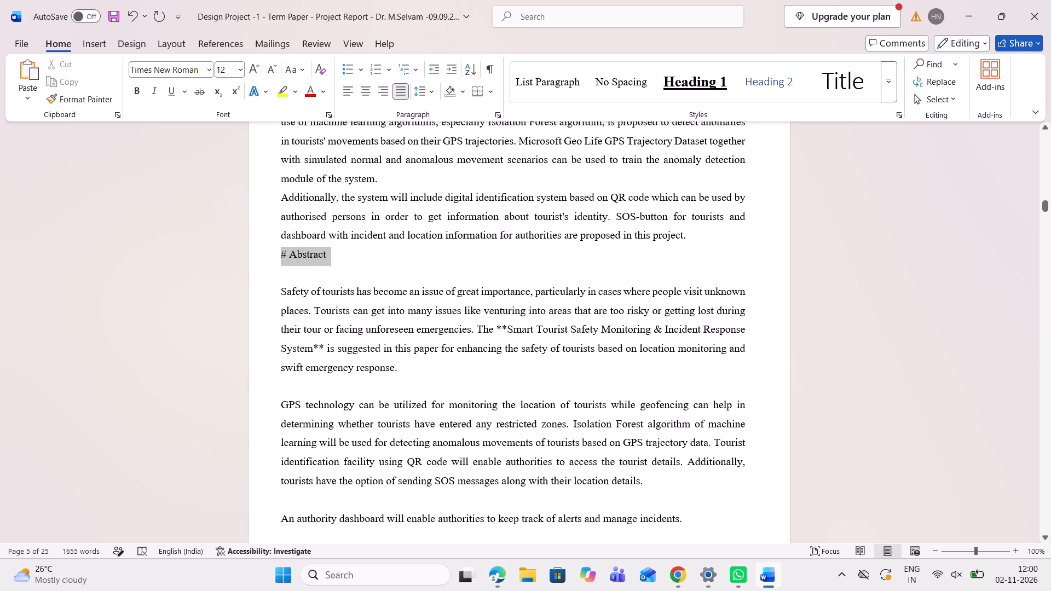
{"action": "left_click_drag", "start_coordinate": [281, 253], "coordinate": [280, 253]}
{"action": "key", "text": "BackSpace"}
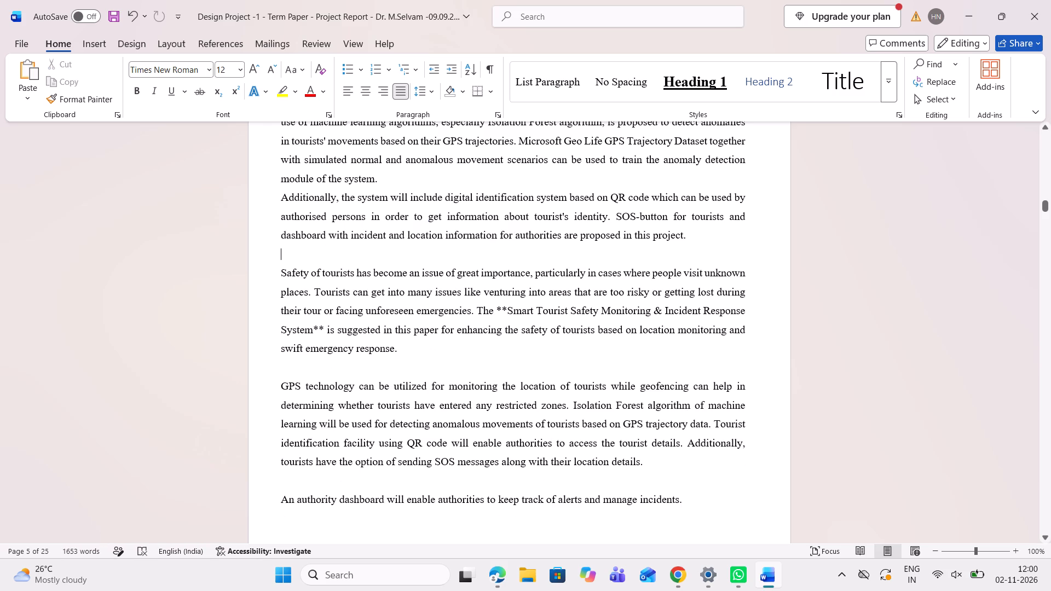
{"action": "left_click_drag", "start_coordinate": [281, 276], "coordinate": [564, 482]}
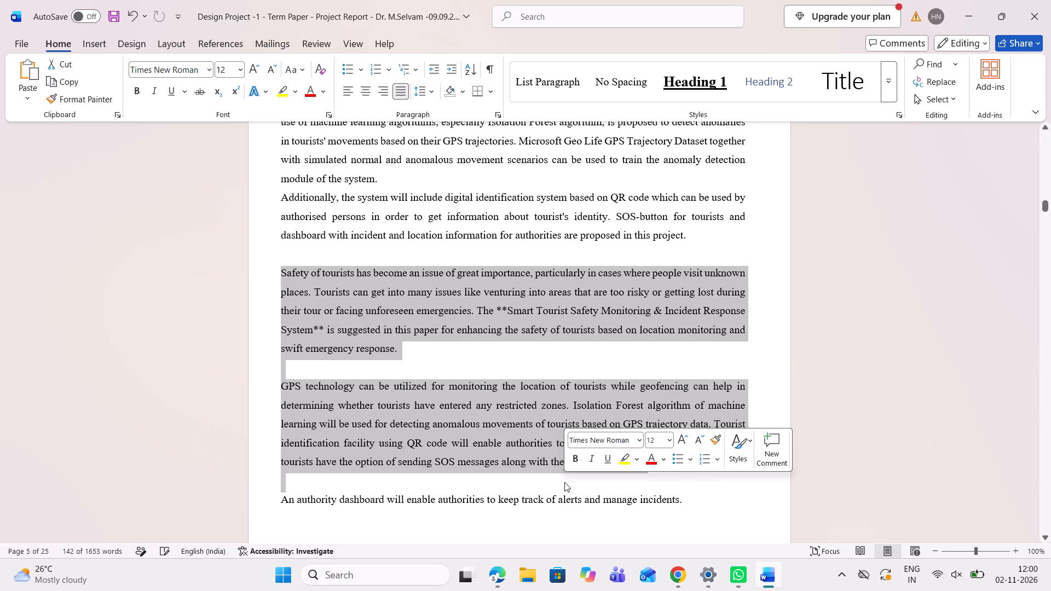
{"action": "left_click", "coordinate": [538, 482]}
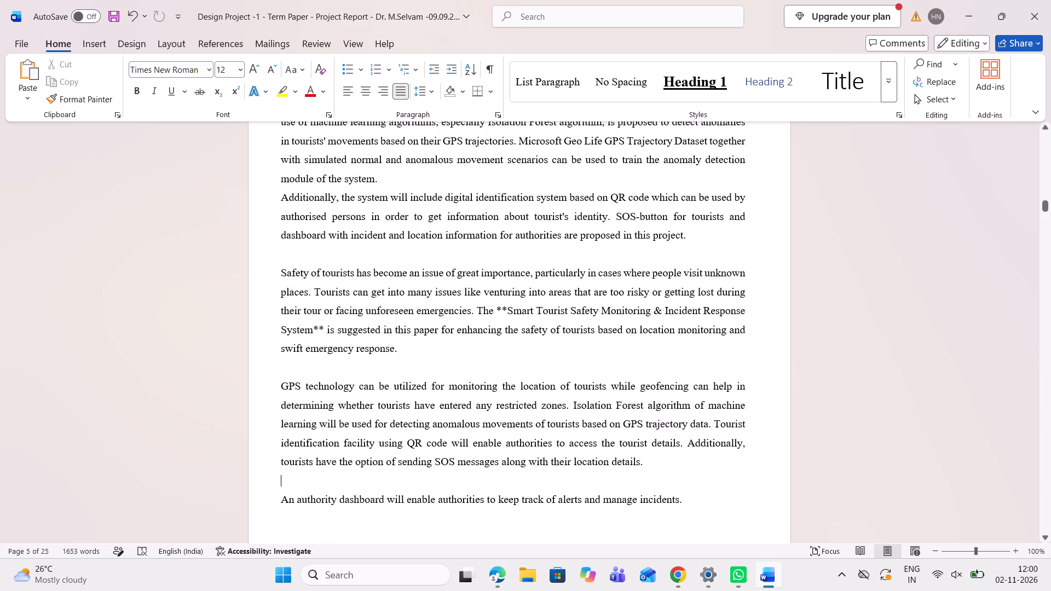
{"action": "left_click", "coordinate": [281, 271]}
{"action": "key", "text": "BackSpace"}
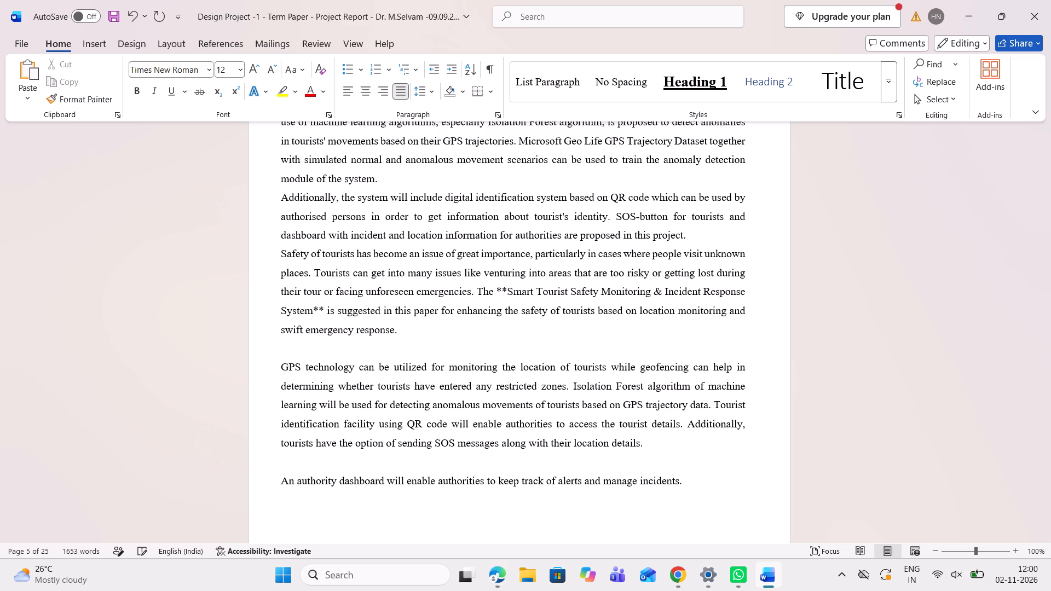
Delete the double asterisks around "Smart Tourist Safety Monitoring & Incident Response System" in the pasted abstract paragraph.
{"action": "scroll", "coordinate": [281, 271], "scroll_direction": "down", "scroll_amount": 1}
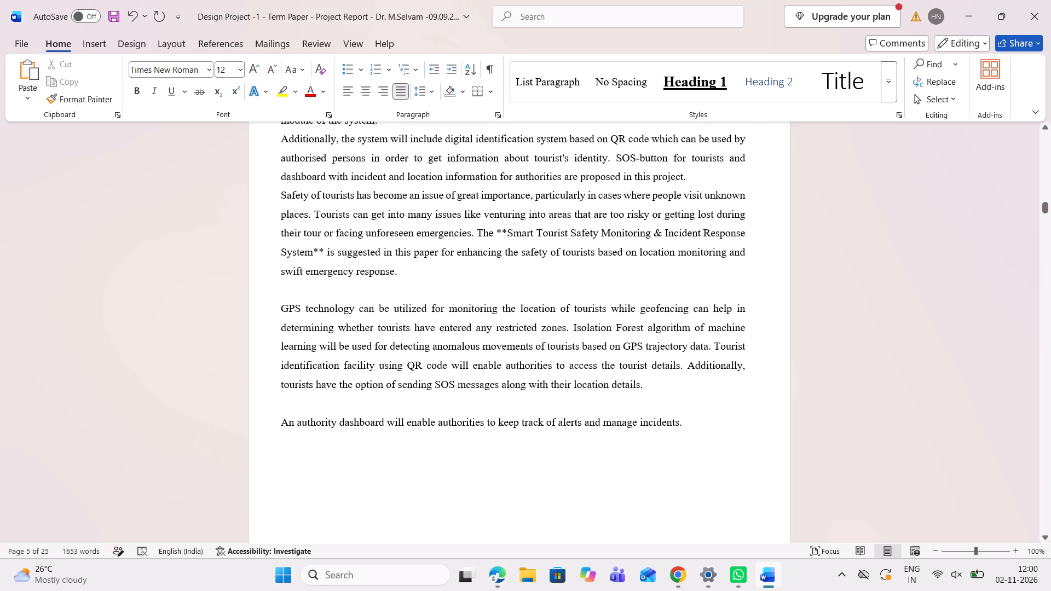
{"action": "left_click", "coordinate": [324, 247]}
{"action": "key", "text": "BackSpace"}
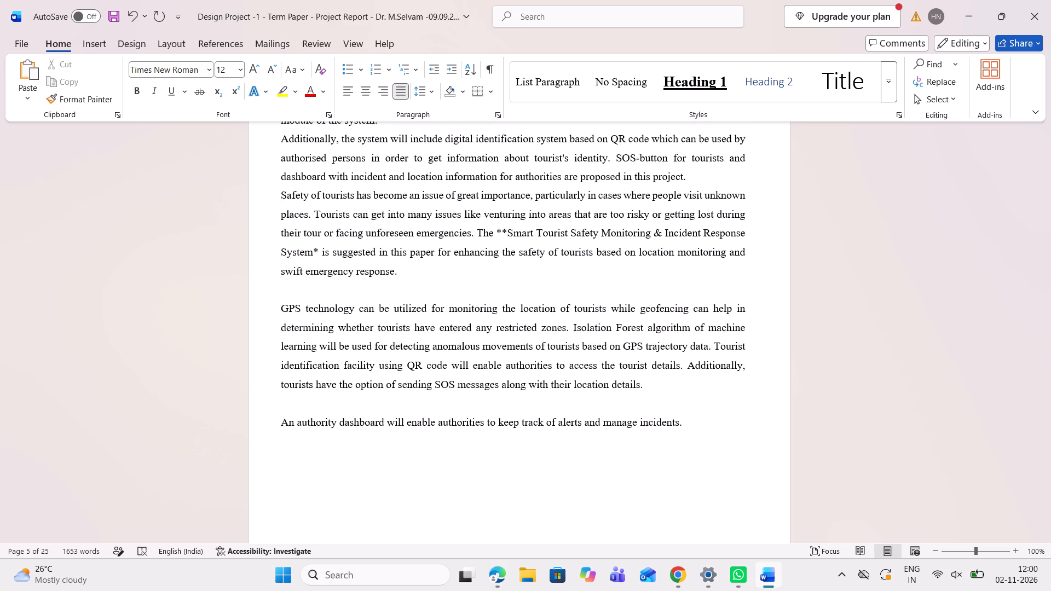
{"action": "key", "text": "BackSpace"}
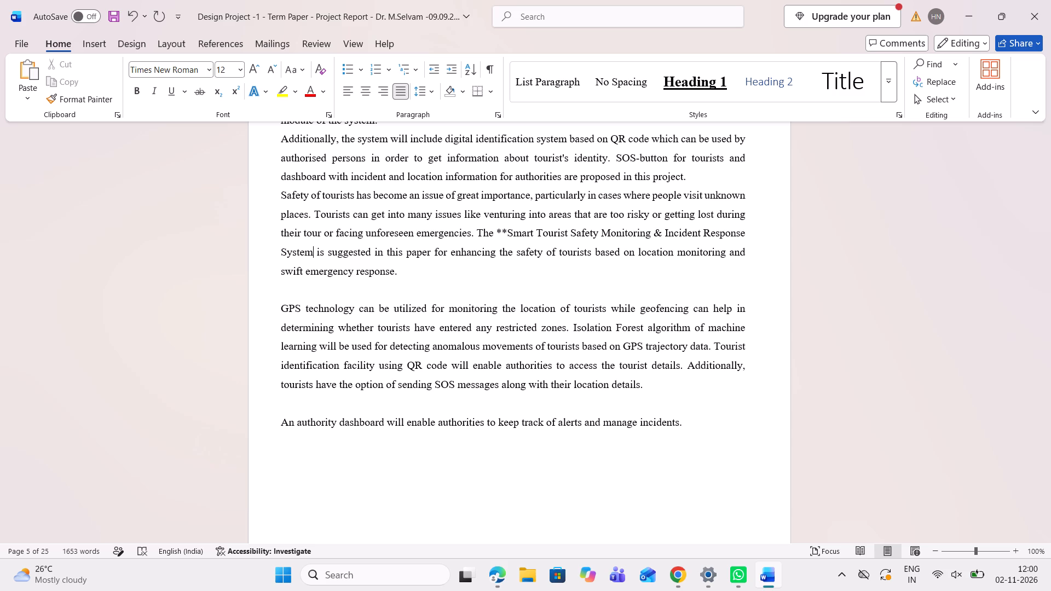
{"action": "left_click", "coordinate": [506, 232]}
{"action": "key", "text": "BackSpace"}
{"action": "key", "text": "BackSpace"}
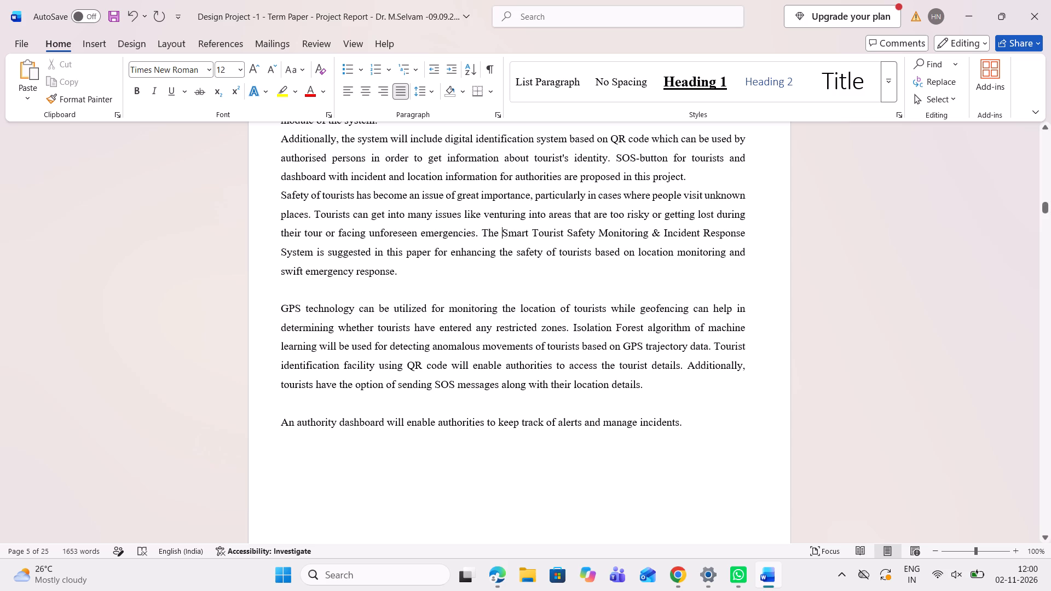
Remove the blank line above the abstract paragraph beginning "GPS technology can be utilized".
{"action": "left_click", "coordinate": [282, 306]}
{"action": "key", "text": "BackSpace"}
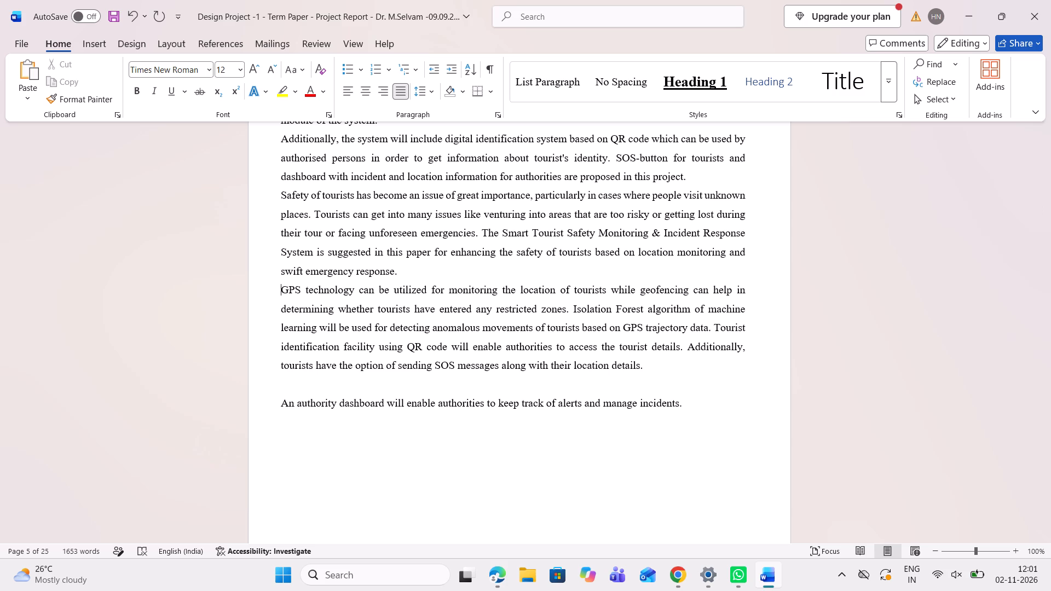
{"action": "scroll", "coordinate": [342, 389], "scroll_direction": "down", "scroll_amount": 2}
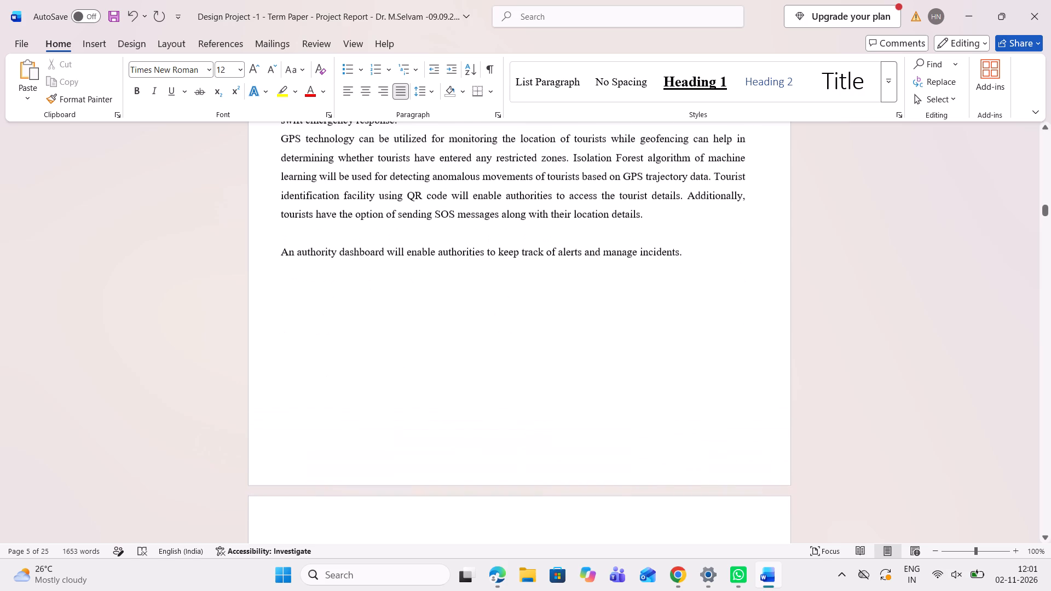
{"action": "scroll", "coordinate": [342, 389], "scroll_direction": "down", "scroll_amount": 2}
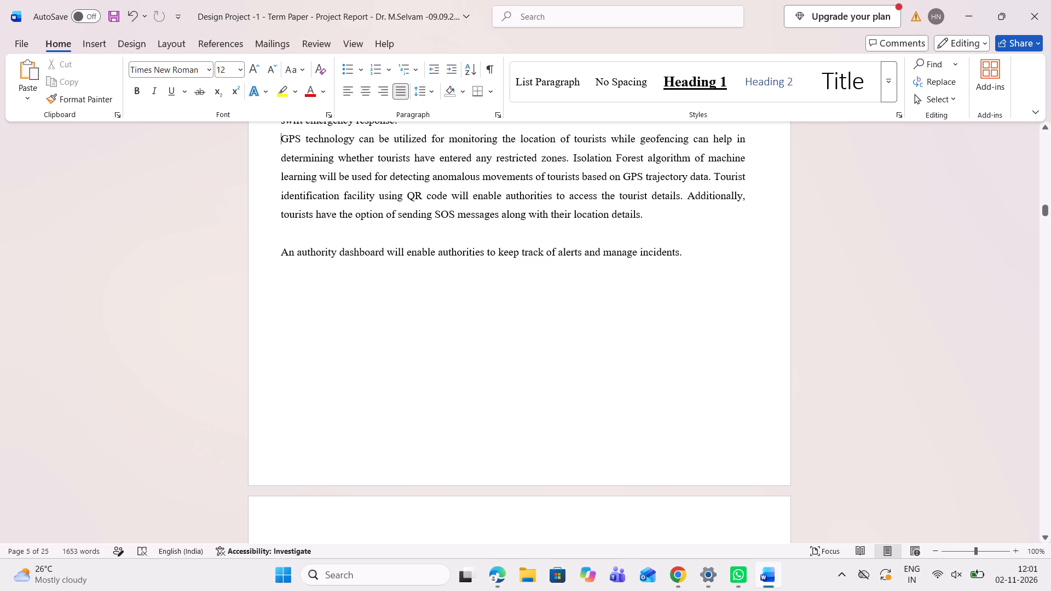
{"action": "left_click_drag", "start_coordinate": [281, 247], "coordinate": [409, 304]}
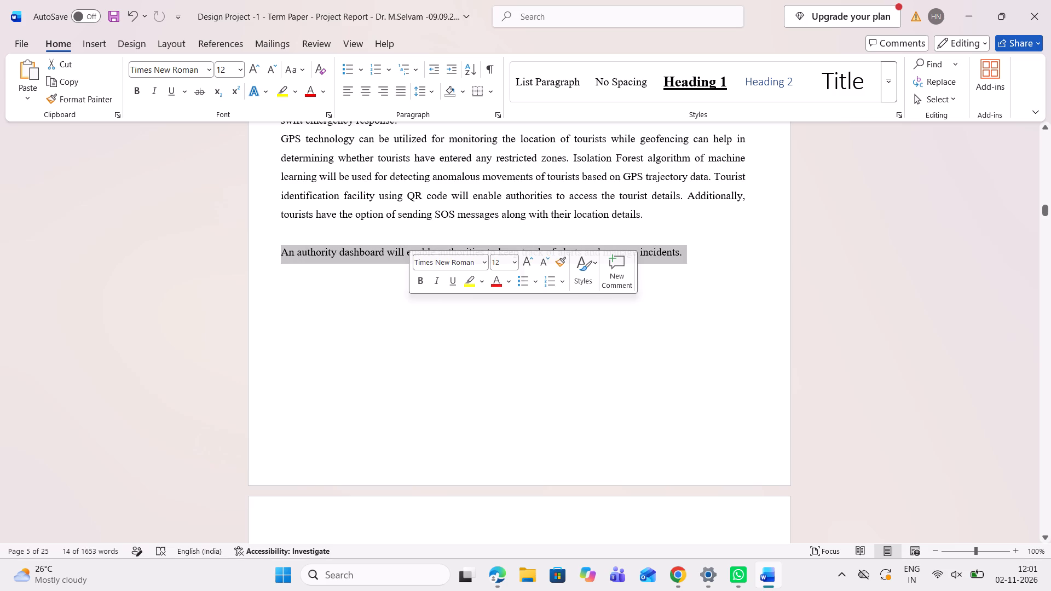
{"action": "left_click", "coordinate": [410, 316]}
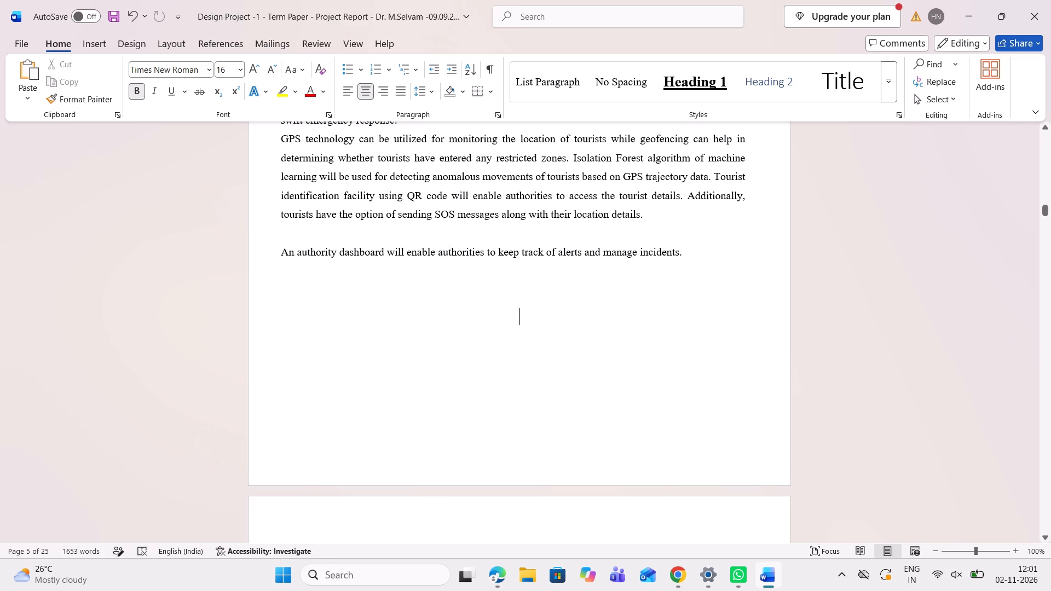
Format all the text under the ABSTRACT heading with font size 12 and 1.5 line spacing.
{"action": "scroll", "coordinate": [412, 292], "scroll_direction": "down", "scroll_amount": 1}
{"action": "scroll", "coordinate": [412, 292], "scroll_direction": "up", "scroll_amount": 3}
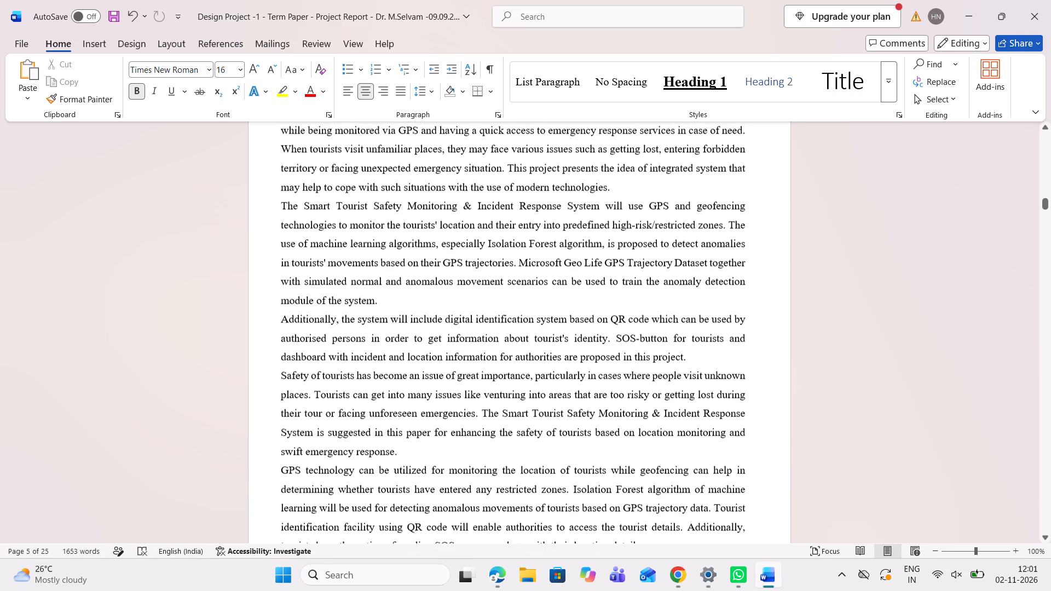
{"action": "scroll", "coordinate": [412, 292], "scroll_direction": "up", "scroll_amount": 2}
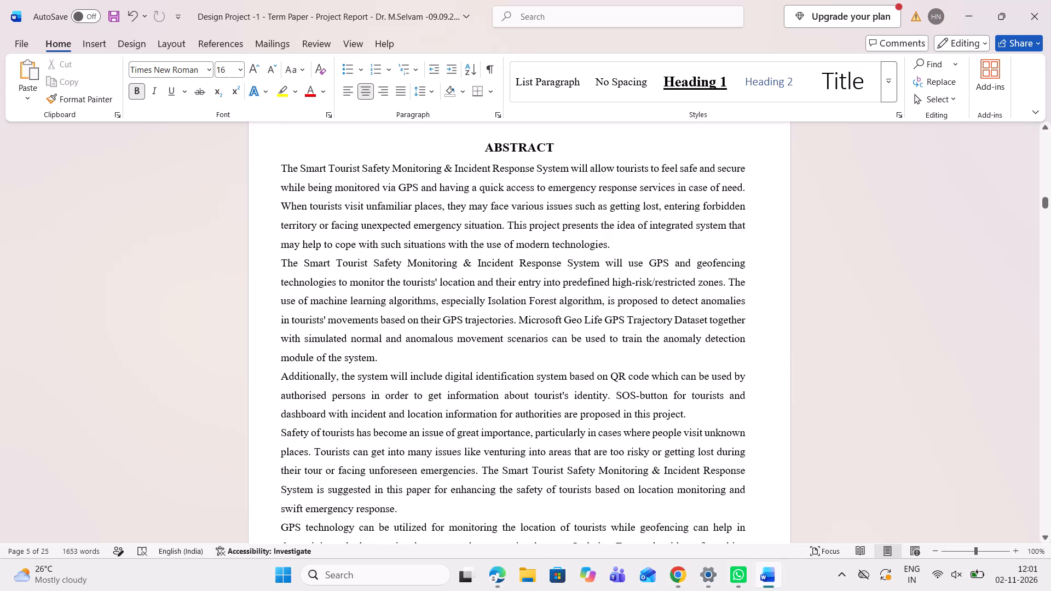
{"action": "left_click_drag", "start_coordinate": [284, 168], "coordinate": [374, 332]}
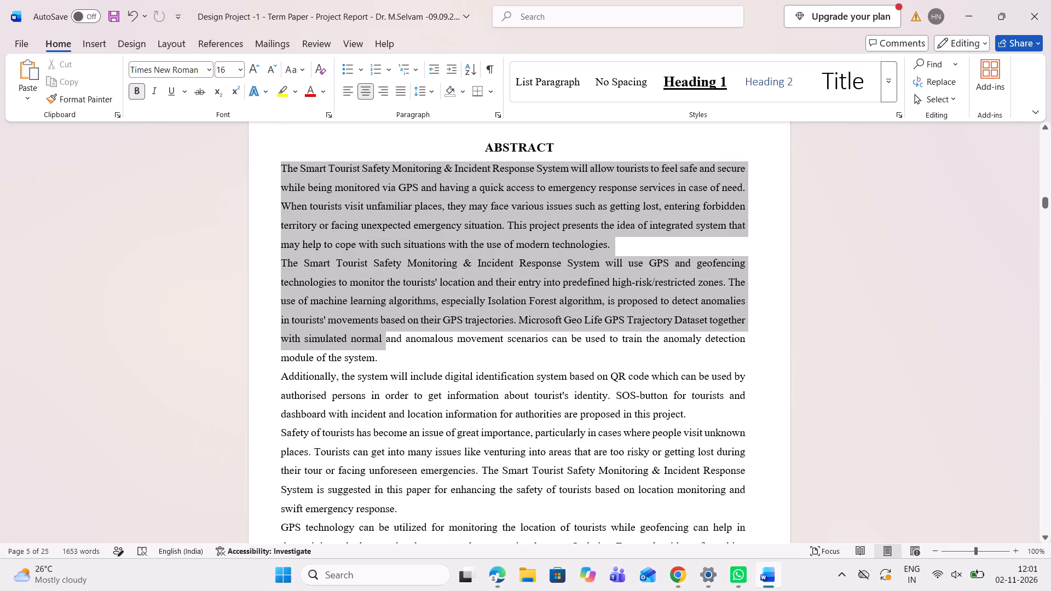
{"action": "left_click_drag", "start_coordinate": [374, 332], "coordinate": [524, 461]}
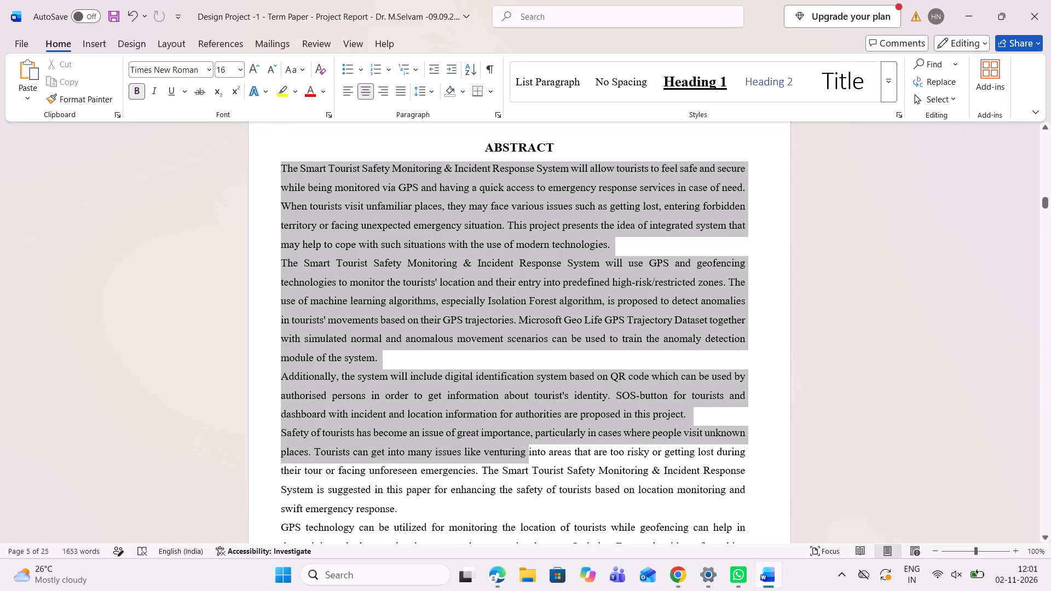
{"action": "left_click_drag", "start_coordinate": [524, 461], "coordinate": [605, 526]}
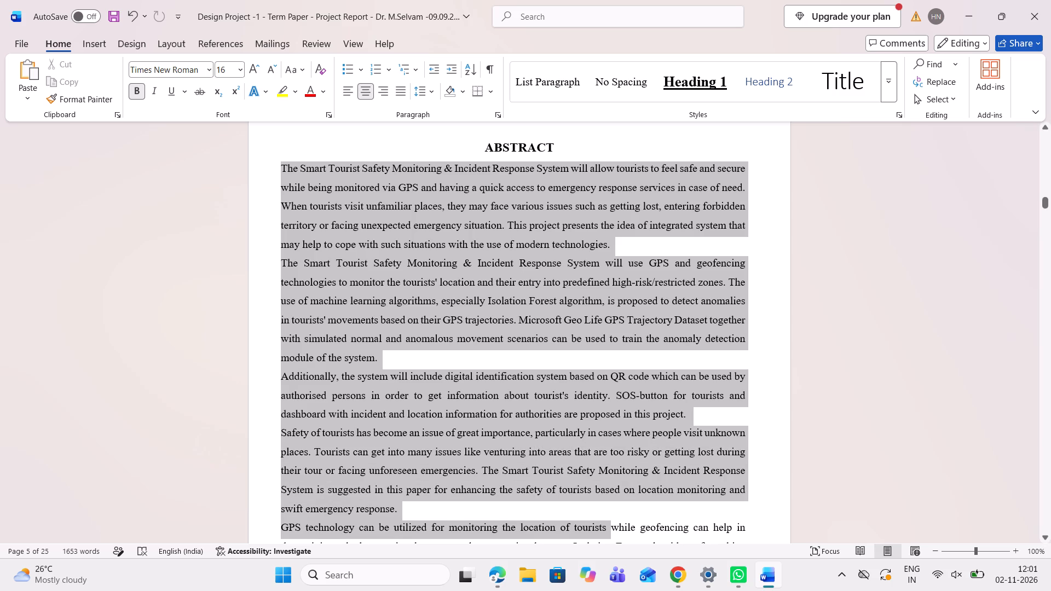
{"action": "left_click_drag", "start_coordinate": [605, 526], "coordinate": [651, 499]}
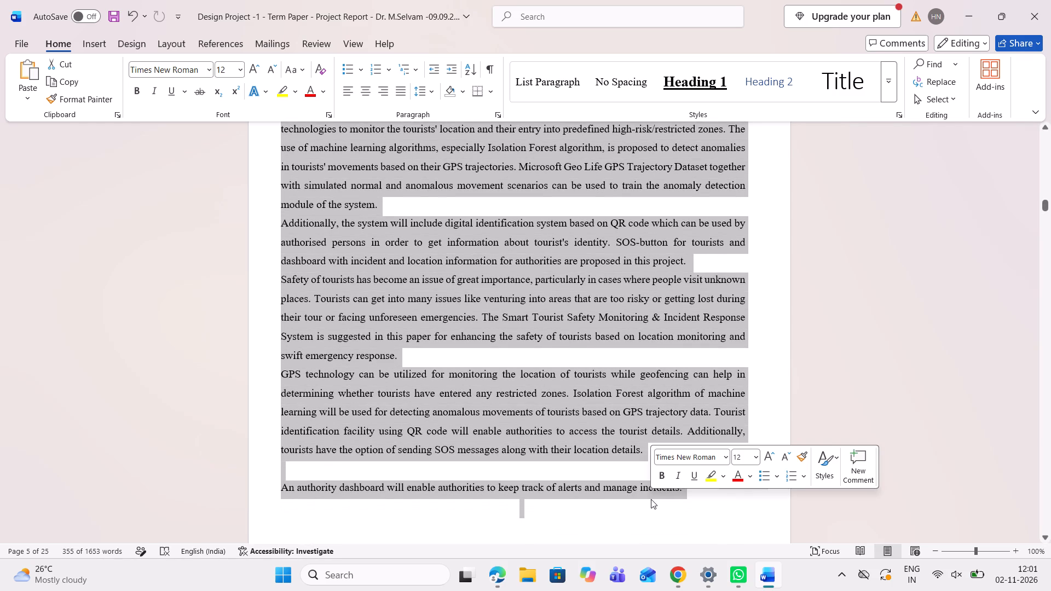
{"action": "left_click", "coordinate": [754, 451]}
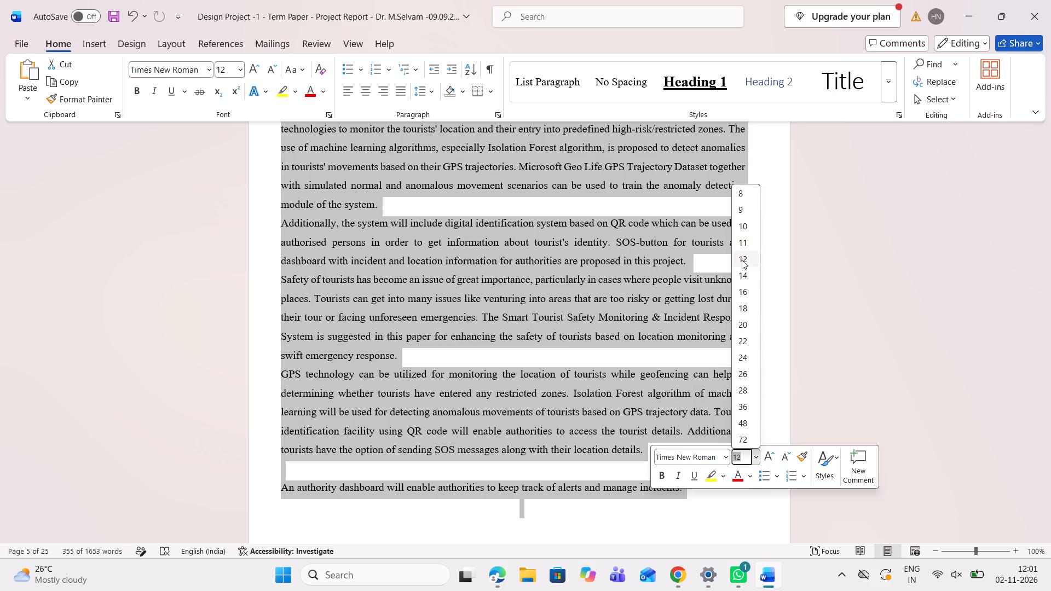
{"action": "left_click", "coordinate": [742, 260]}
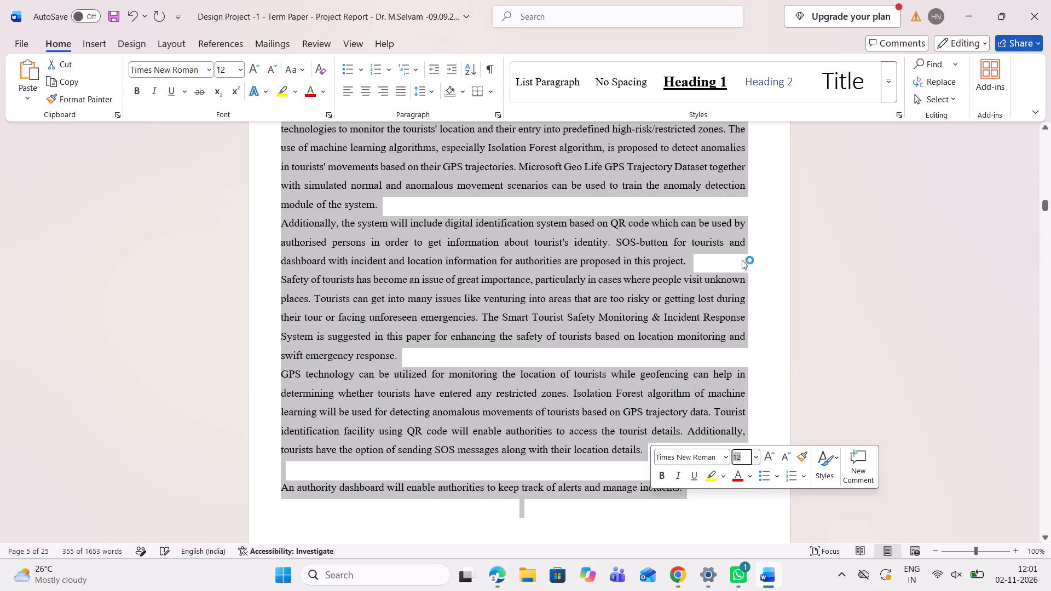
{"action": "left_click", "coordinate": [431, 89]}
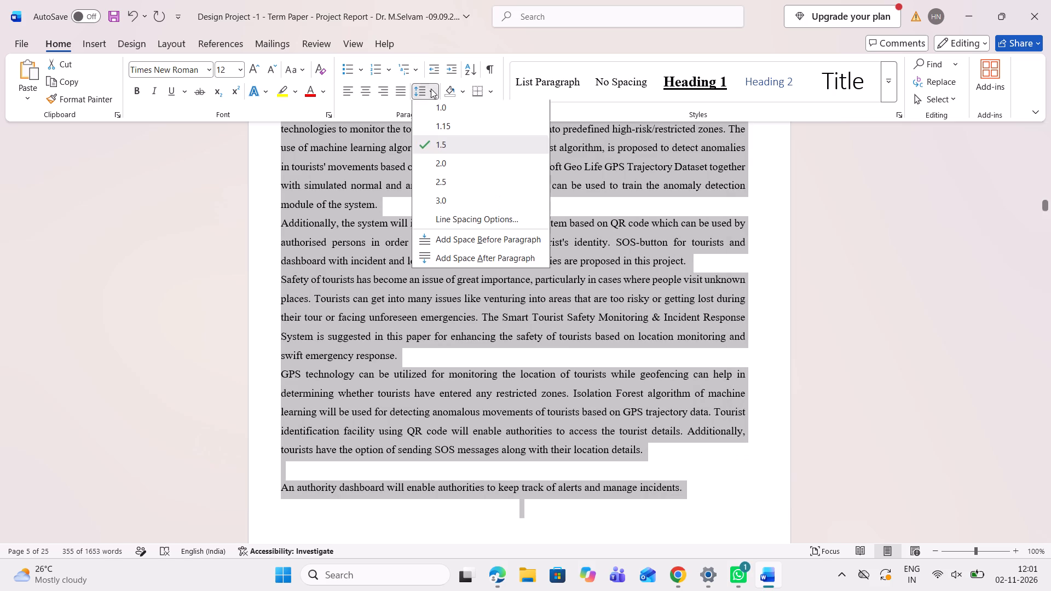
{"action": "left_click", "coordinate": [451, 148]}
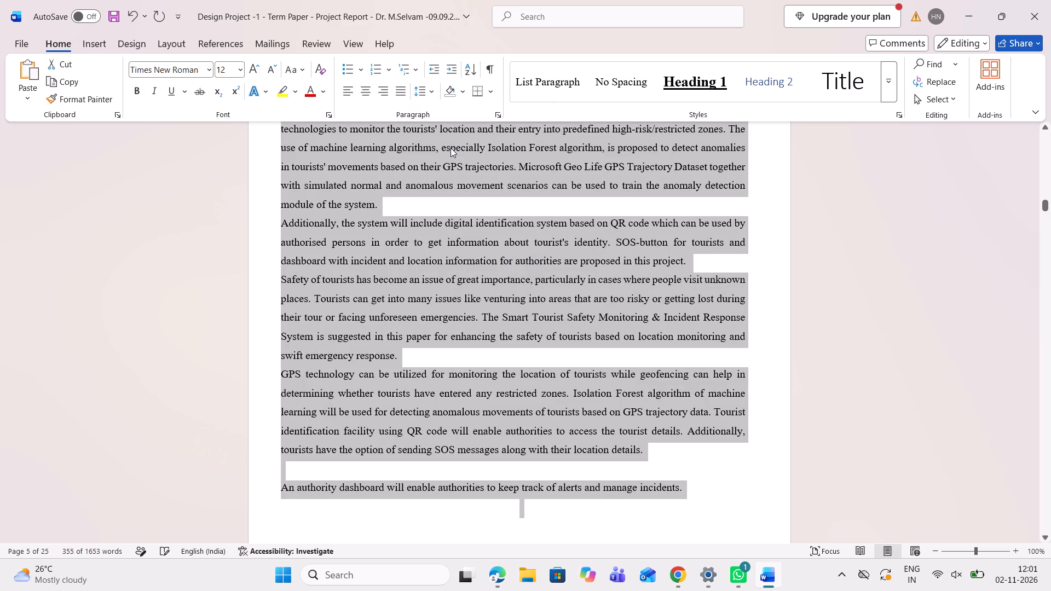
{"action": "left_click", "coordinate": [663, 449]}
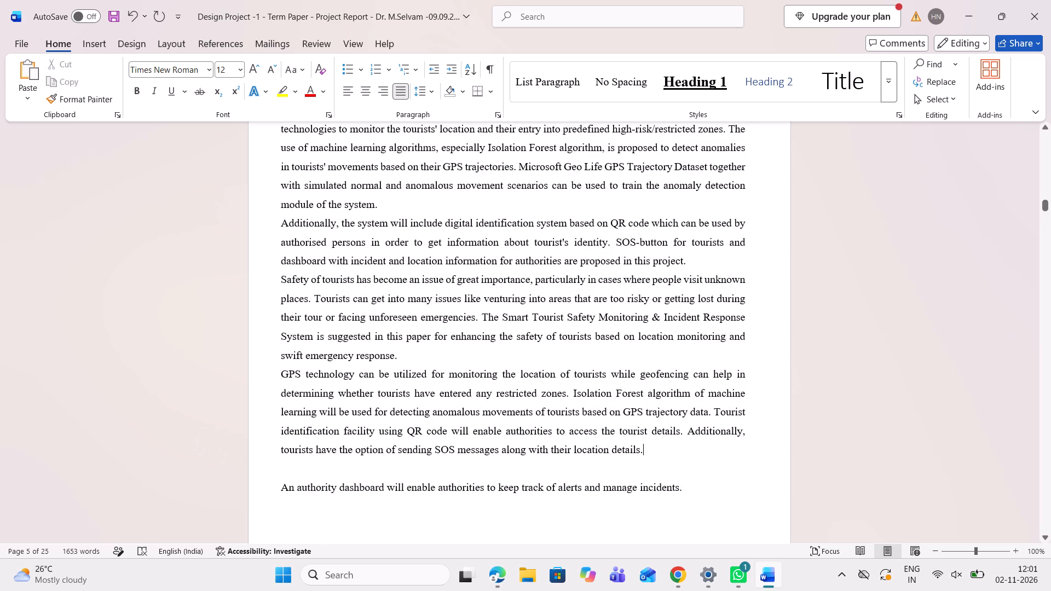
Review the abstract page's layout and the report pages that follow it, through the List of Symbols & Abbreviations.
{"action": "scroll", "coordinate": [565, 408], "scroll_direction": "right", "scroll_amount": 1}
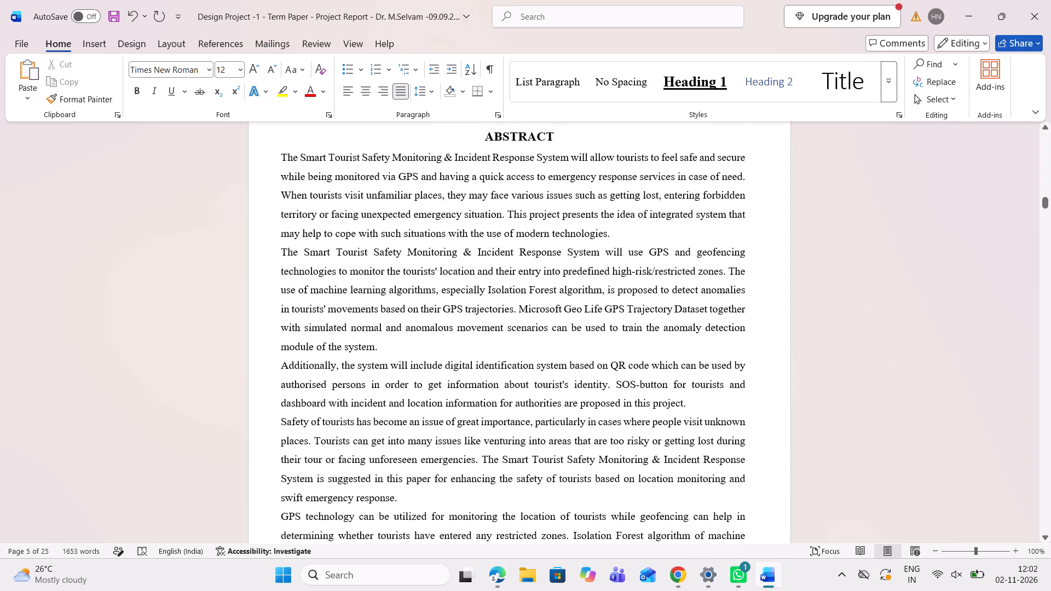
{"action": "scroll", "coordinate": [565, 408], "scroll_direction": "right", "scroll_amount": 1}
{"action": "scroll", "coordinate": [565, 408], "scroll_direction": "down", "scroll_amount": 1}
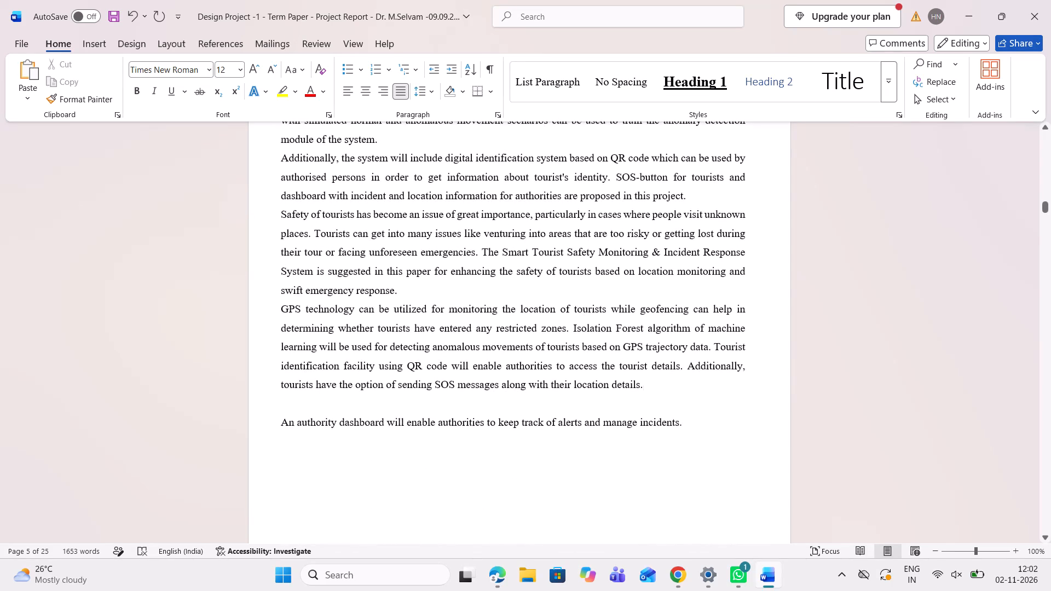
{"action": "scroll", "coordinate": [565, 408], "scroll_direction": "down", "scroll_amount": 2}
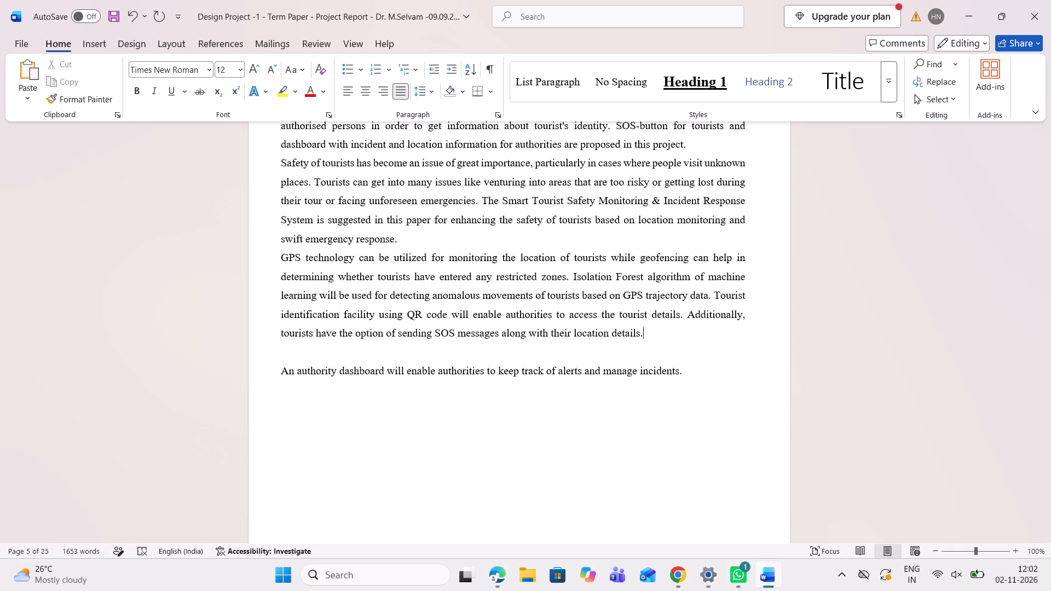
{"action": "scroll", "coordinate": [565, 408], "scroll_direction": "up", "scroll_amount": 3}
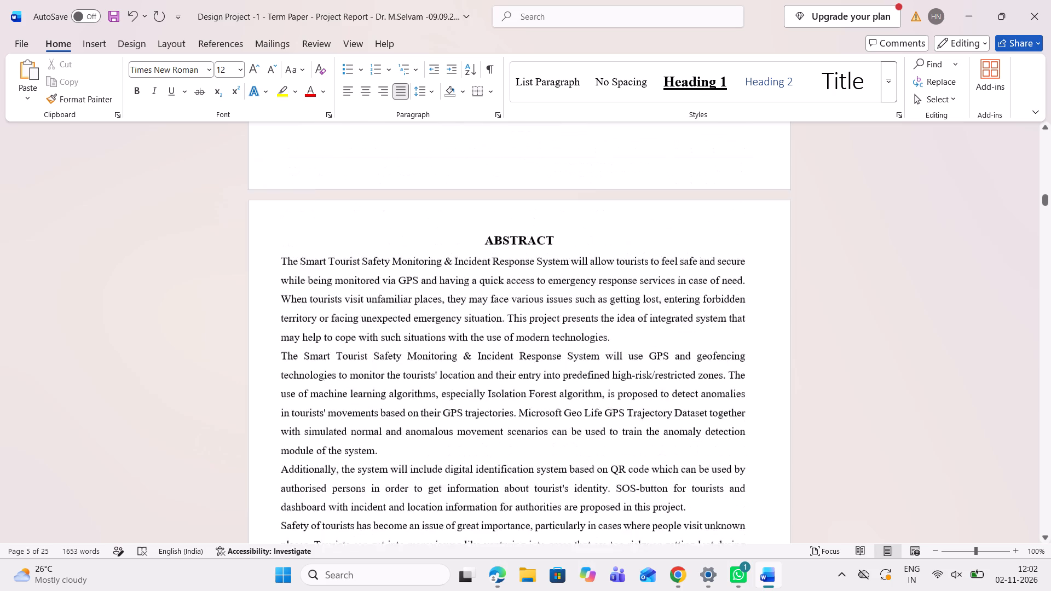
{"action": "scroll", "coordinate": [565, 408], "scroll_direction": "up", "scroll_amount": 1}
{"action": "scroll", "coordinate": [565, 408], "scroll_direction": "down", "scroll_amount": 7}
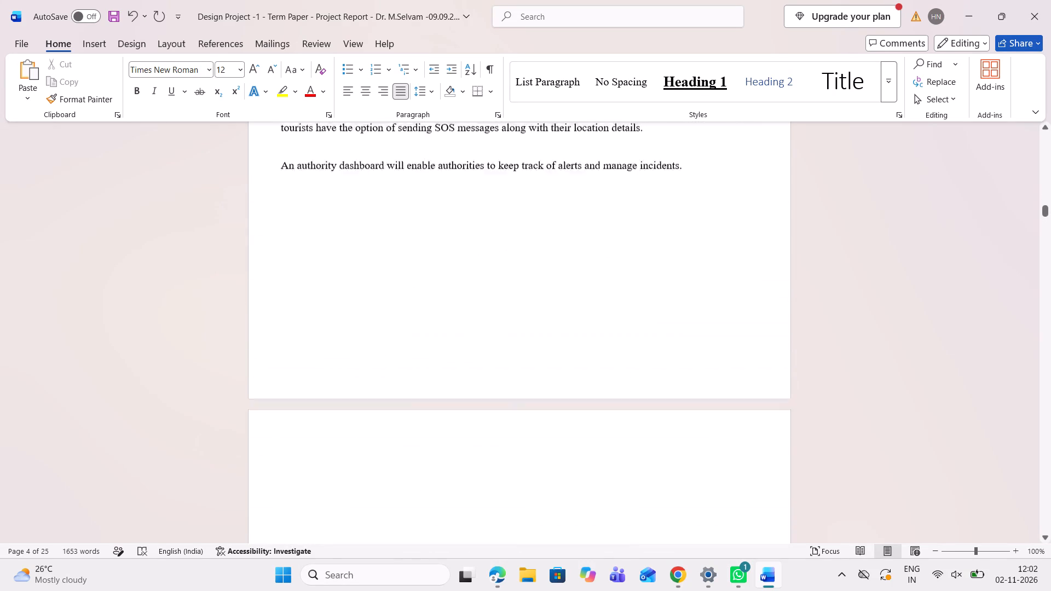
{"action": "scroll", "coordinate": [565, 408], "scroll_direction": "down", "scroll_amount": 3}
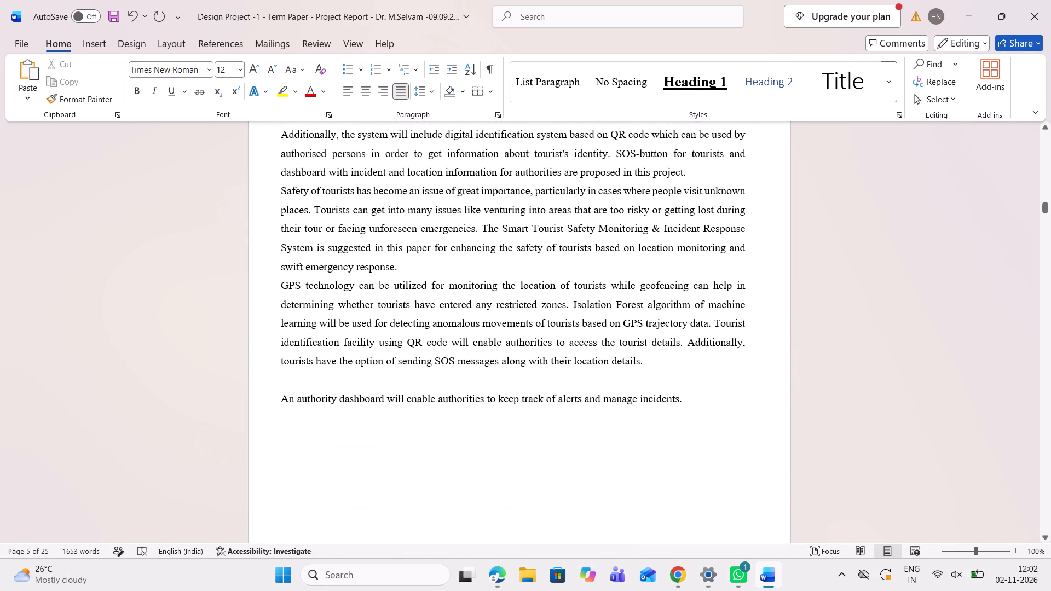
{"action": "scroll", "coordinate": [565, 408], "scroll_direction": "down", "scroll_amount": 1}
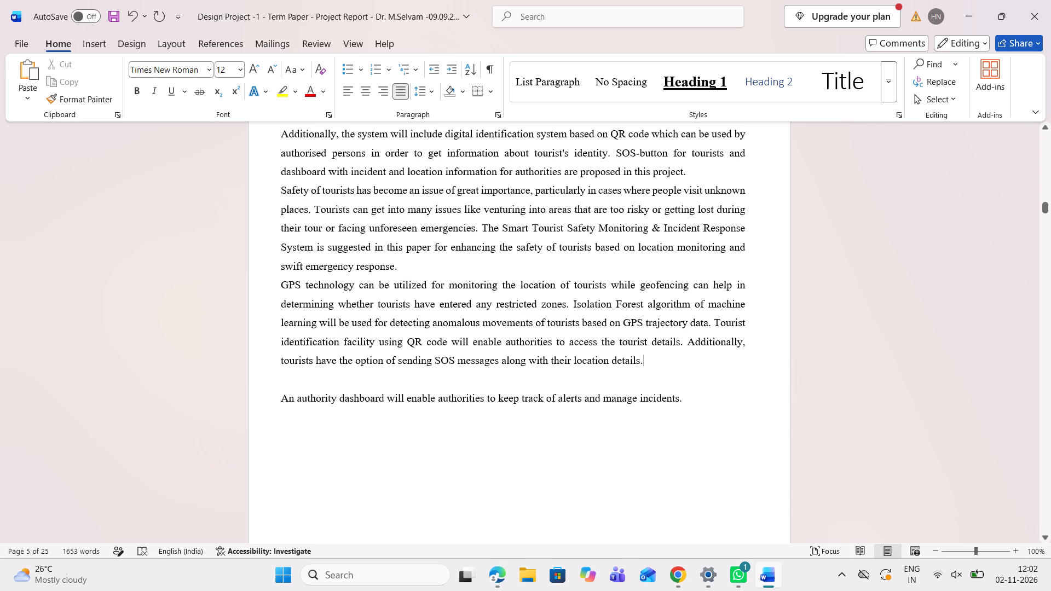
{"action": "scroll", "coordinate": [565, 408], "scroll_direction": "down", "scroll_amount": 5}
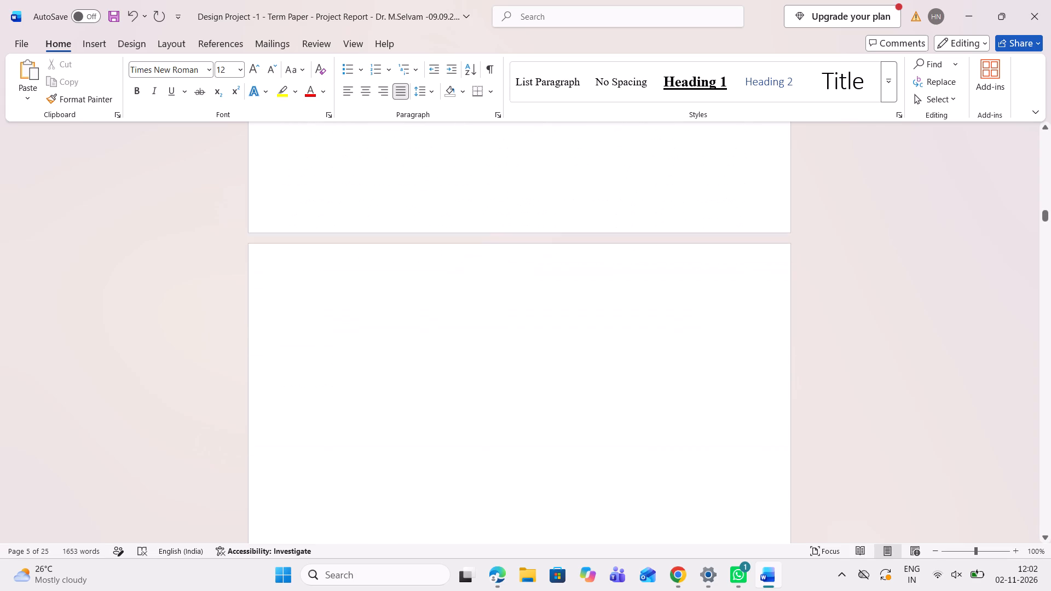
{"action": "scroll", "coordinate": [565, 408], "scroll_direction": "down", "scroll_amount": 6}
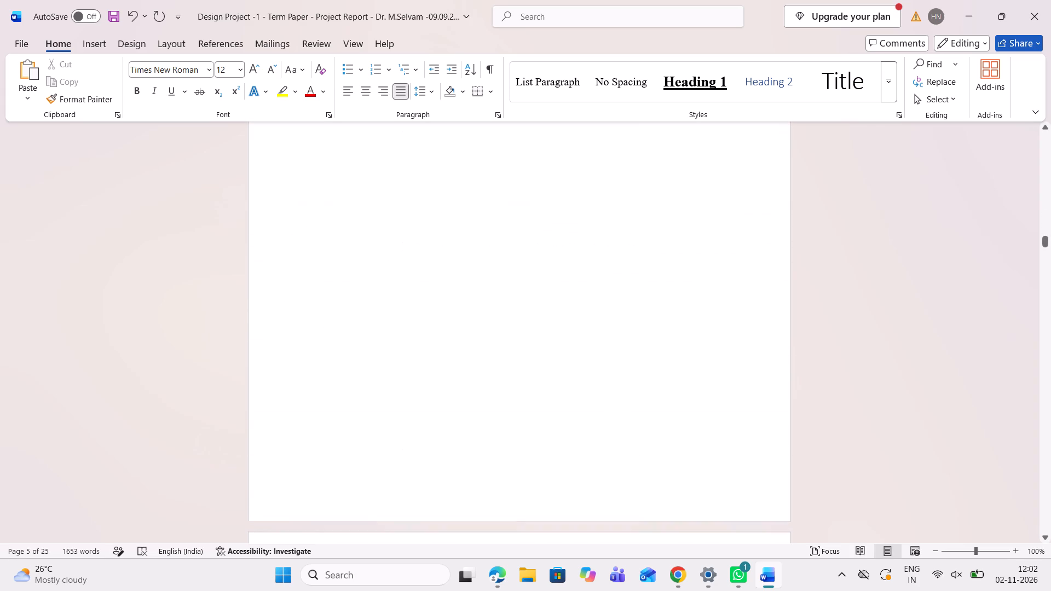
{"action": "scroll", "coordinate": [565, 408], "scroll_direction": "up", "scroll_amount": 3}
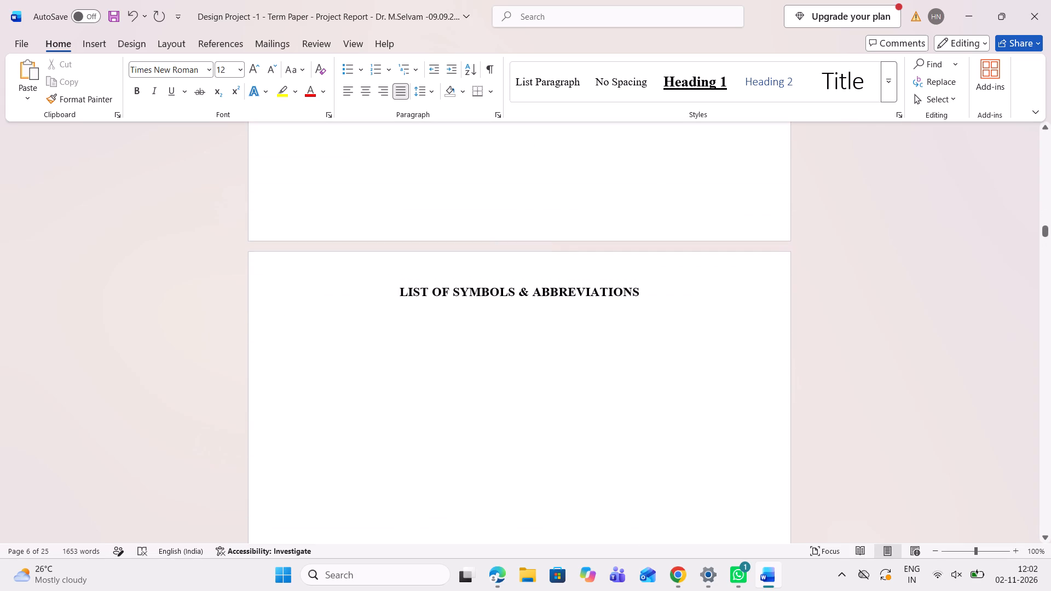
{"action": "scroll", "coordinate": [565, 408], "scroll_direction": "up", "scroll_amount": 2}
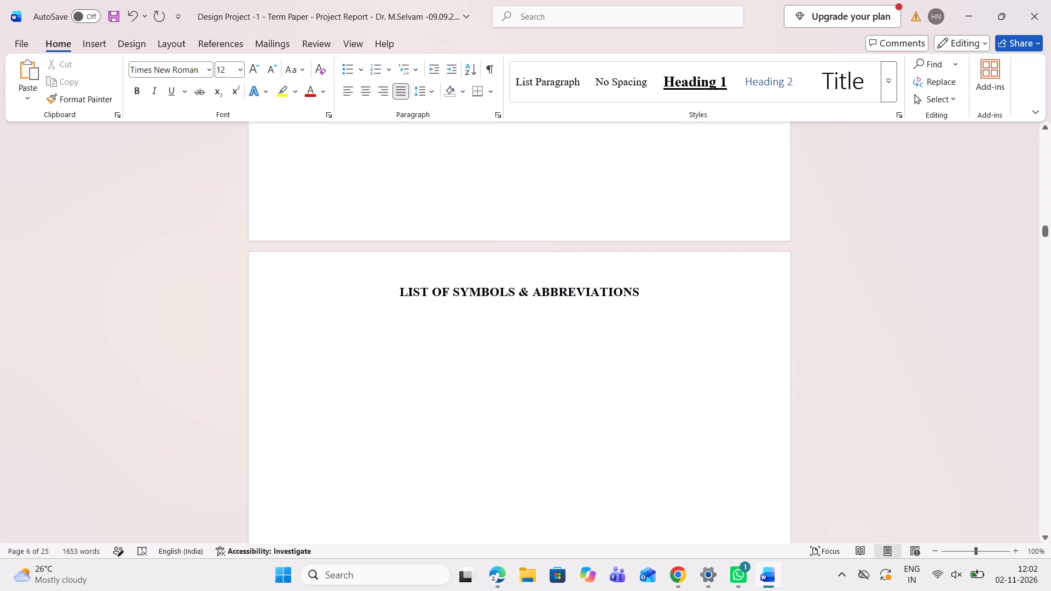
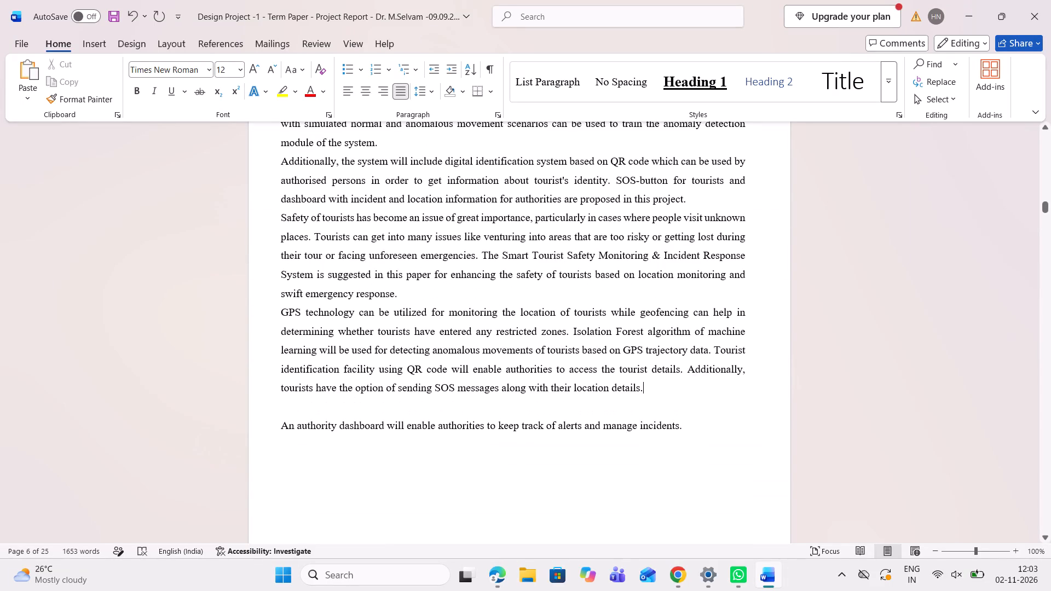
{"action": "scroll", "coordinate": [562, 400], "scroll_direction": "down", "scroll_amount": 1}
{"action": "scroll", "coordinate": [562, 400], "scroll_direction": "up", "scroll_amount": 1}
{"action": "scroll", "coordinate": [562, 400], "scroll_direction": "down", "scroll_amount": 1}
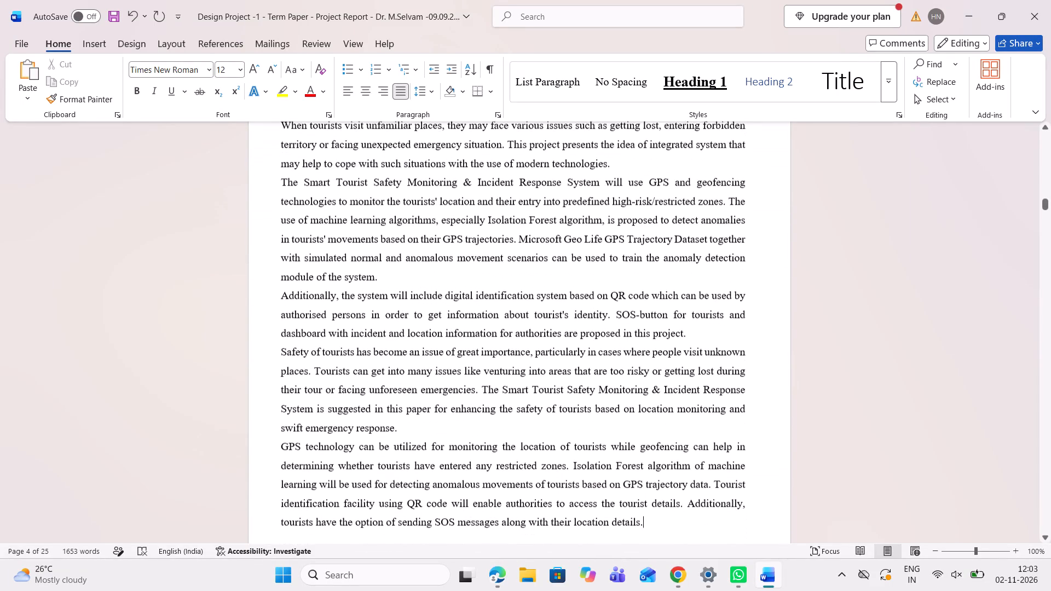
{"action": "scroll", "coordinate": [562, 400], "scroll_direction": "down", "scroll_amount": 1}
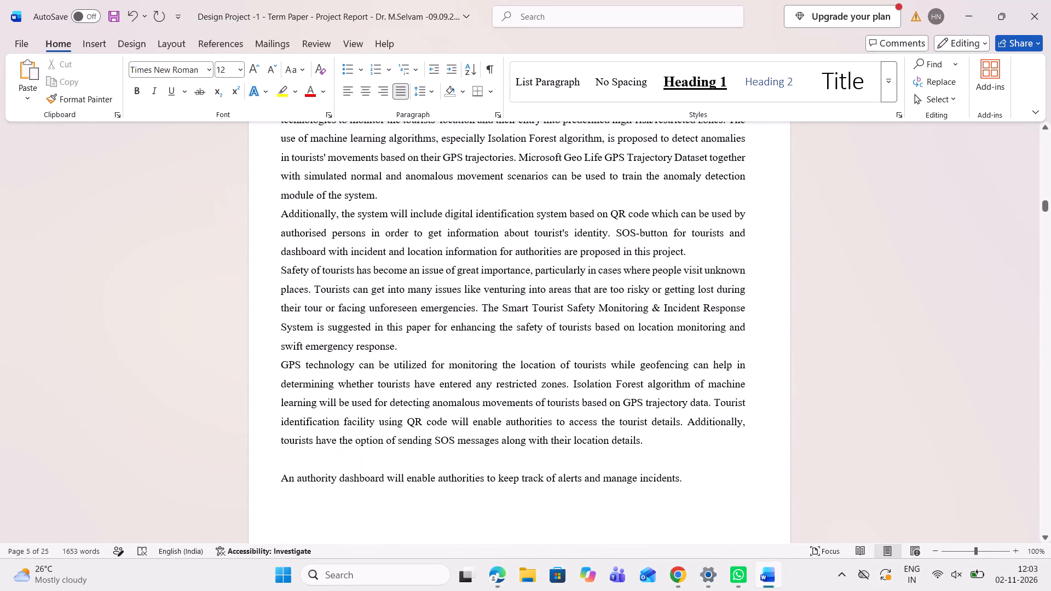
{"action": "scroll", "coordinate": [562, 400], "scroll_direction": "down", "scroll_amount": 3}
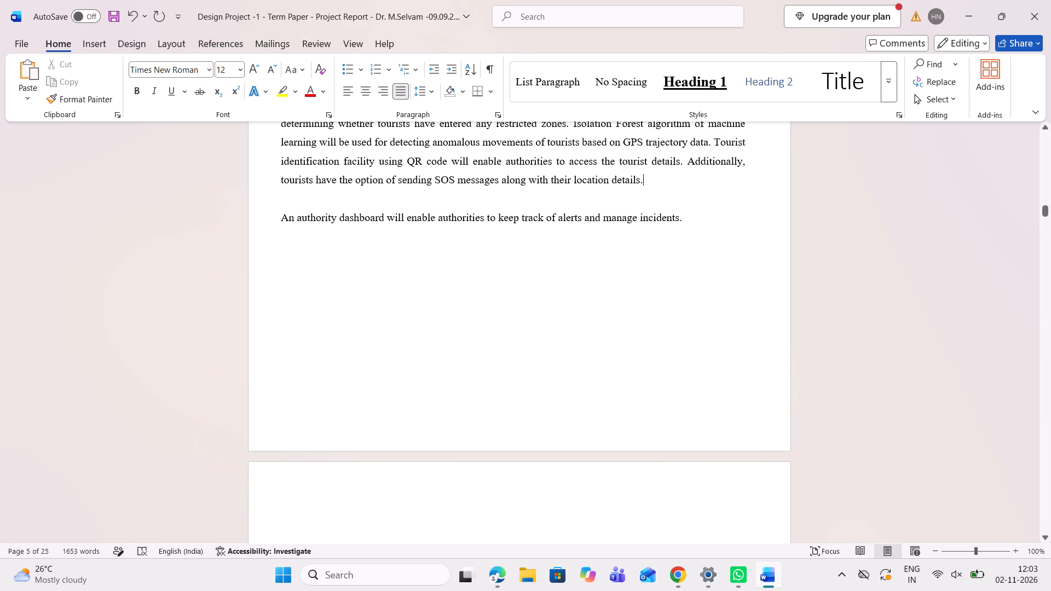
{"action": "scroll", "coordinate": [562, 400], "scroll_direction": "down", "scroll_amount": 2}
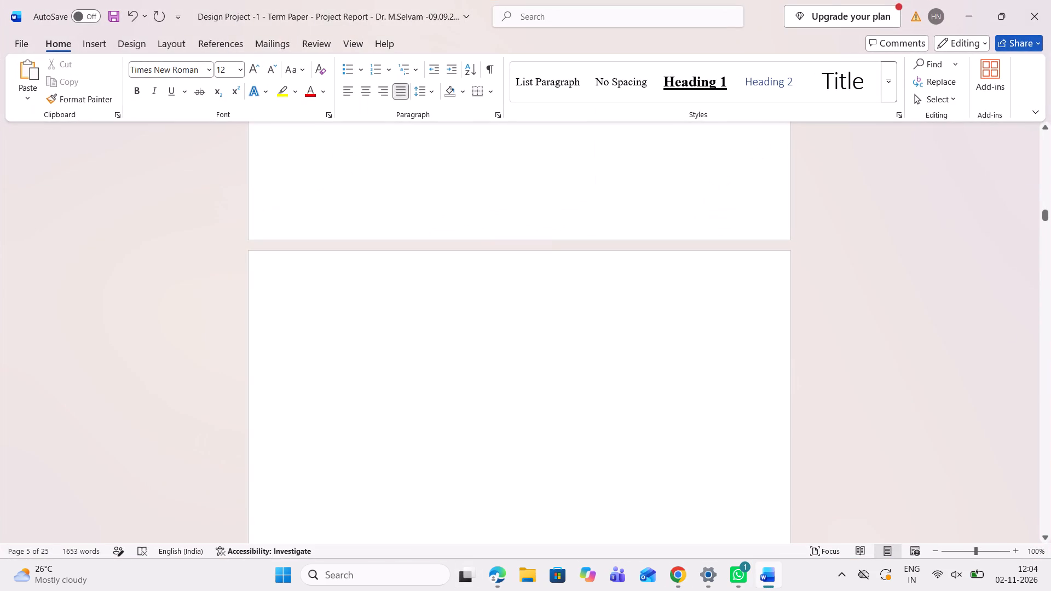
{"action": "scroll", "coordinate": [587, 208], "scroll_direction": "up", "scroll_amount": 3}
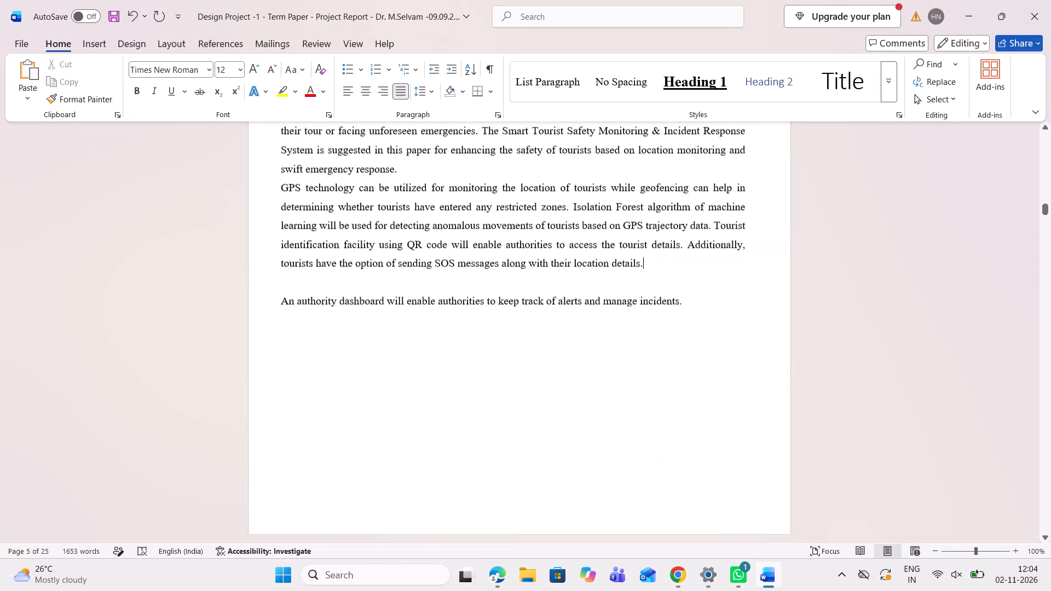
{"action": "scroll", "coordinate": [587, 208], "scroll_direction": "down", "scroll_amount": 1}
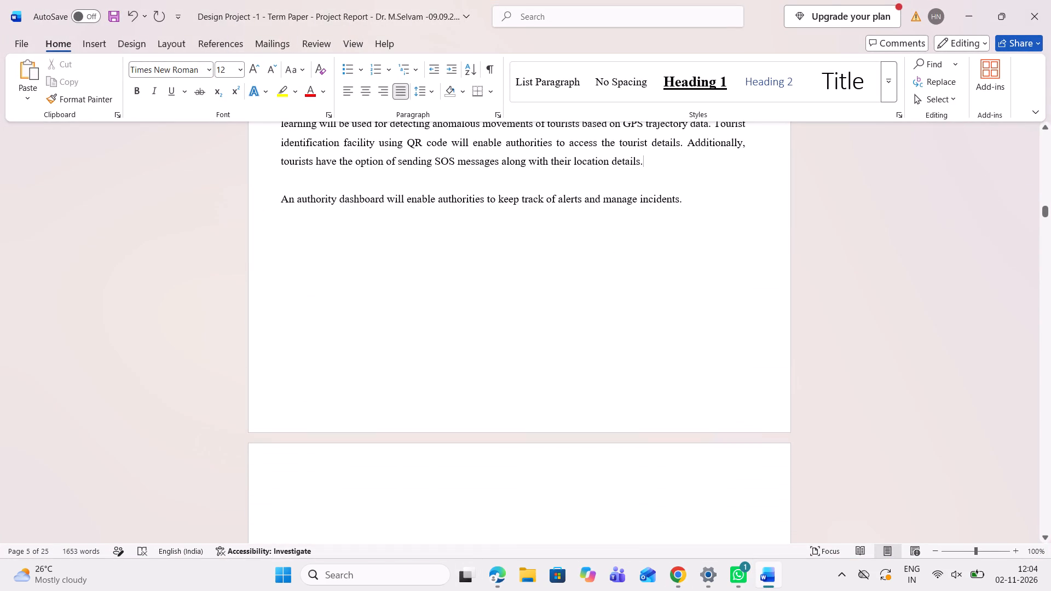
{"action": "left_click_drag", "start_coordinate": [281, 201], "coordinate": [646, 199]}
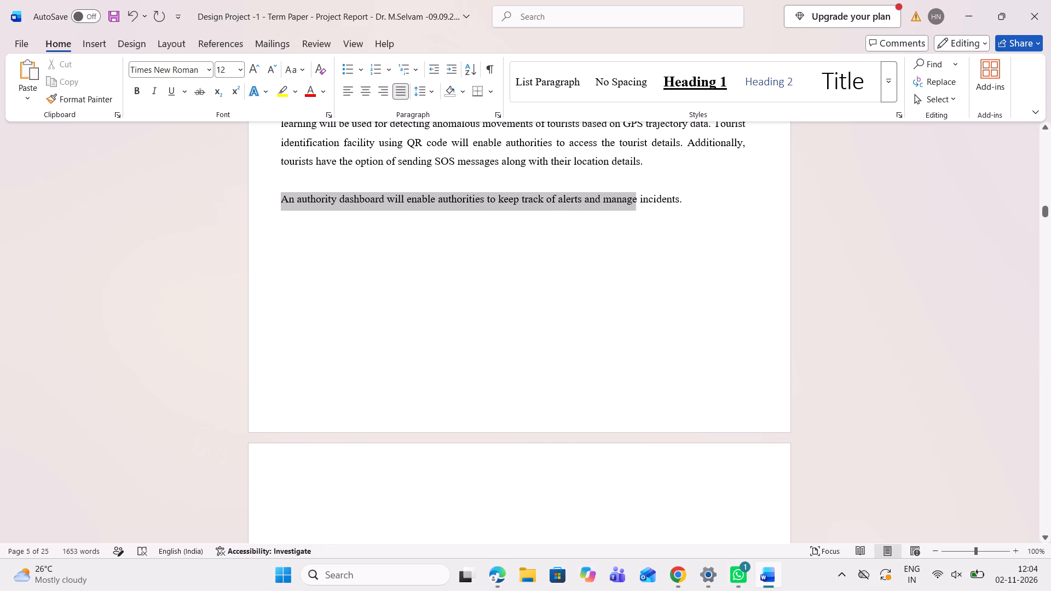
{"action": "left_click_drag", "start_coordinate": [646, 199], "coordinate": [692, 199]}
{"action": "key", "text": "BackSpace"}
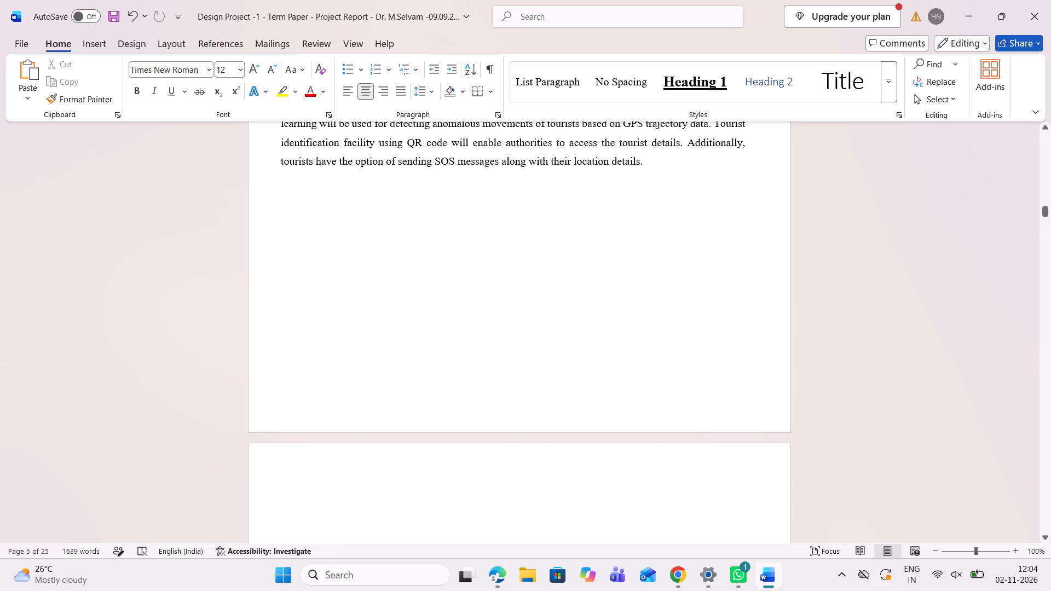
Paste the copied humanized abstract on a new line after the paragraph ending "along with their location details.".
{"action": "left_click", "coordinate": [646, 161]}
{"action": "key", "text": "Return"}
{"action": "key", "text": "ctrl+v"}
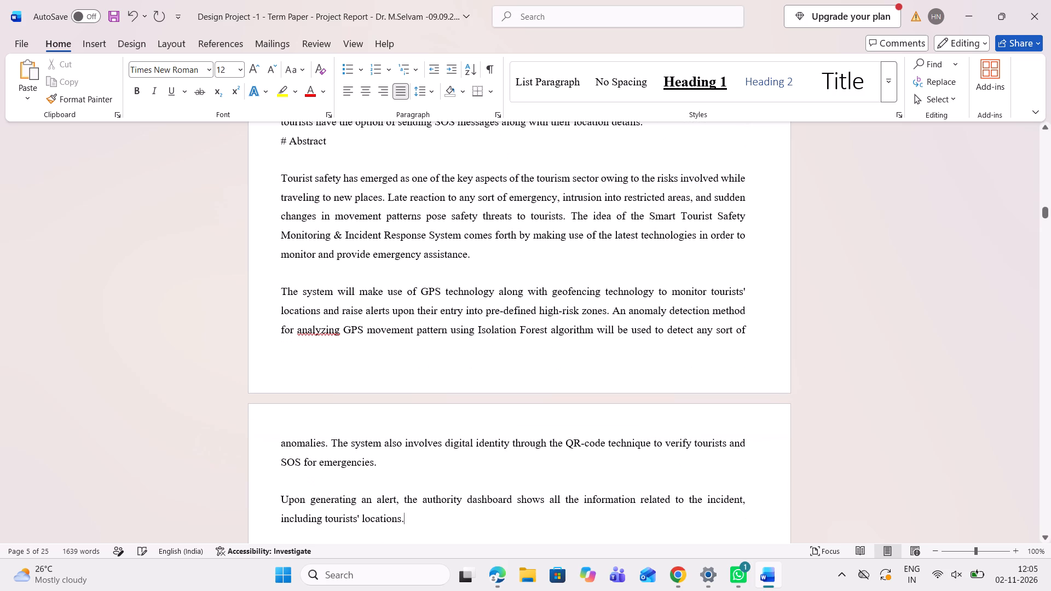
Delete the "# Abstract" line at the start of the pasted text.
{"action": "scroll", "coordinate": [311, 216], "scroll_direction": "up", "scroll_amount": 1}
{"action": "left_click_drag", "start_coordinate": [329, 210], "coordinate": [287, 214]}
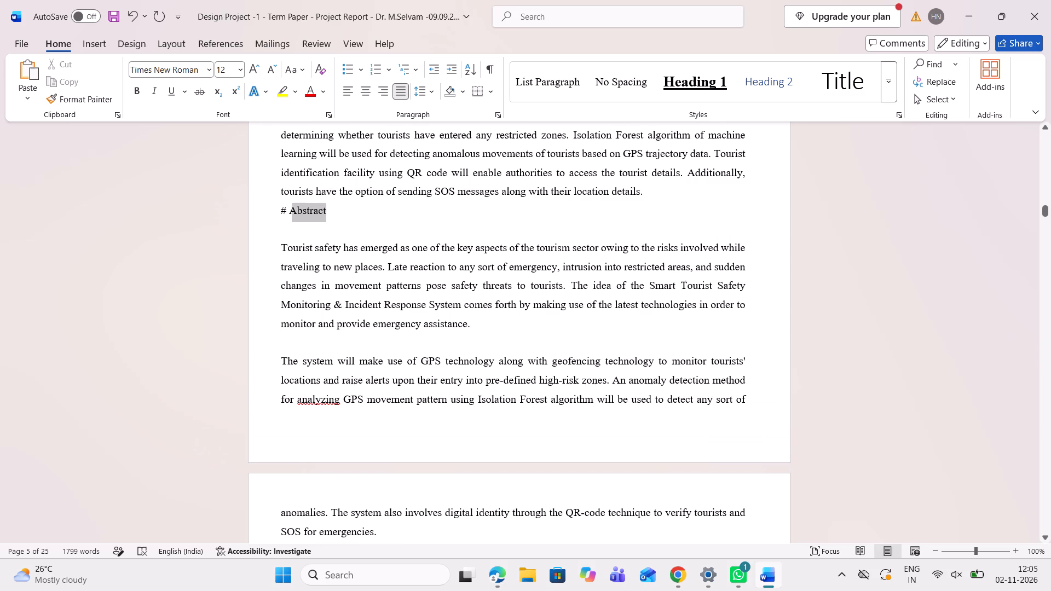
{"action": "left_click_drag", "start_coordinate": [287, 214], "coordinate": [278, 210]}
{"action": "key", "text": "BackSpace"}
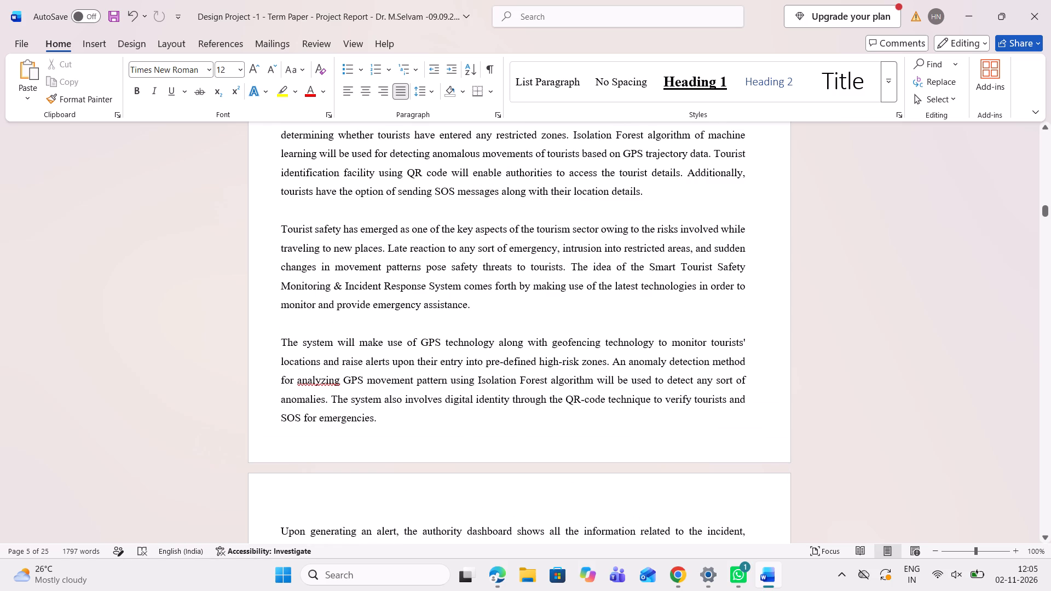
Remove the blank lines above the paragraphs beginning "Tourist safety has emerged" and "The system will make use of GPS technology".
{"action": "left_click", "coordinate": [282, 228]}
{"action": "key", "text": "BackSpace"}
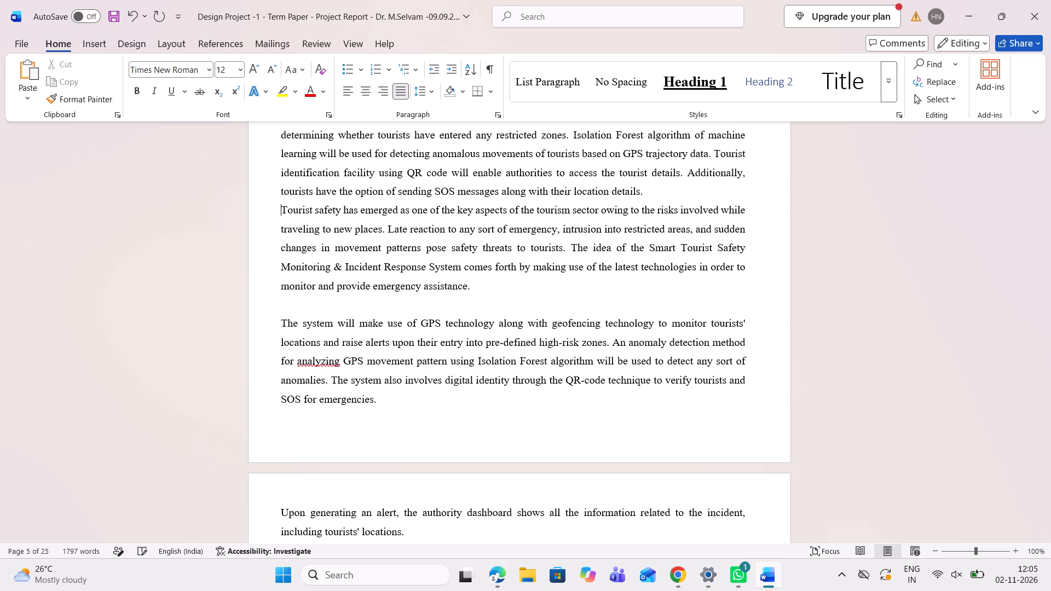
{"action": "left_click", "coordinate": [284, 320]}
{"action": "key", "text": "BackSpace"}
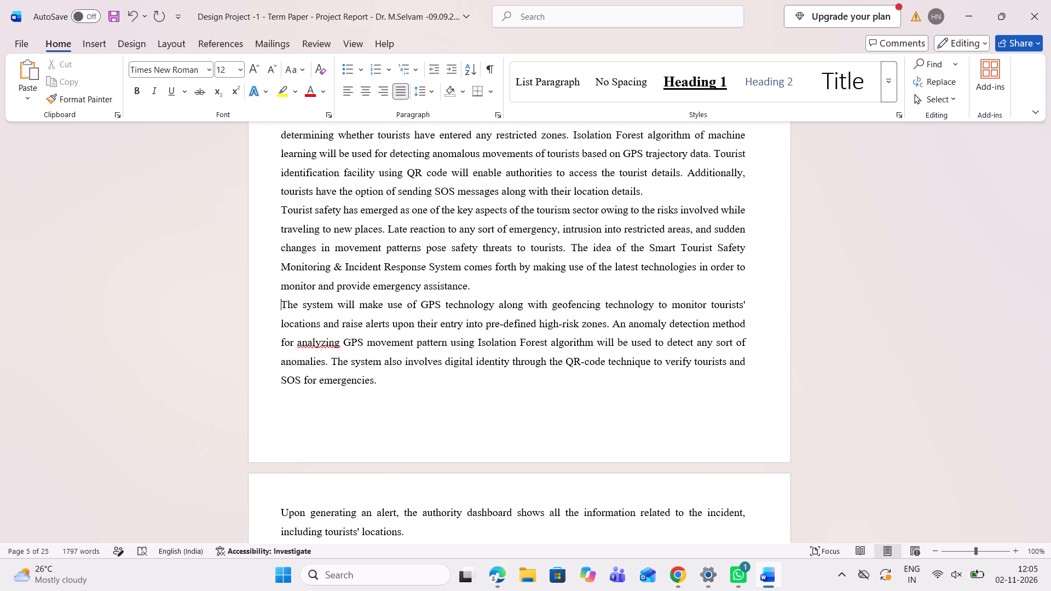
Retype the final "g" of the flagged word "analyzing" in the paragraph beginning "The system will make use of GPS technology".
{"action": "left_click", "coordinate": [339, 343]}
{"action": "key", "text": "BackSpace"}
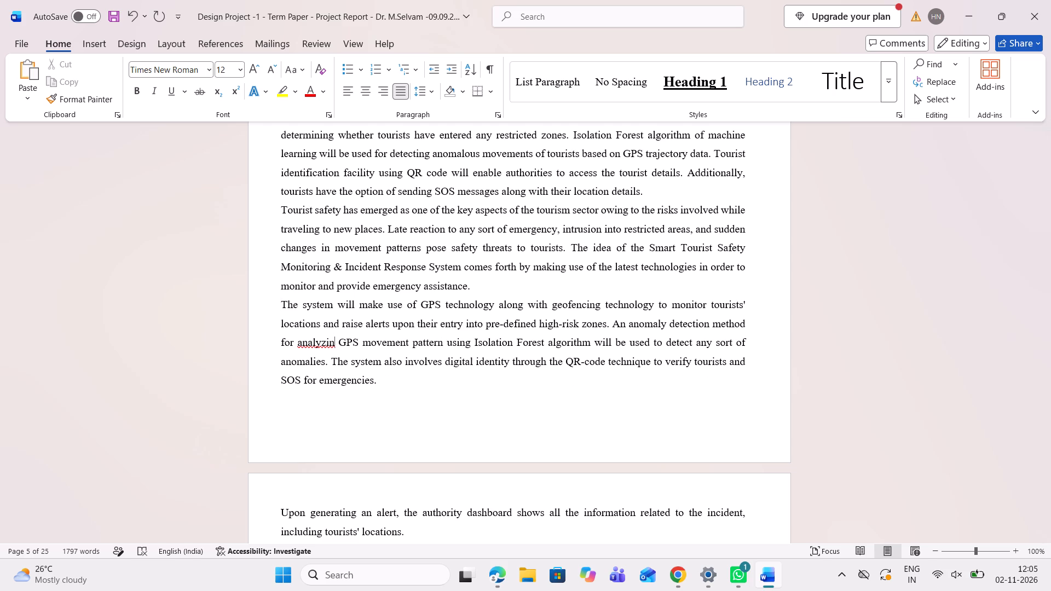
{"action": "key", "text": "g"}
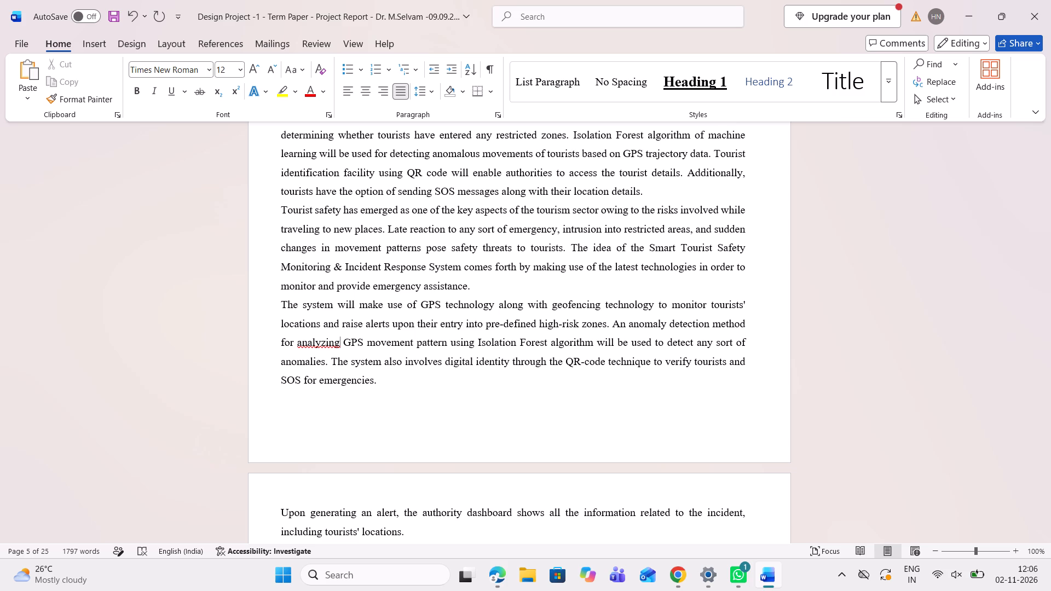
Review the whole abstract, from its heading to the closing lines that run onto the following page.
{"action": "scroll", "coordinate": [385, 400], "scroll_direction": "down", "scroll_amount": 2}
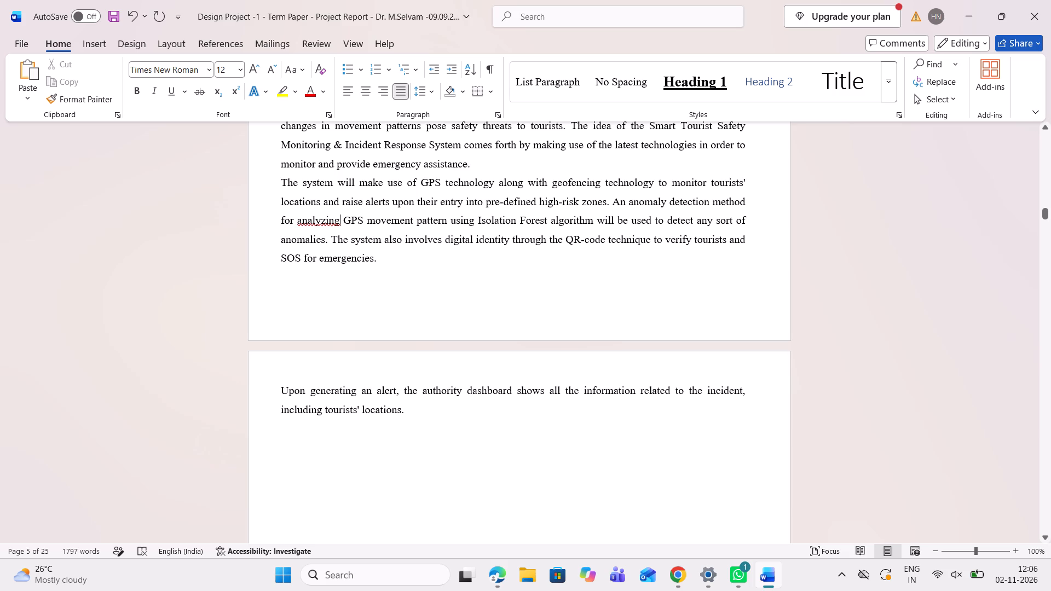
{"action": "scroll", "coordinate": [389, 405], "scroll_direction": "up", "scroll_amount": 2}
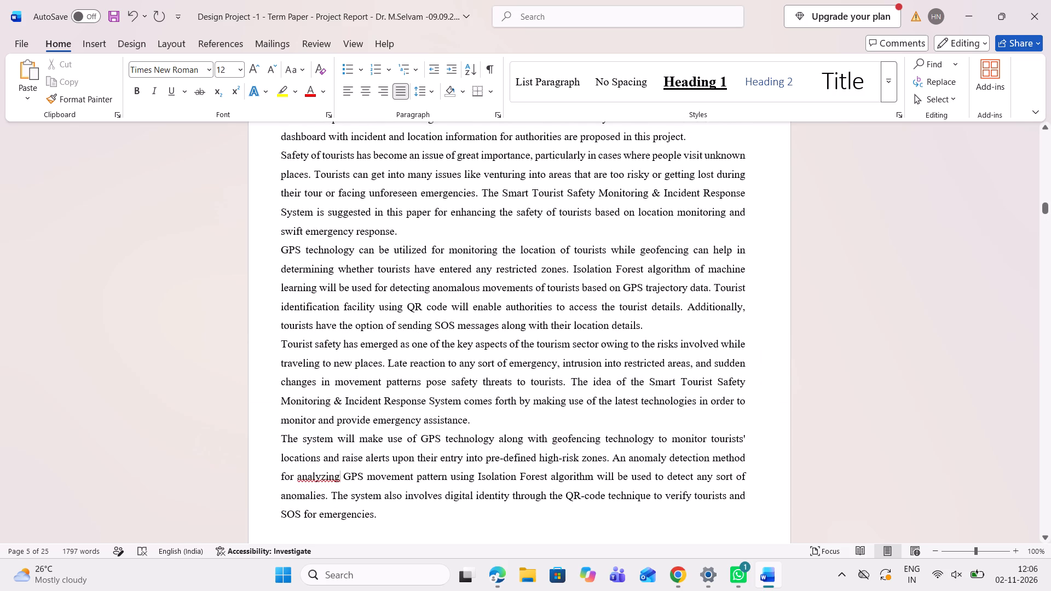
{"action": "scroll", "coordinate": [364, 316], "scroll_direction": "up", "scroll_amount": 2}
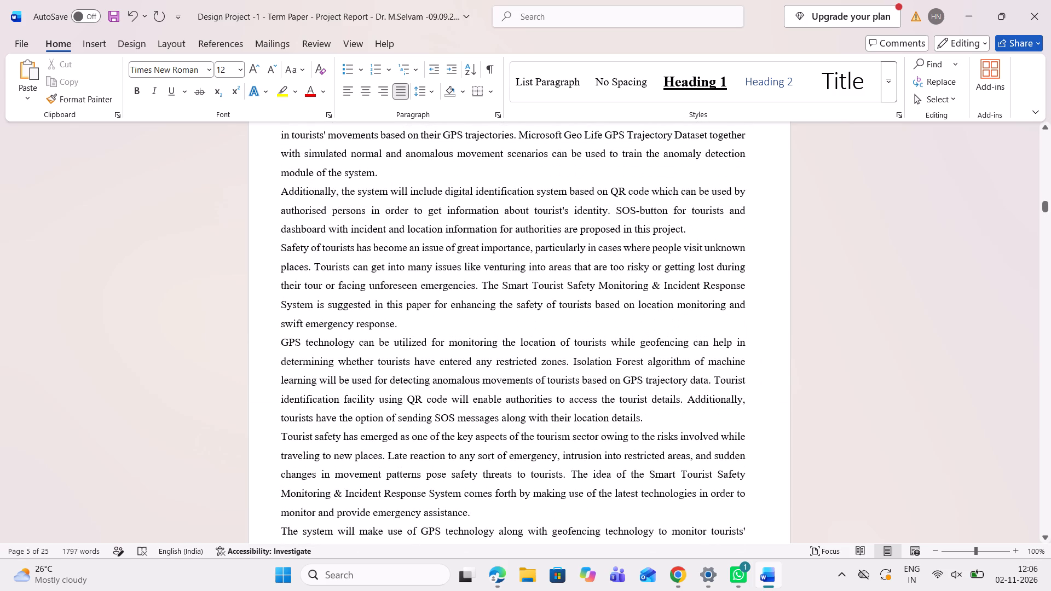
{"action": "scroll", "coordinate": [364, 316], "scroll_direction": "up", "scroll_amount": 3}
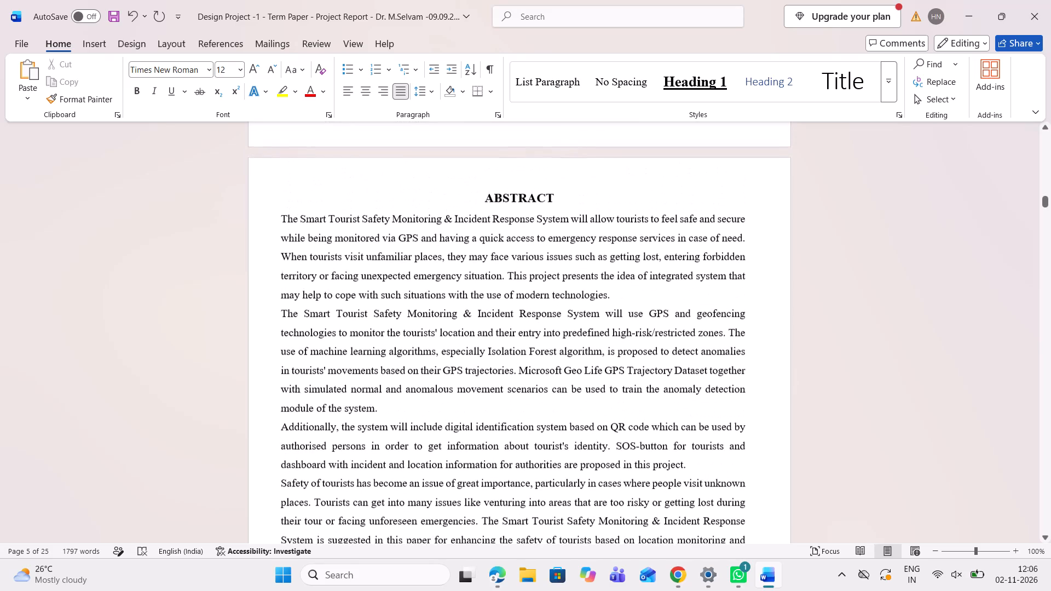
{"action": "scroll", "coordinate": [364, 316], "scroll_direction": "down", "scroll_amount": 2}
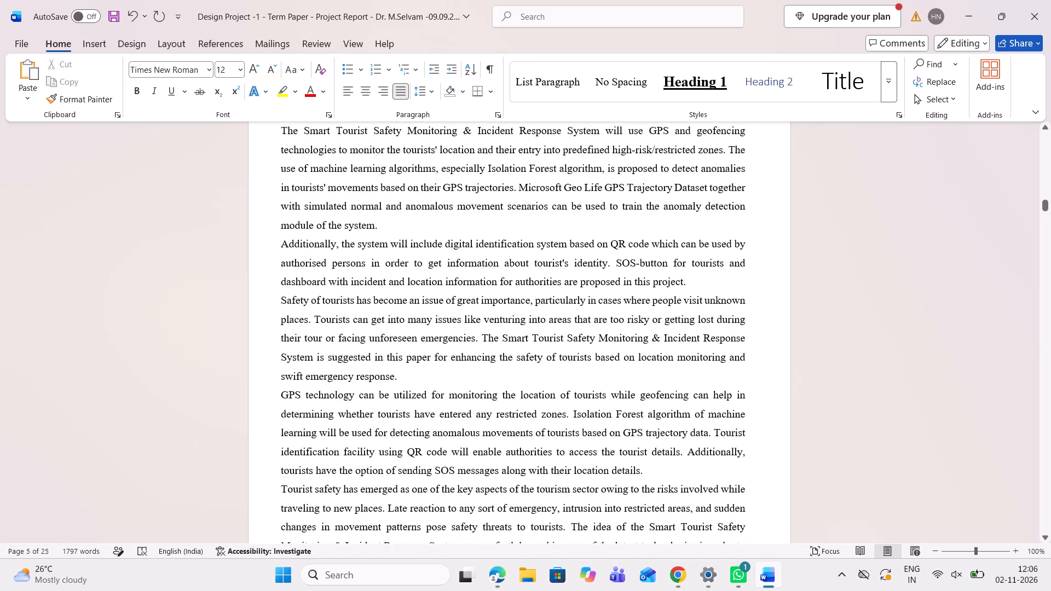
{"action": "scroll", "coordinate": [364, 316], "scroll_direction": "down", "scroll_amount": 1}
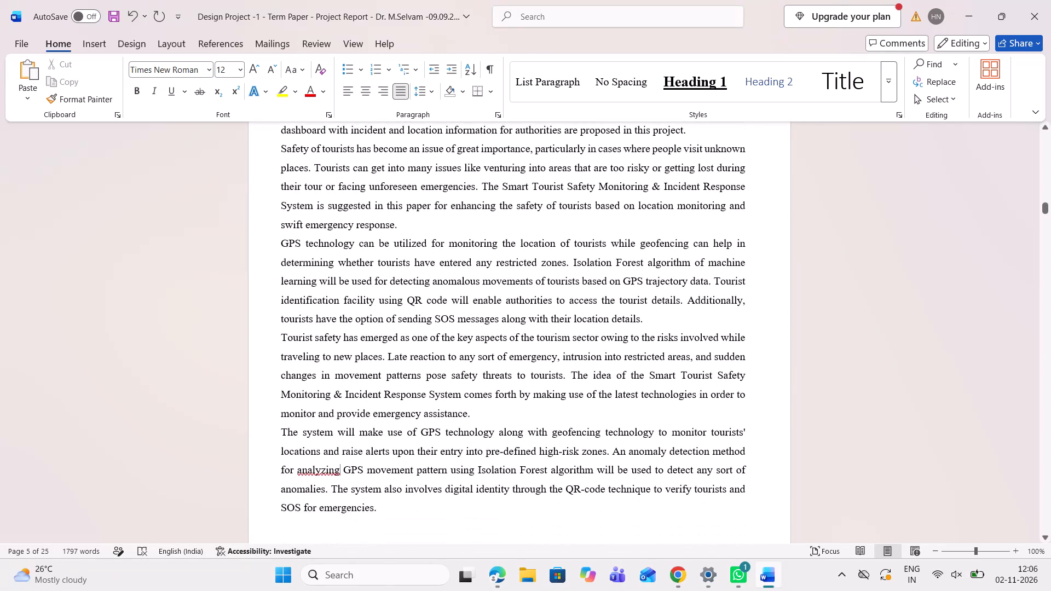
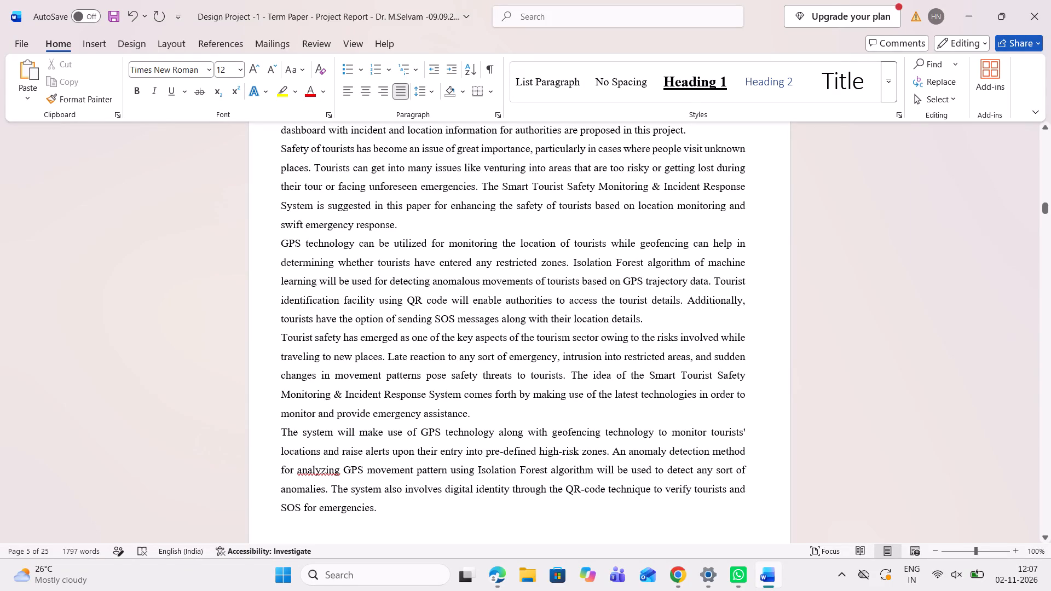
Delete the sentence beginning "The idea of the Smart Tourist Safety Monitoring" from the end of the "Tourist safety has emerged" paragraph.
{"action": "scroll", "coordinate": [390, 385], "scroll_direction": "down", "scroll_amount": 2}
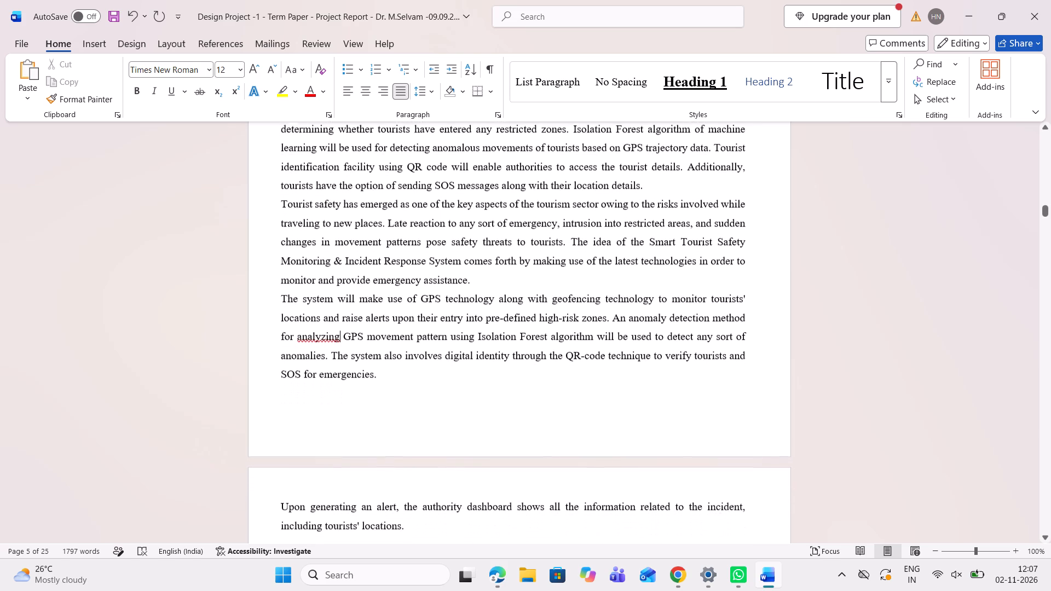
{"action": "scroll", "coordinate": [390, 385], "scroll_direction": "down", "scroll_amount": 1}
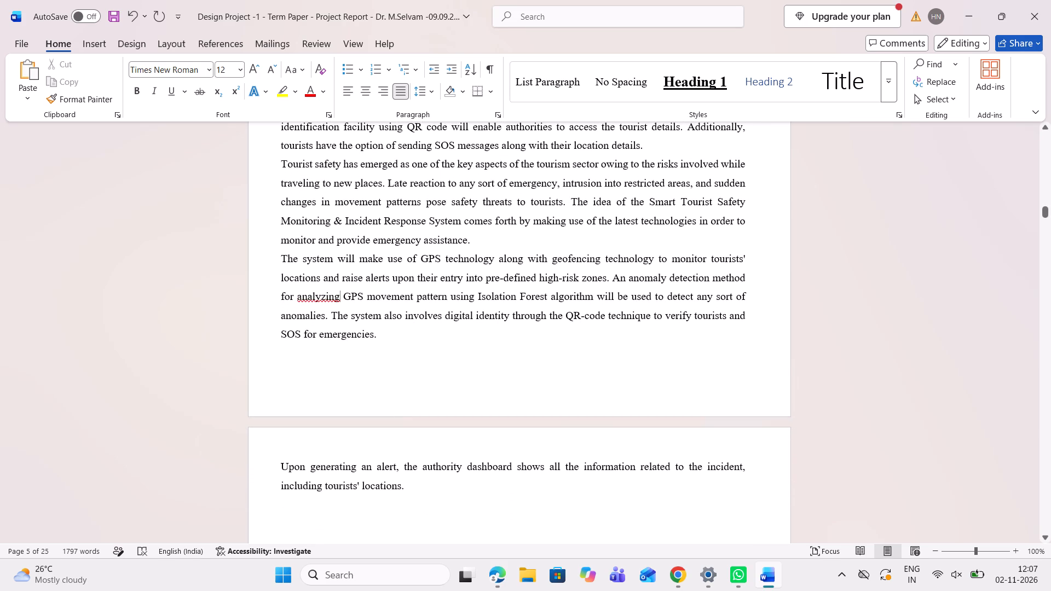
{"action": "scroll", "coordinate": [390, 385], "scroll_direction": "up", "scroll_amount": 1}
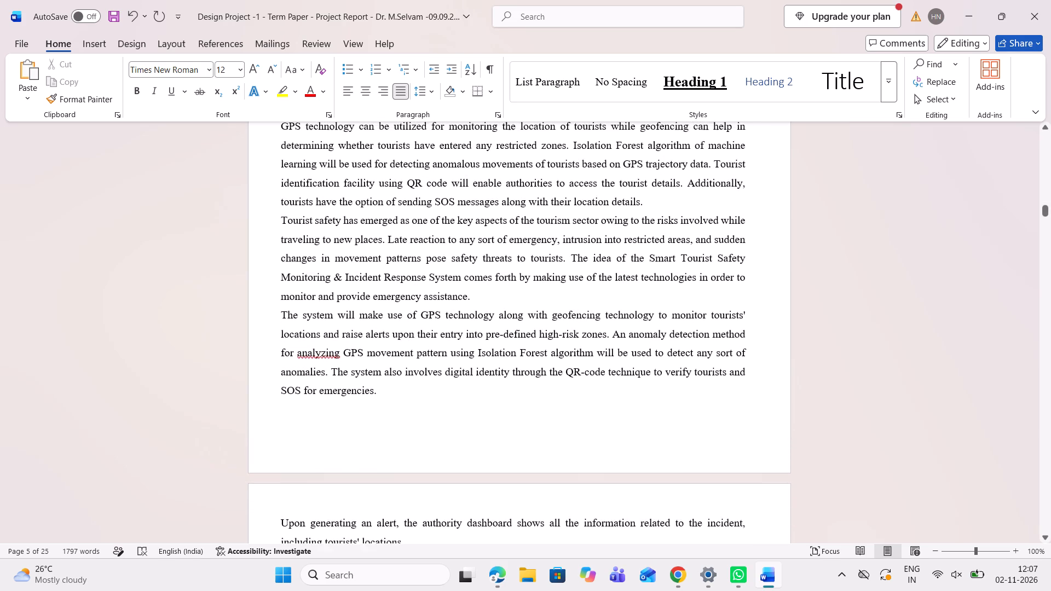
{"action": "scroll", "coordinate": [390, 385], "scroll_direction": "up", "scroll_amount": 1}
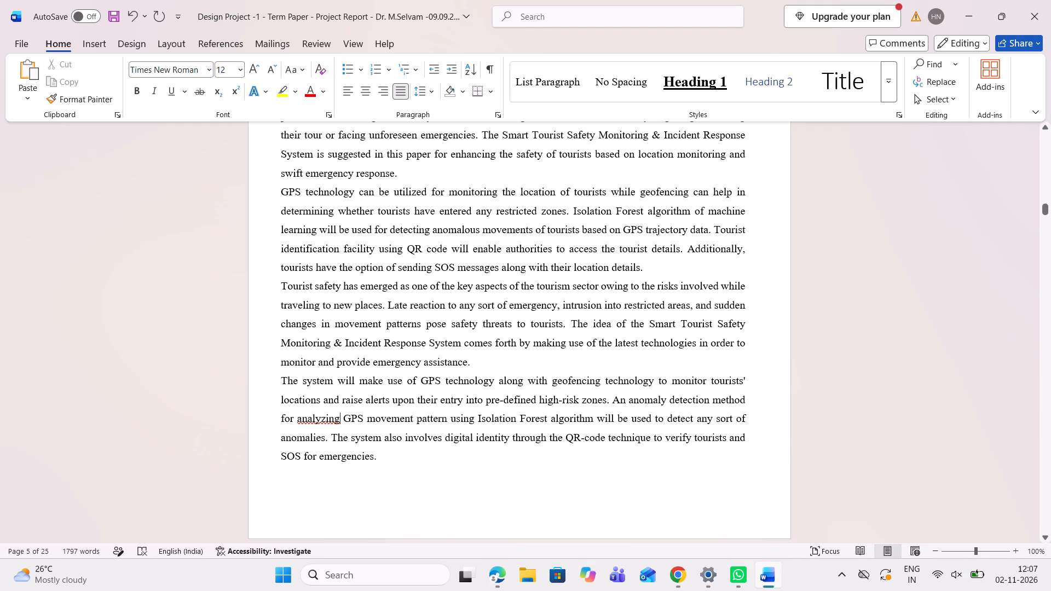
{"action": "left_click_drag", "start_coordinate": [573, 322], "coordinate": [487, 376]}
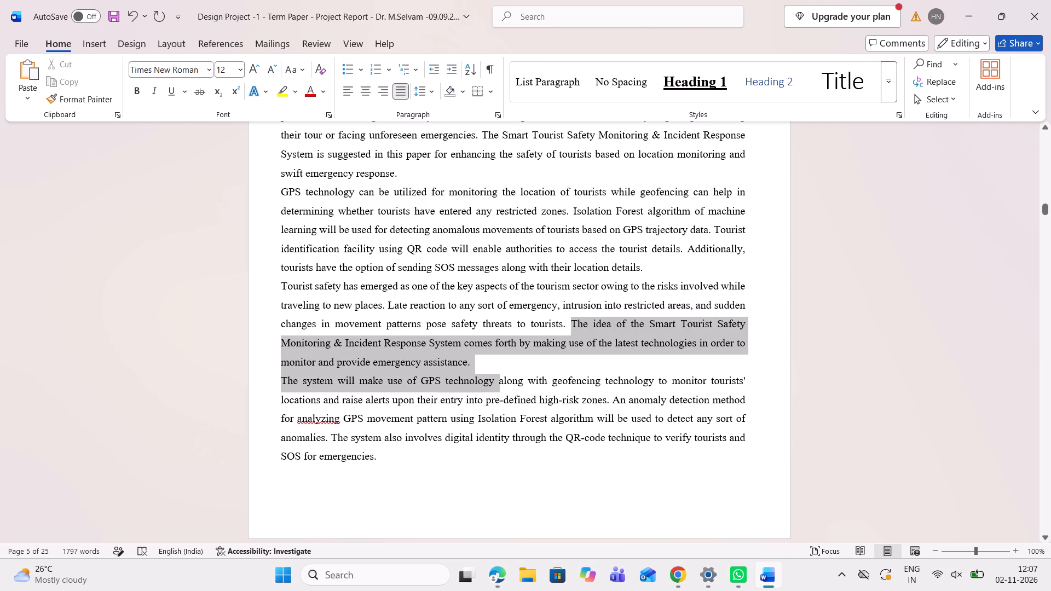
{"action": "left_click_drag", "start_coordinate": [487, 376], "coordinate": [481, 364]}
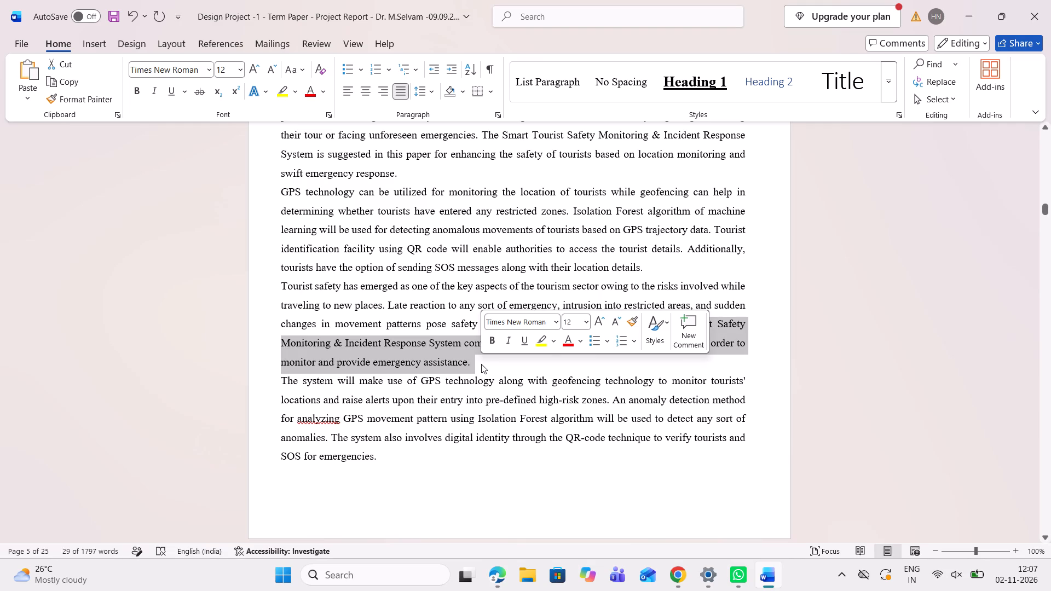
{"action": "key", "text": "BackSpace"}
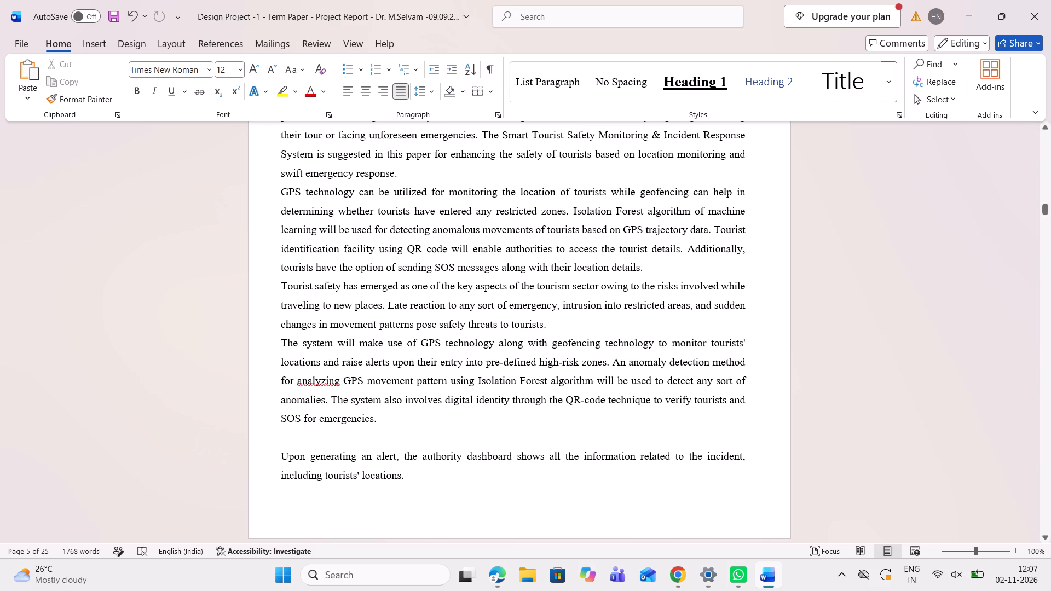
Place the insertion point at the start of the abstract's closing paragraph, before "Upon generating an alert".
{"action": "left_click", "coordinate": [279, 453]}
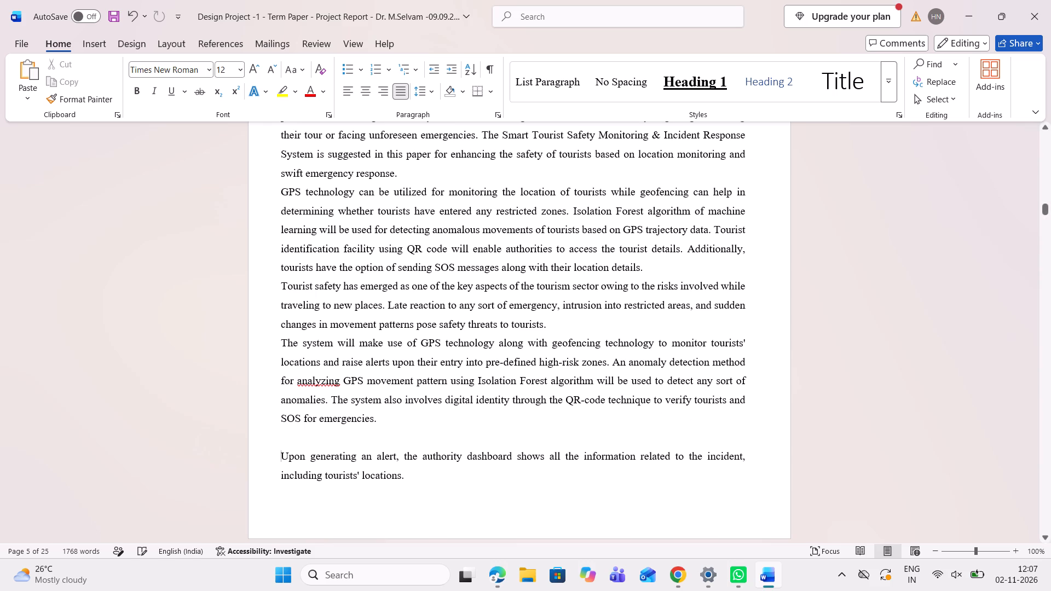
{"action": "left_click", "coordinate": [282, 454]}
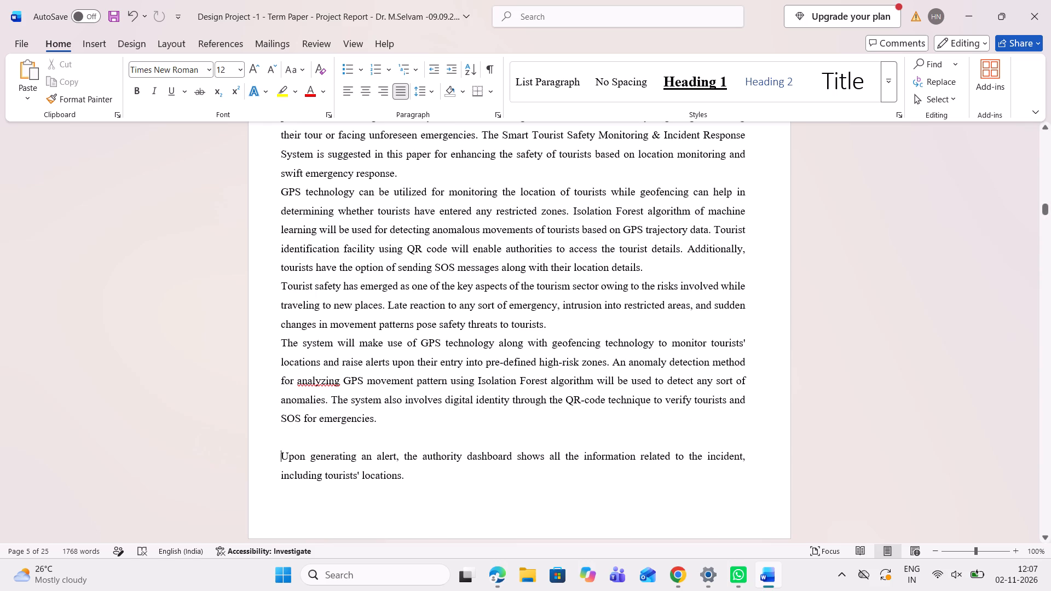
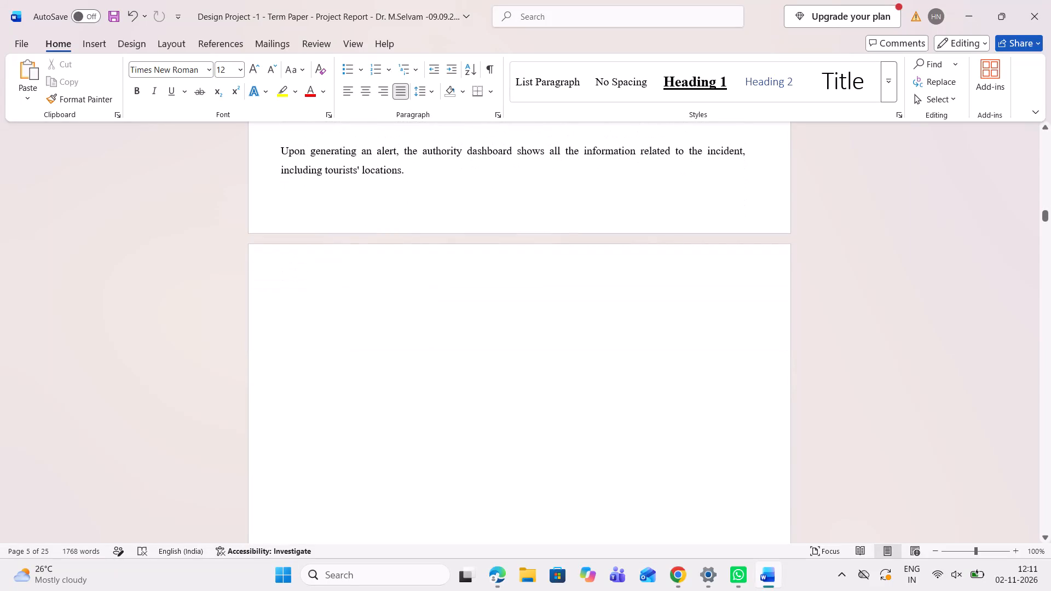
Try to remove the blank page between the abstract and the symbols and abbreviations list by deleting its empty lines.
{"action": "scroll", "coordinate": [687, 273], "scroll_direction": "up", "scroll_amount": 4}
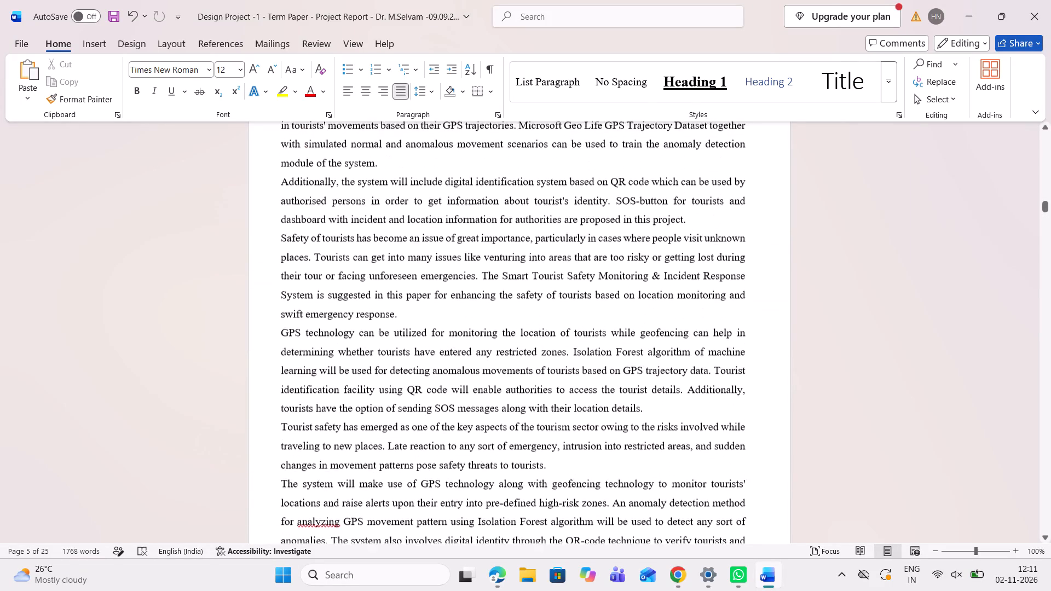
{"action": "scroll", "coordinate": [687, 273], "scroll_direction": "down", "scroll_amount": 4}
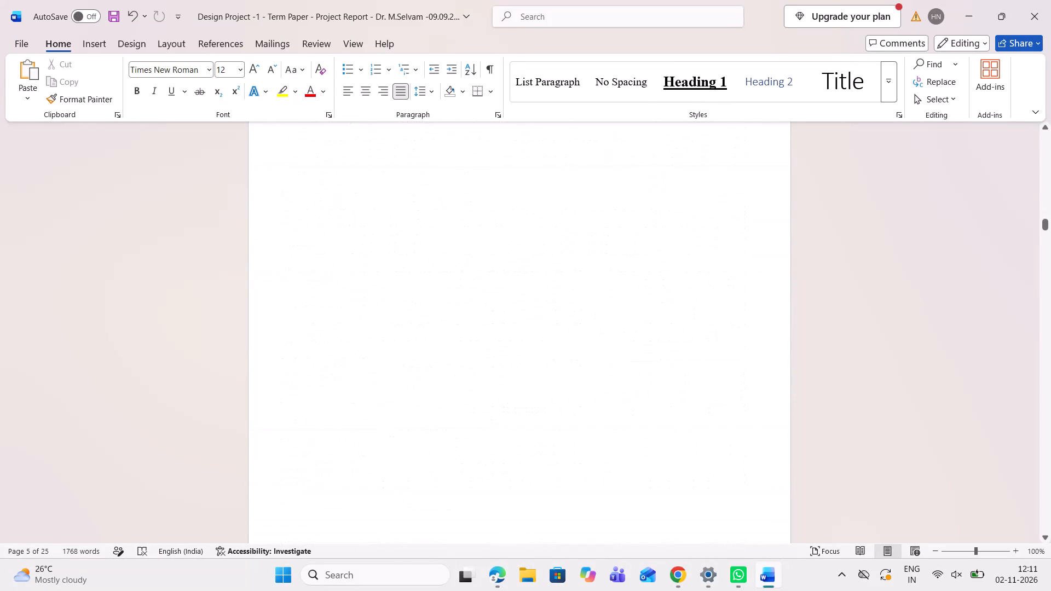
{"action": "left_click", "coordinate": [604, 304]}
{"action": "key", "text": "Delete"}
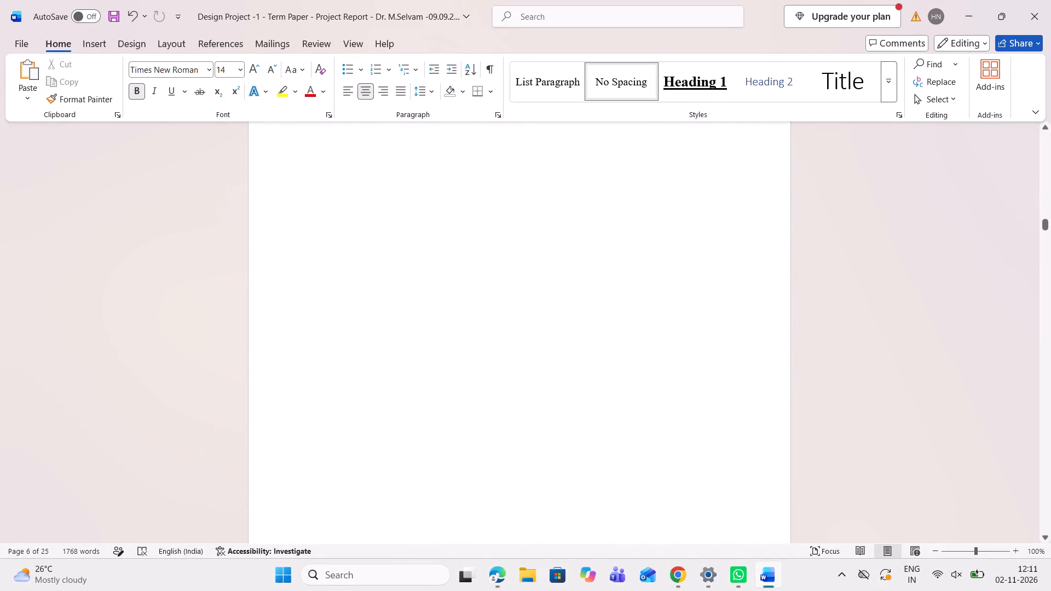
{"action": "scroll", "coordinate": [604, 304], "scroll_direction": "up", "scroll_amount": 4}
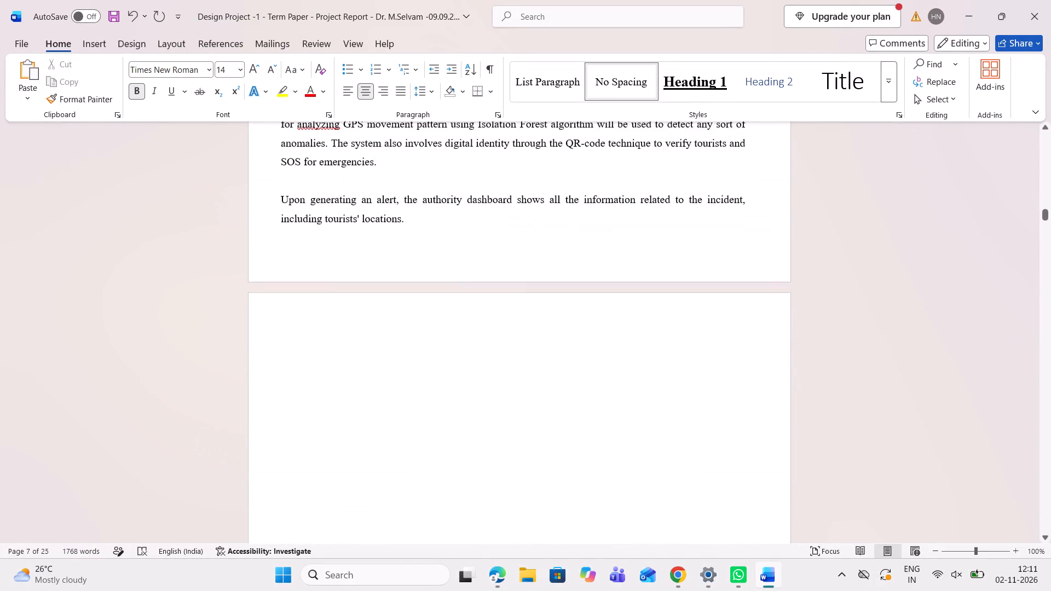
{"action": "double_click", "coordinate": [556, 278]}
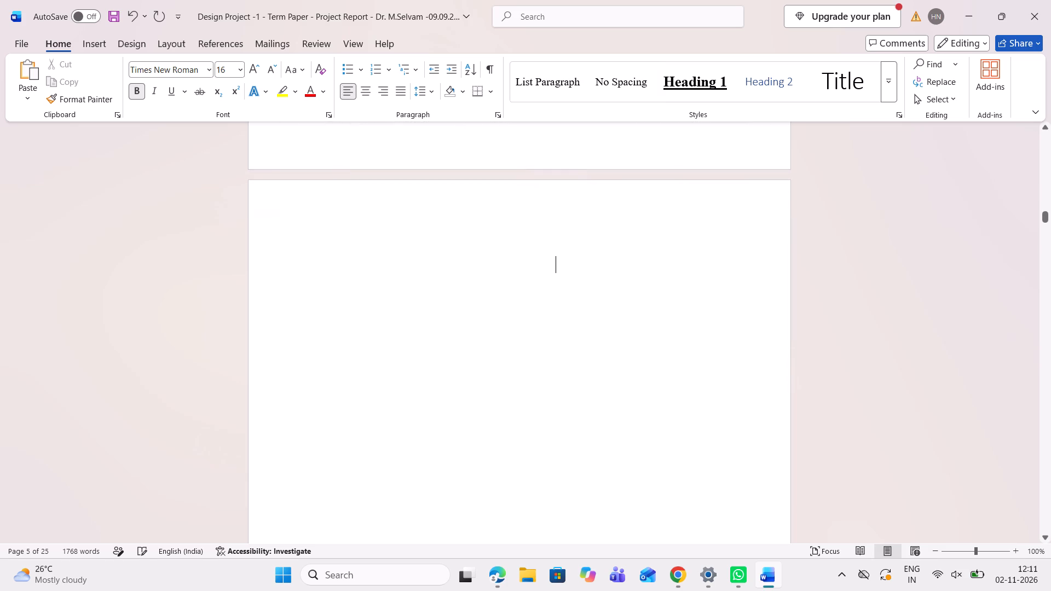
{"action": "key", "text": "Delete"}
{"action": "key", "text": "Delete"}
{"action": "key", "text": "Delete"}
Restore the missing initial L so the heading reads "LIST OF SYMBOLS & ABBREVIATIONS".
{"action": "scroll", "coordinate": [556, 278], "scroll_direction": "down", "scroll_amount": 4}
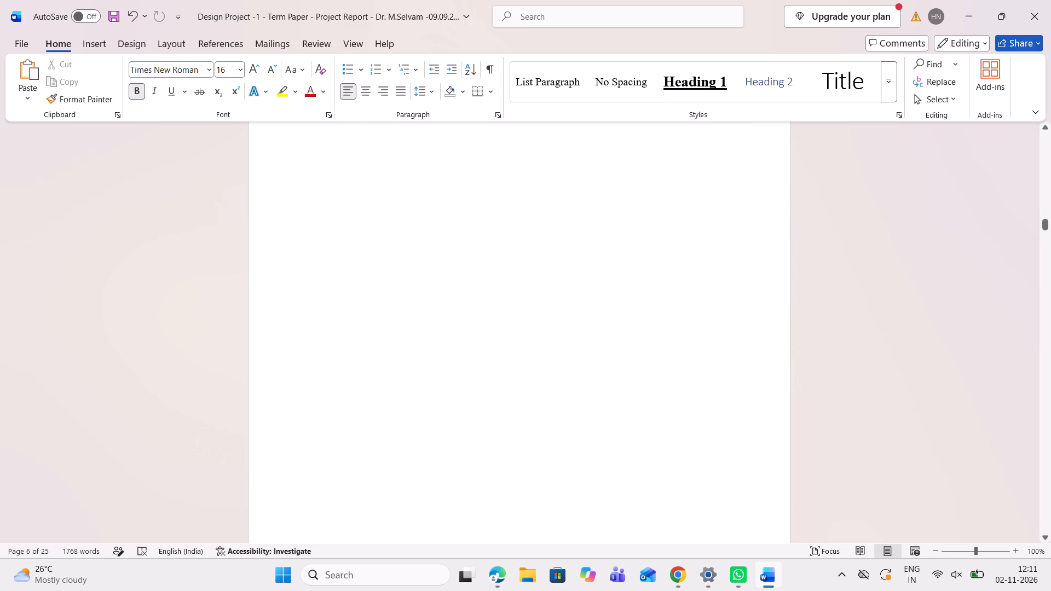
{"action": "scroll", "coordinate": [556, 278], "scroll_direction": "down", "scroll_amount": 3}
{"action": "scroll", "coordinate": [556, 278], "scroll_direction": "up", "scroll_amount": 1}
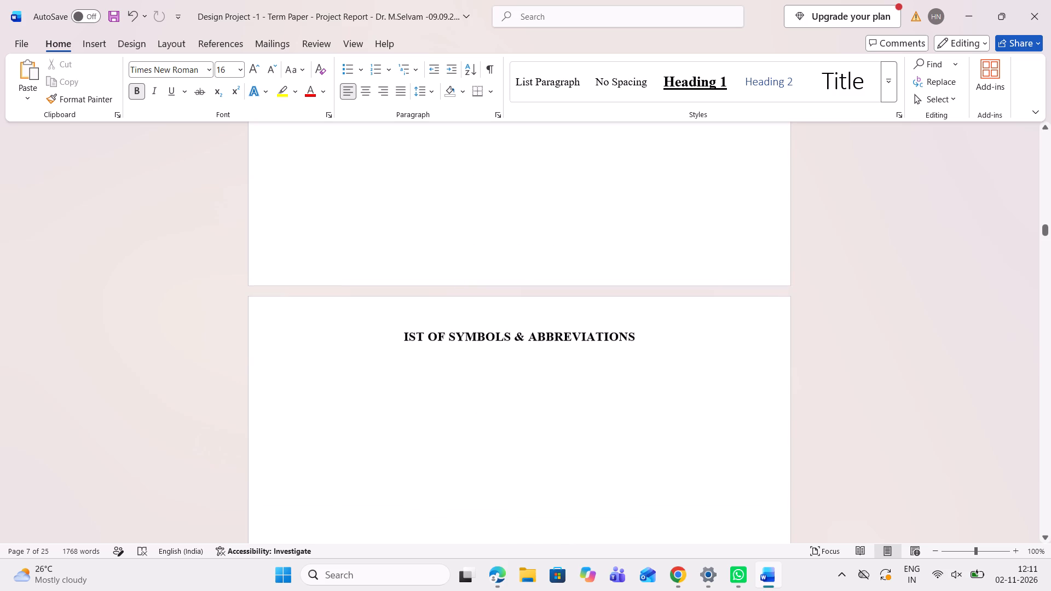
{"action": "left_click", "coordinate": [402, 340]}
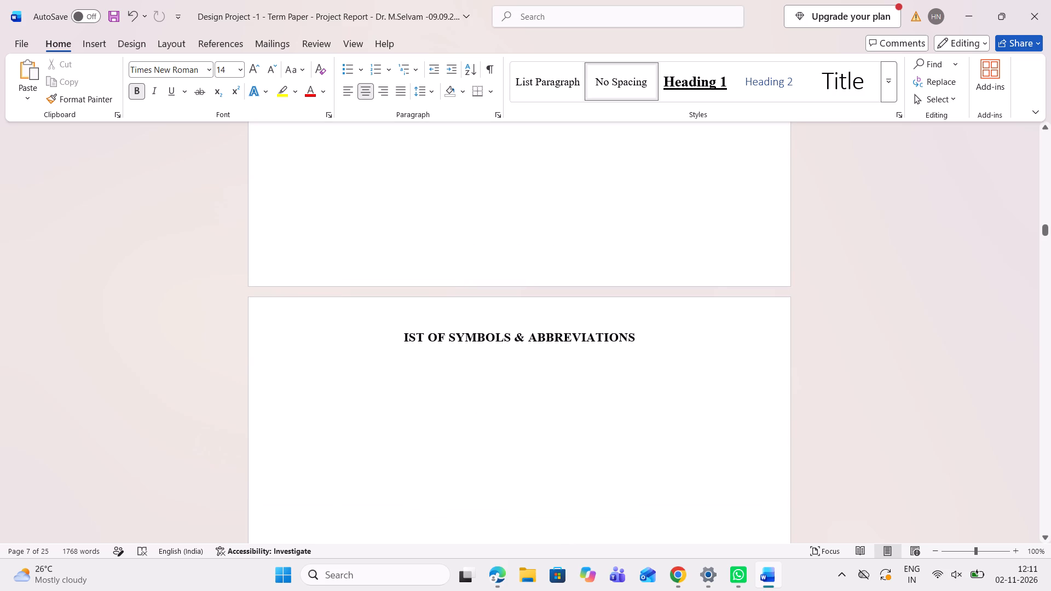
{"action": "key", "text": "l"}
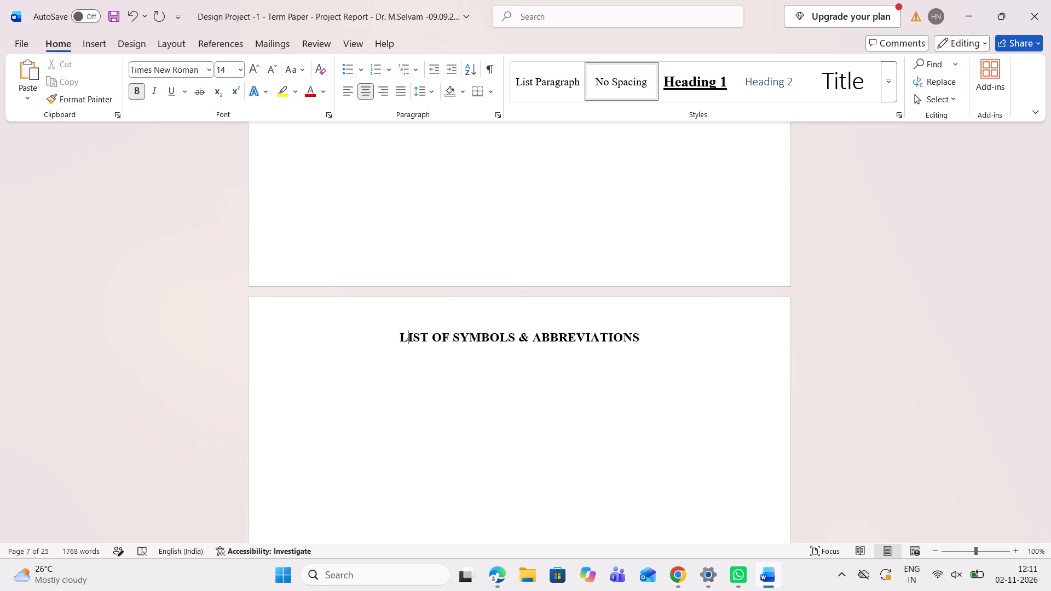
Delete the empty lines at the top of the blank page that follows the abstract.
{"action": "scroll", "coordinate": [402, 340], "scroll_direction": "up", "scroll_amount": 3}
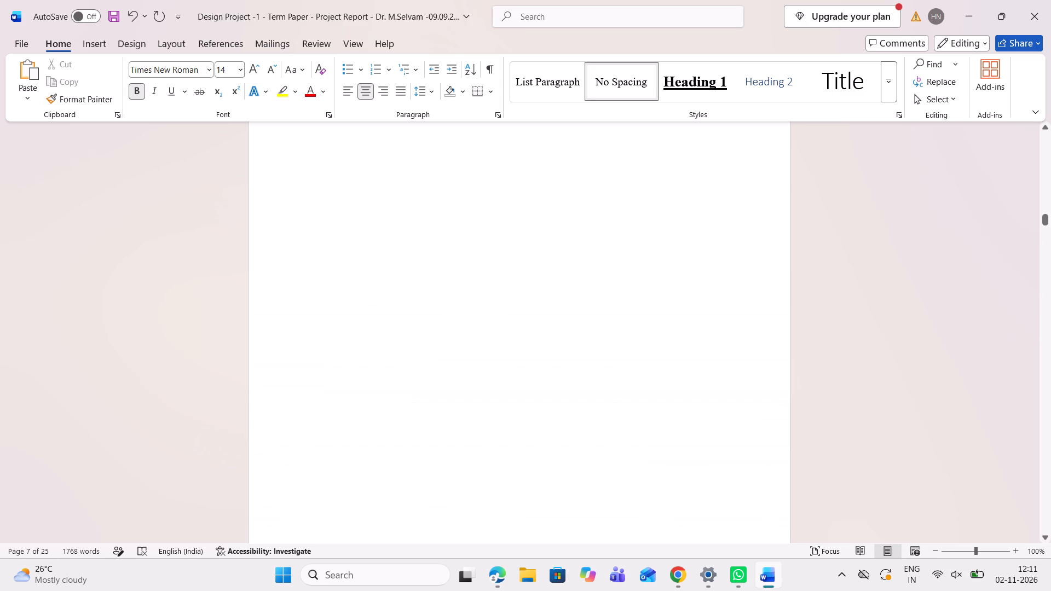
{"action": "scroll", "coordinate": [402, 340], "scroll_direction": "up", "scroll_amount": 1}
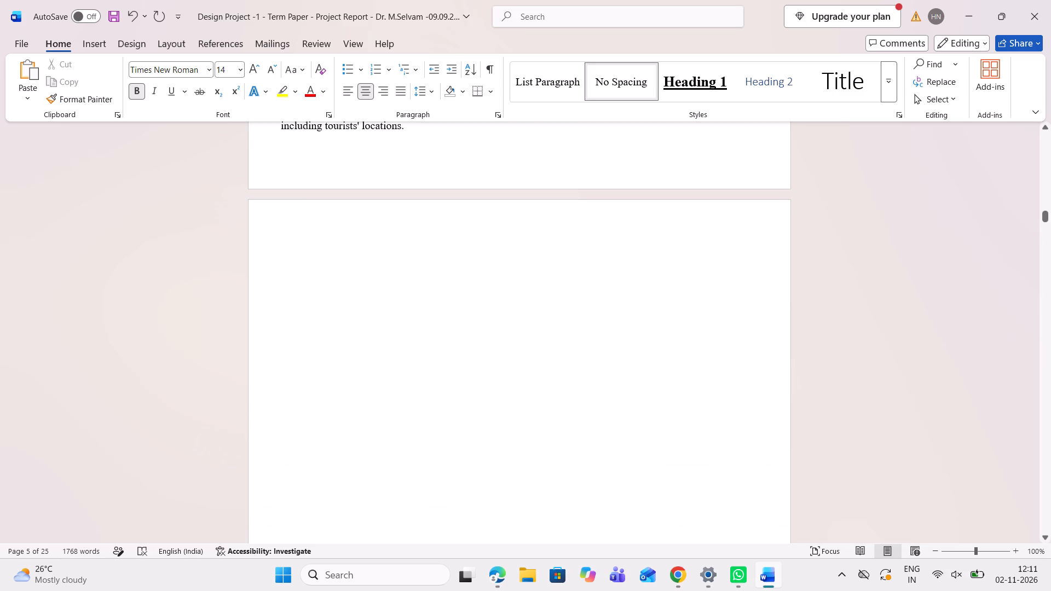
{"action": "left_click", "coordinate": [273, 216]}
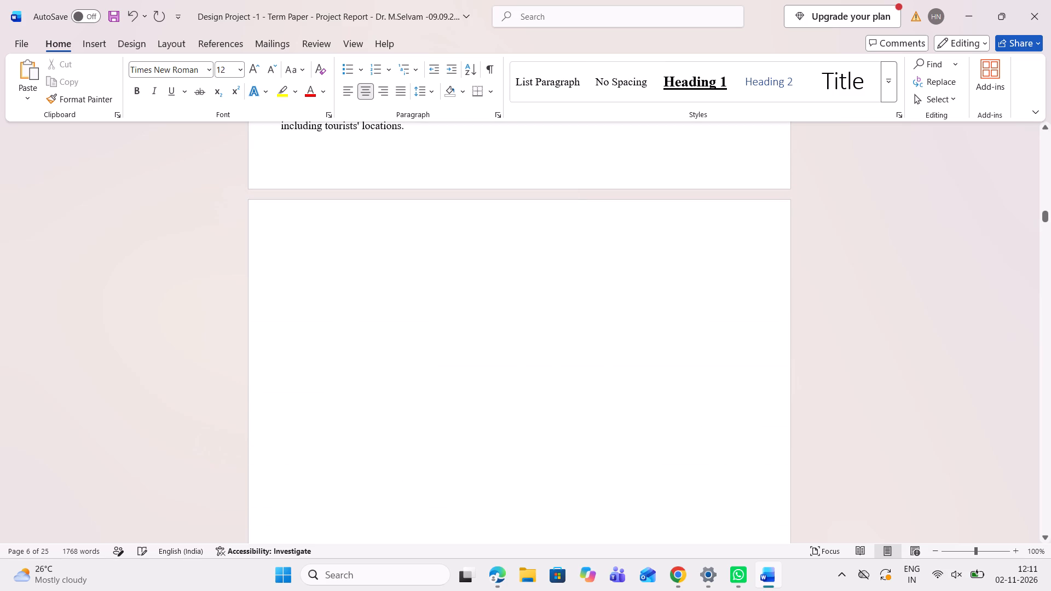
{"action": "left_click", "coordinate": [250, 200]}
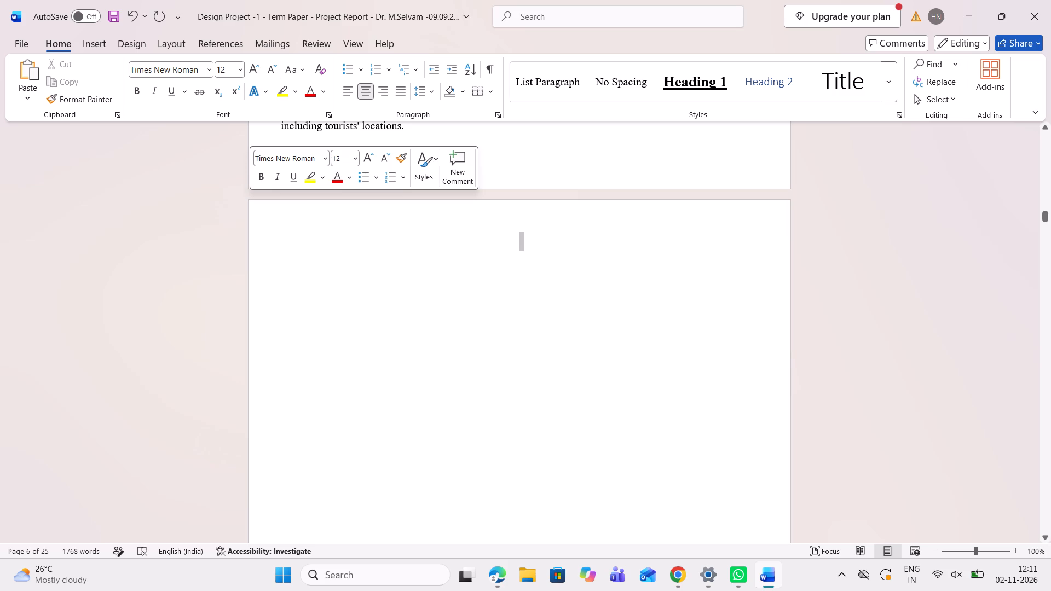
{"action": "key", "text": "Delete"}
{"action": "key", "text": "Delete"}
{"action": "key", "text": "Delete"}
{"action": "key", "text": "Delete"}
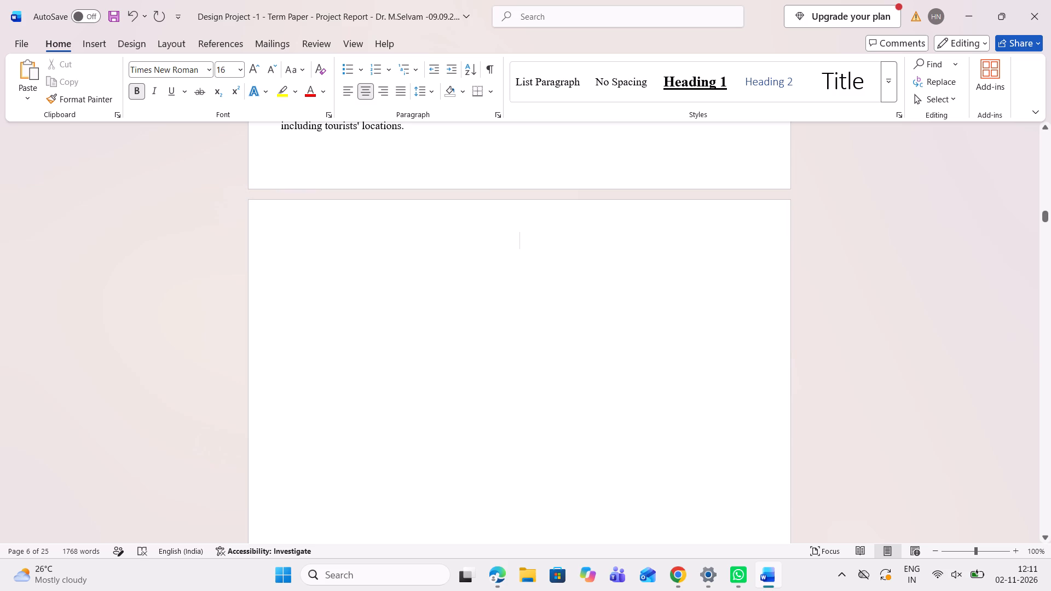
{"action": "scroll", "coordinate": [399, 285], "scroll_direction": "down", "scroll_amount": 5}
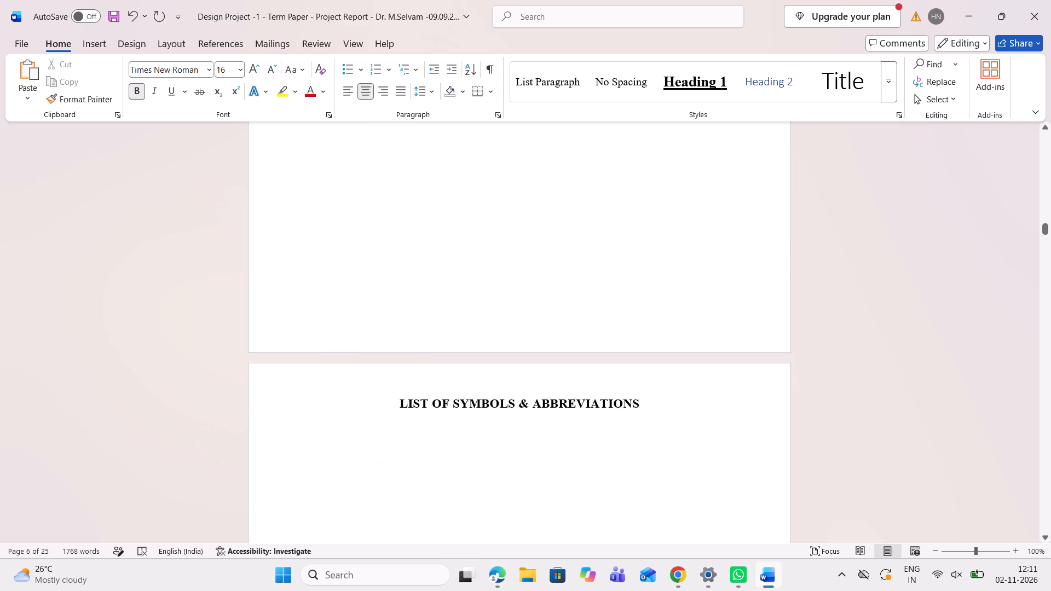
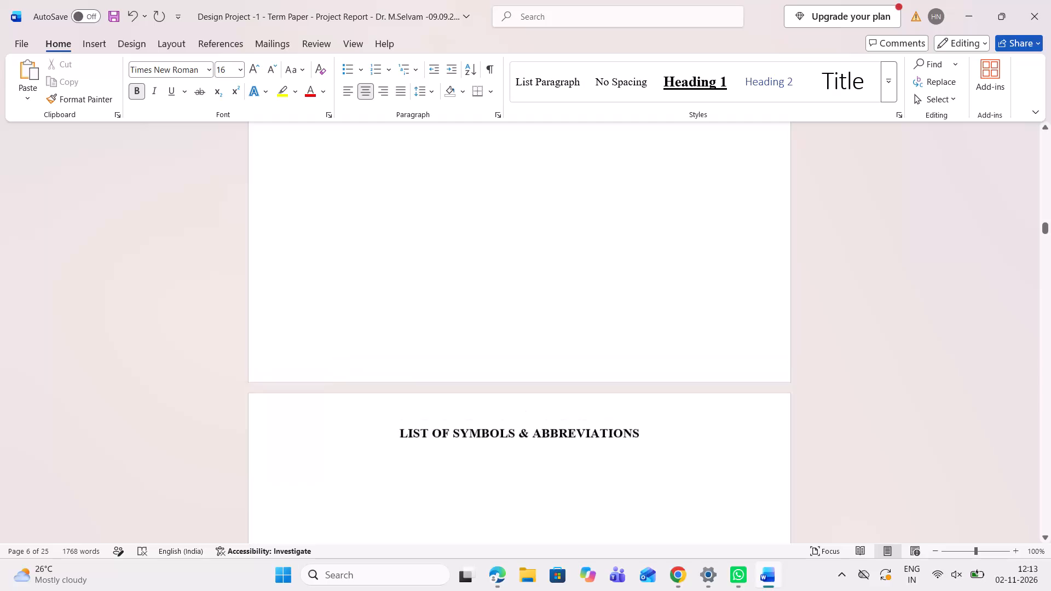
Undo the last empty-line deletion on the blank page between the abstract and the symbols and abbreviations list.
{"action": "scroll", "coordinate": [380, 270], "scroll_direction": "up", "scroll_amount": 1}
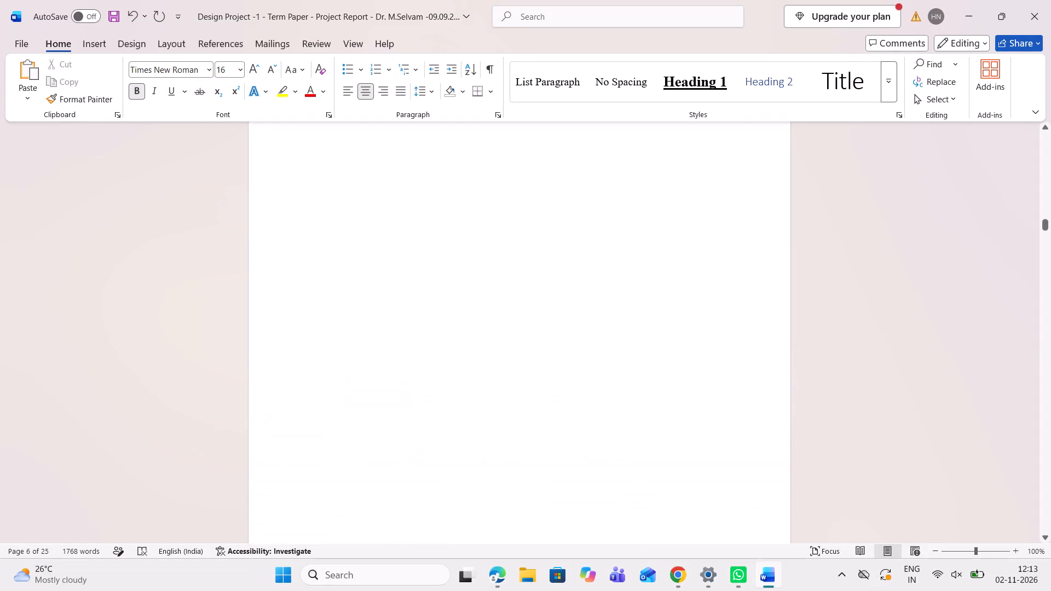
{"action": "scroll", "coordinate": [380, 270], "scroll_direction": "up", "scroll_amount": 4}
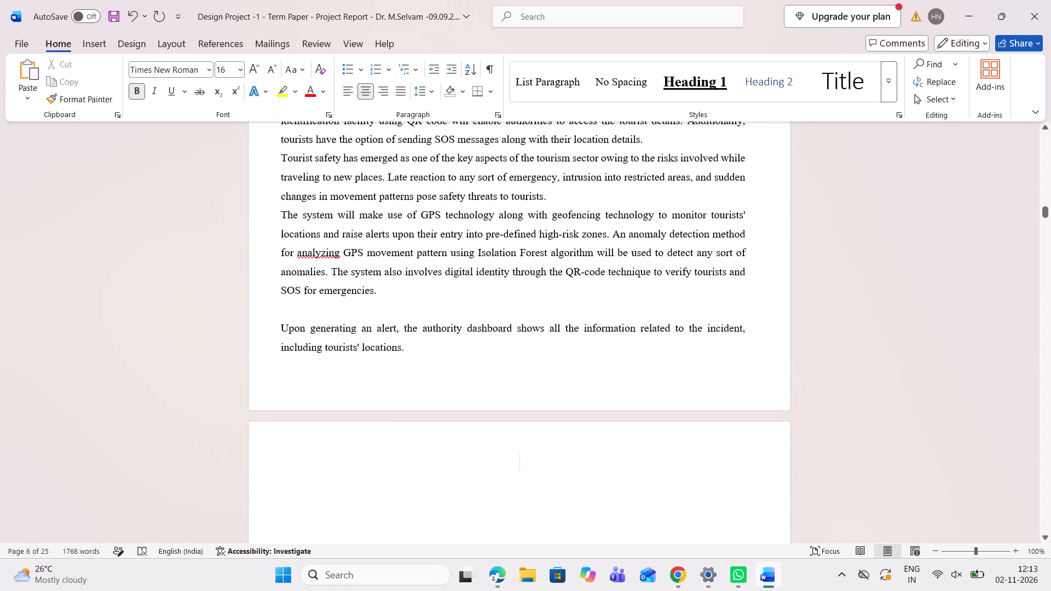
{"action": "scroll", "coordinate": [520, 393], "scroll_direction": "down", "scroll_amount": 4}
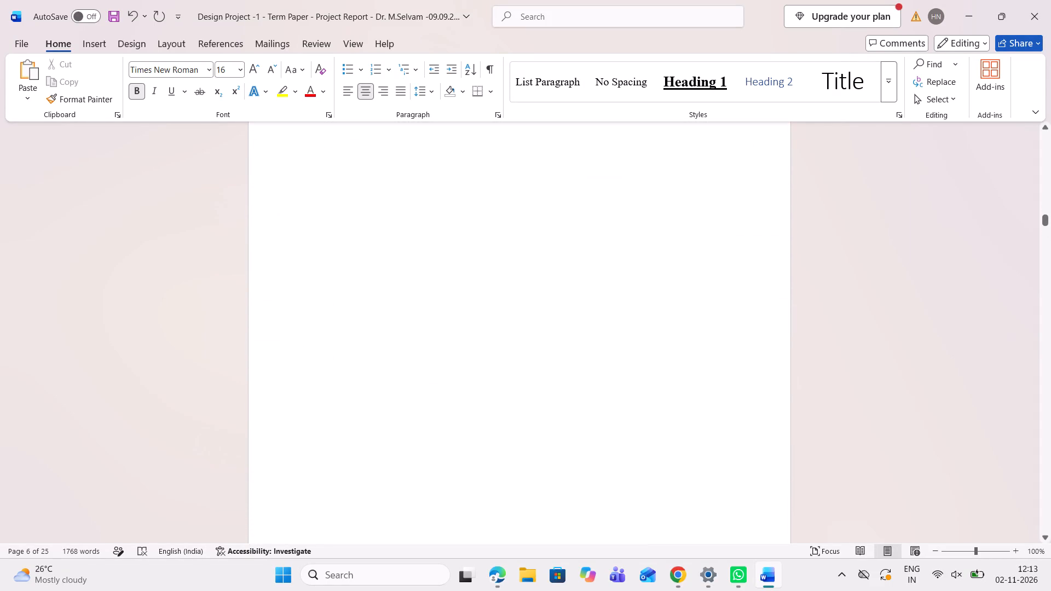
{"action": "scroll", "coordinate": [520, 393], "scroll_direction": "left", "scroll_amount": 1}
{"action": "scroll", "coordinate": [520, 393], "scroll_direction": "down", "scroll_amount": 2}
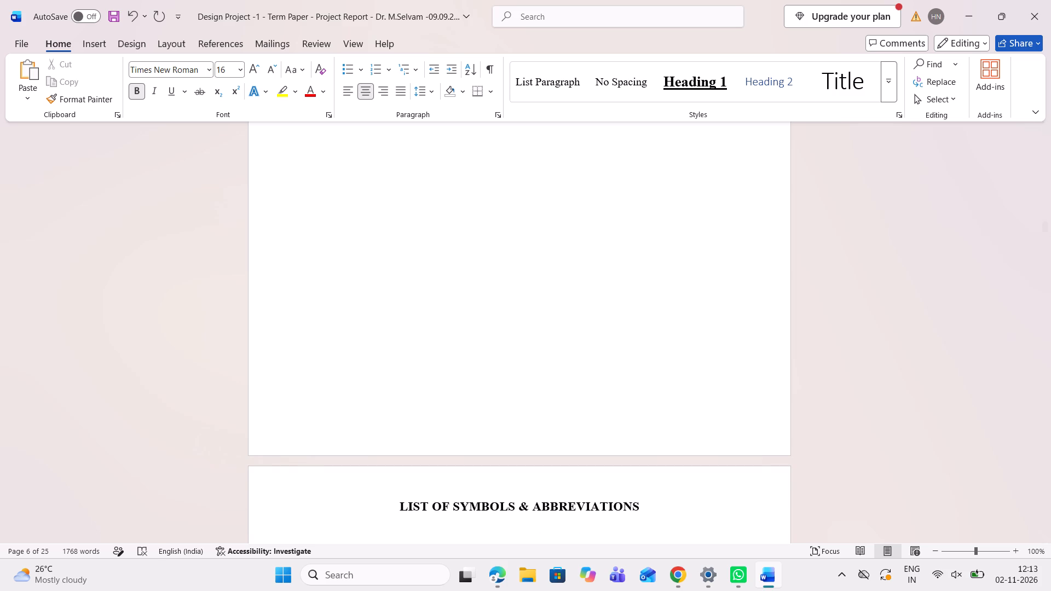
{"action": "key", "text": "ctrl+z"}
Select and delete the empty line at the top of the blank page following the abstract.
{"action": "scroll", "coordinate": [520, 393], "scroll_direction": "up", "scroll_amount": 2}
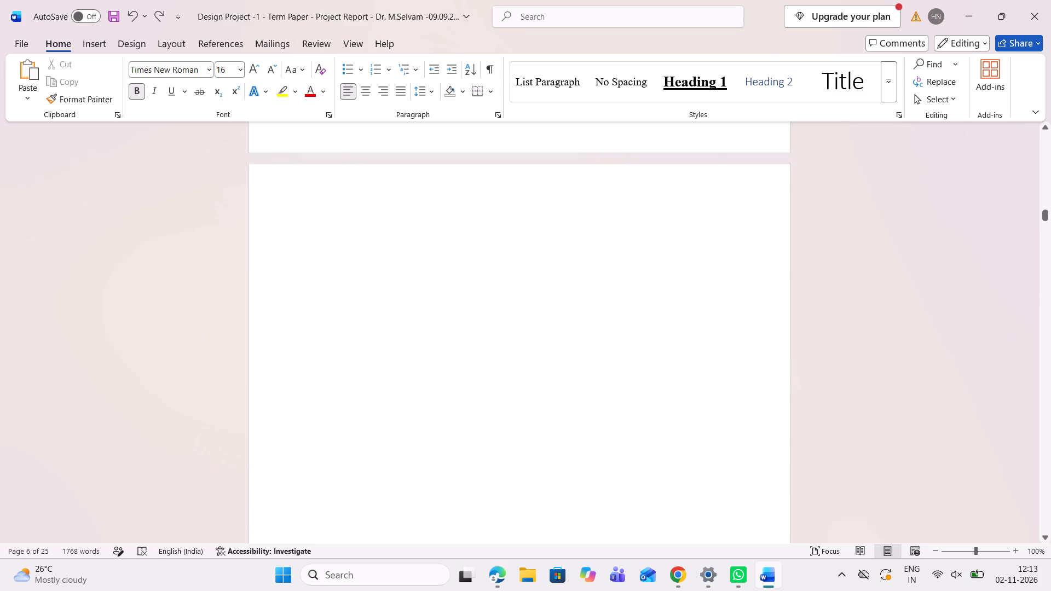
{"action": "scroll", "coordinate": [520, 393], "scroll_direction": "up", "scroll_amount": 2}
{"action": "scroll", "coordinate": [520, 393], "scroll_direction": "down", "scroll_amount": 3}
{"action": "scroll", "coordinate": [520, 393], "scroll_direction": "up", "scroll_amount": 1}
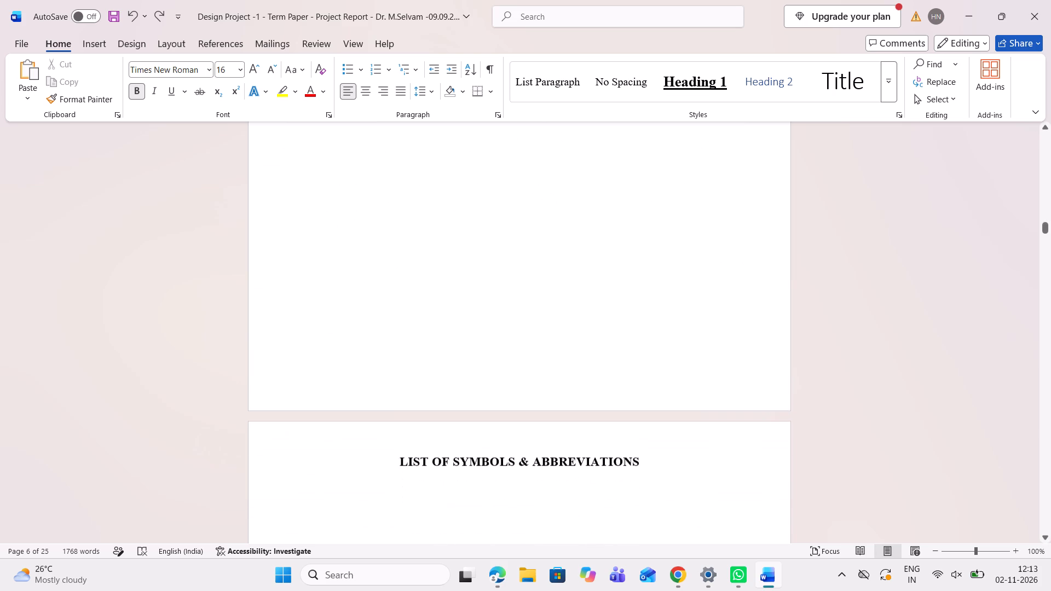
{"action": "scroll", "coordinate": [520, 393], "scroll_direction": "up", "scroll_amount": 2}
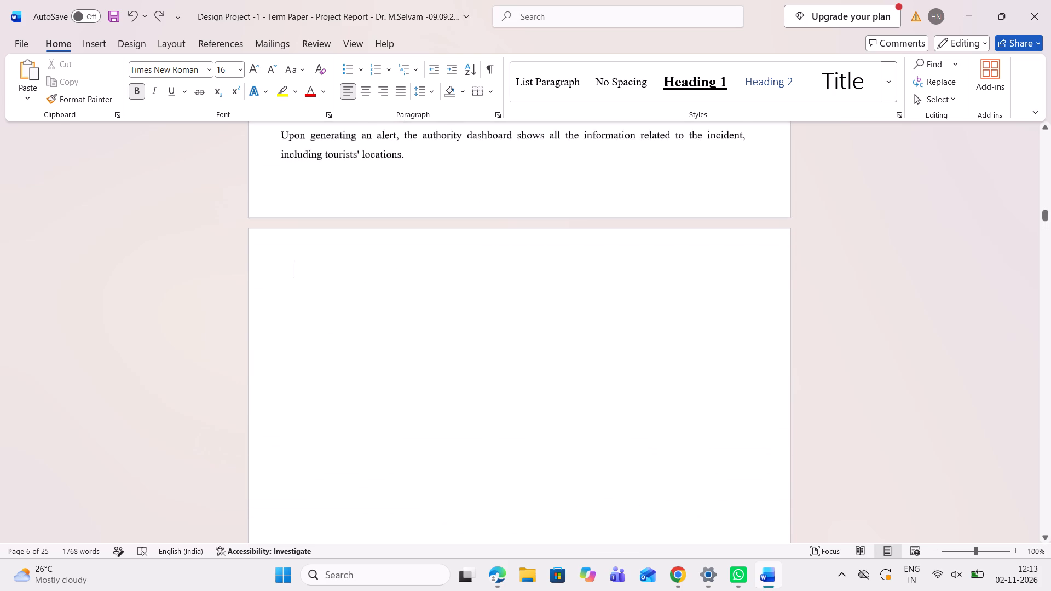
{"action": "scroll", "coordinate": [520, 393], "scroll_direction": "up", "scroll_amount": 1}
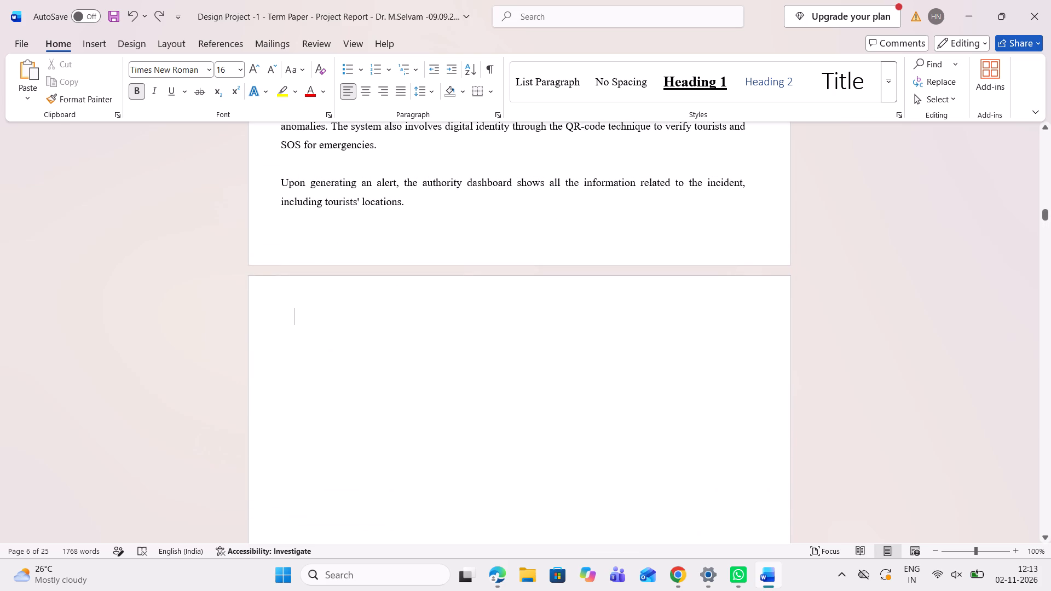
{"action": "left_click", "coordinate": [249, 276]}
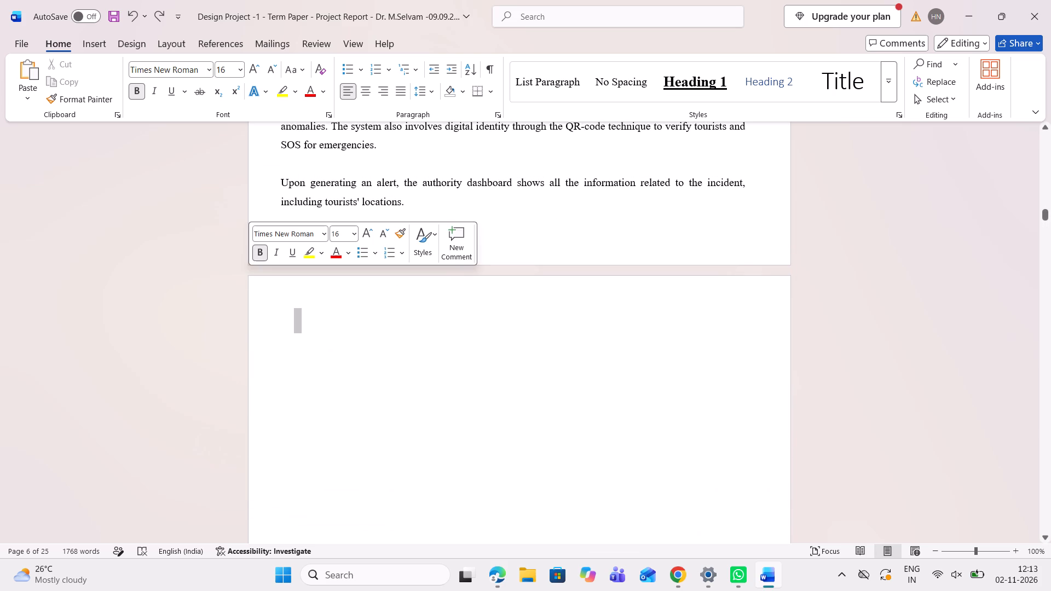
{"action": "left_click", "coordinate": [249, 276]}
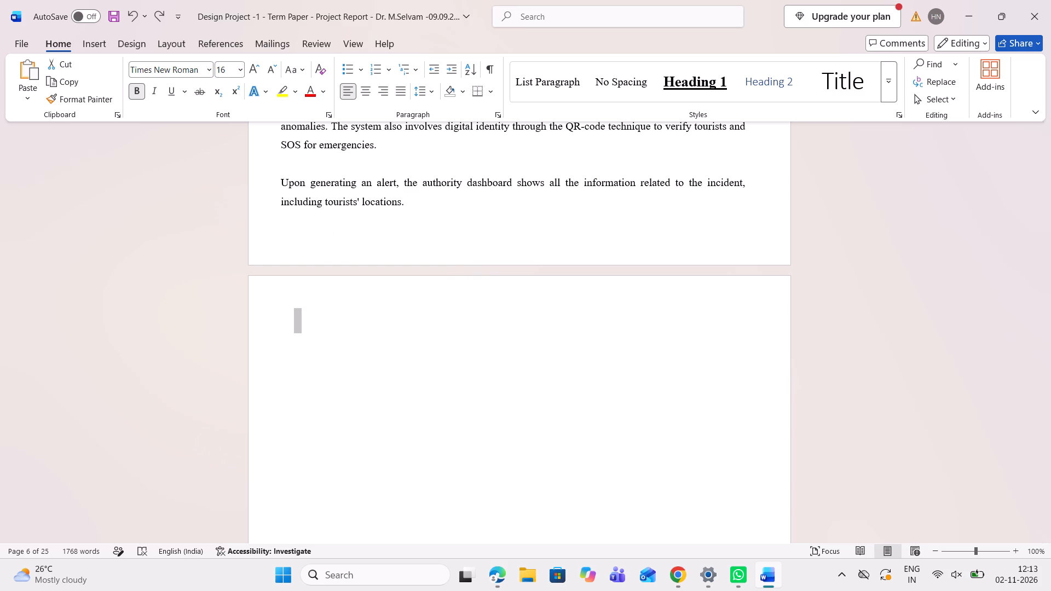
{"action": "key", "text": "Delete"}
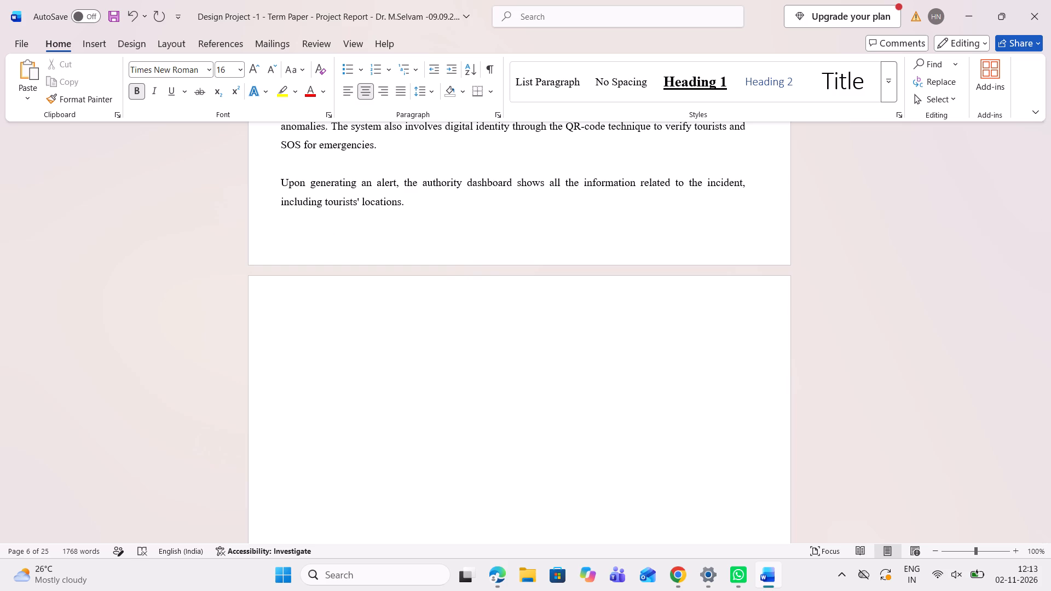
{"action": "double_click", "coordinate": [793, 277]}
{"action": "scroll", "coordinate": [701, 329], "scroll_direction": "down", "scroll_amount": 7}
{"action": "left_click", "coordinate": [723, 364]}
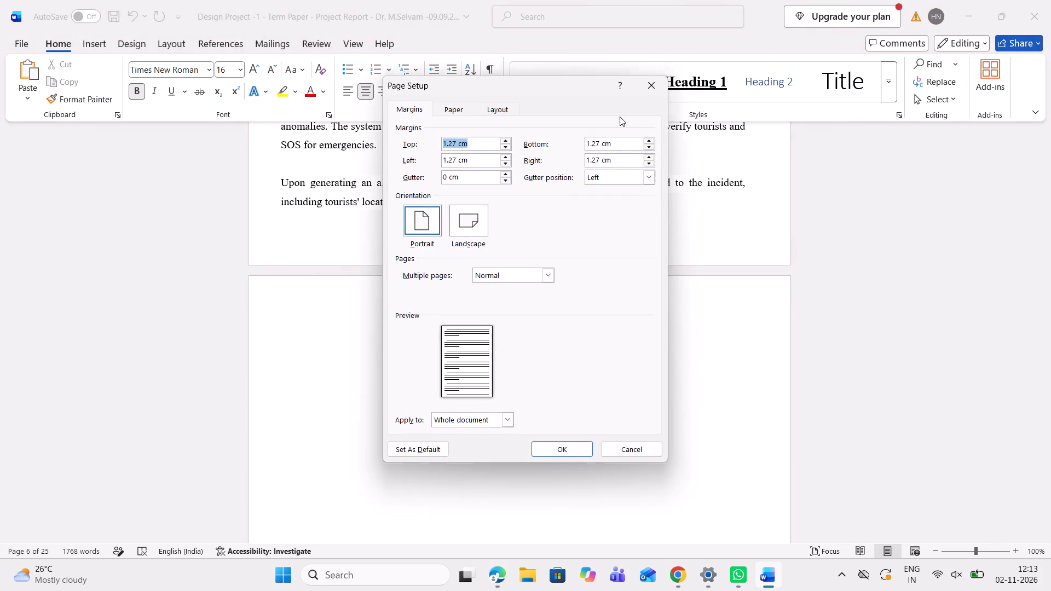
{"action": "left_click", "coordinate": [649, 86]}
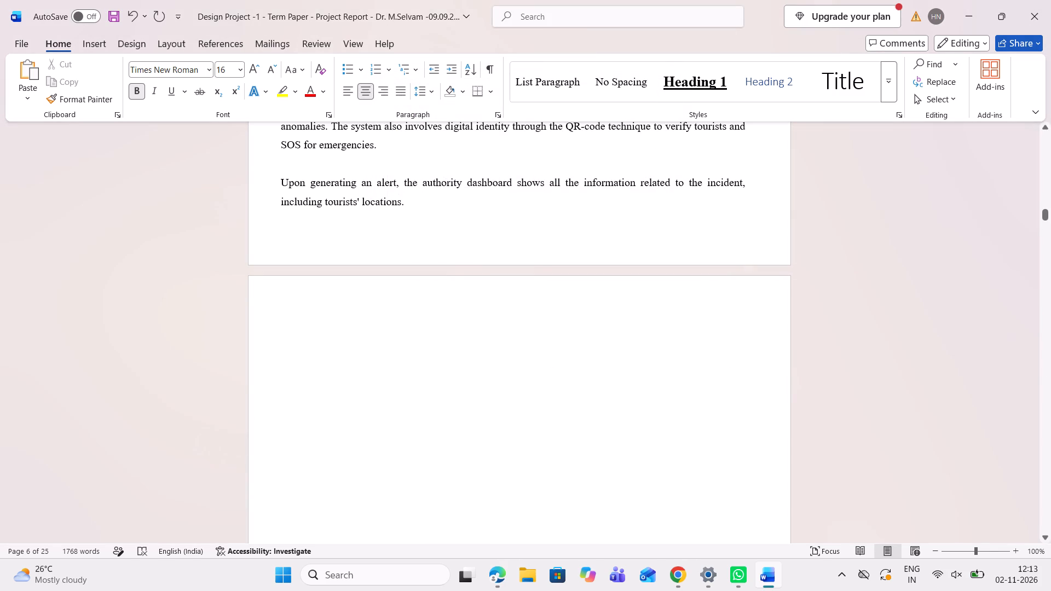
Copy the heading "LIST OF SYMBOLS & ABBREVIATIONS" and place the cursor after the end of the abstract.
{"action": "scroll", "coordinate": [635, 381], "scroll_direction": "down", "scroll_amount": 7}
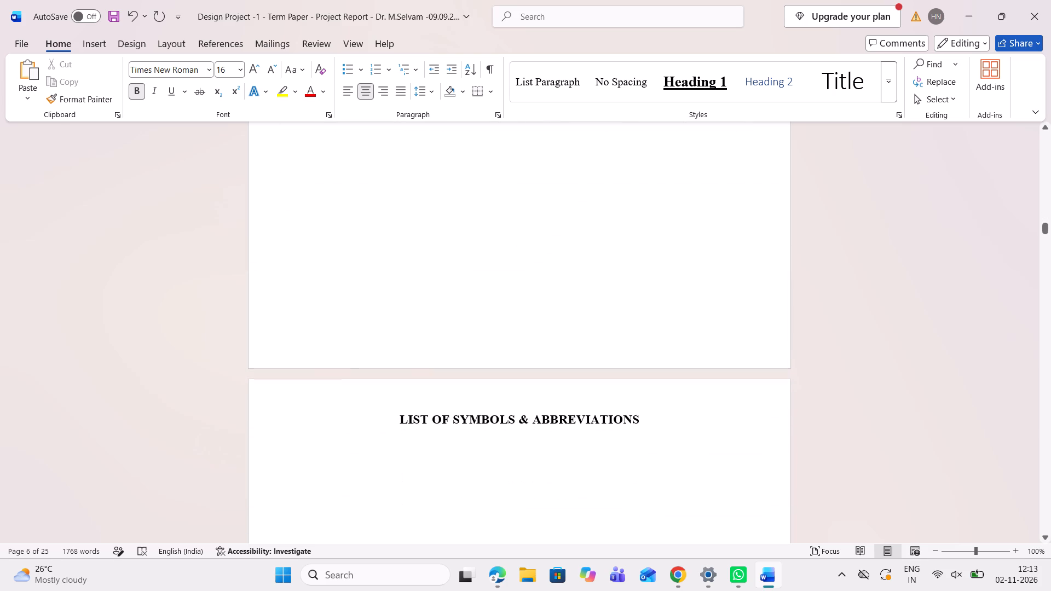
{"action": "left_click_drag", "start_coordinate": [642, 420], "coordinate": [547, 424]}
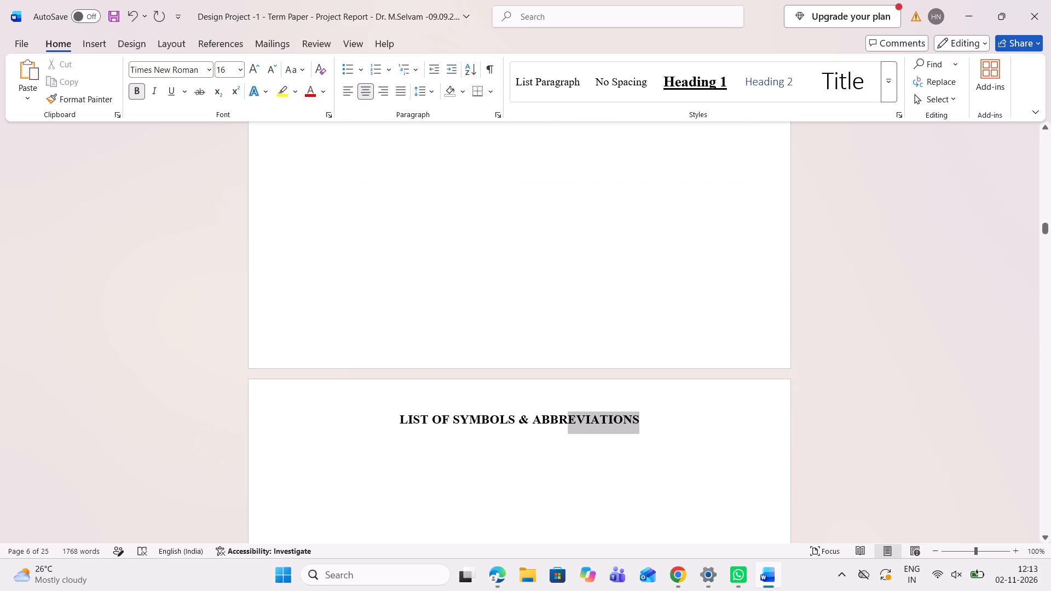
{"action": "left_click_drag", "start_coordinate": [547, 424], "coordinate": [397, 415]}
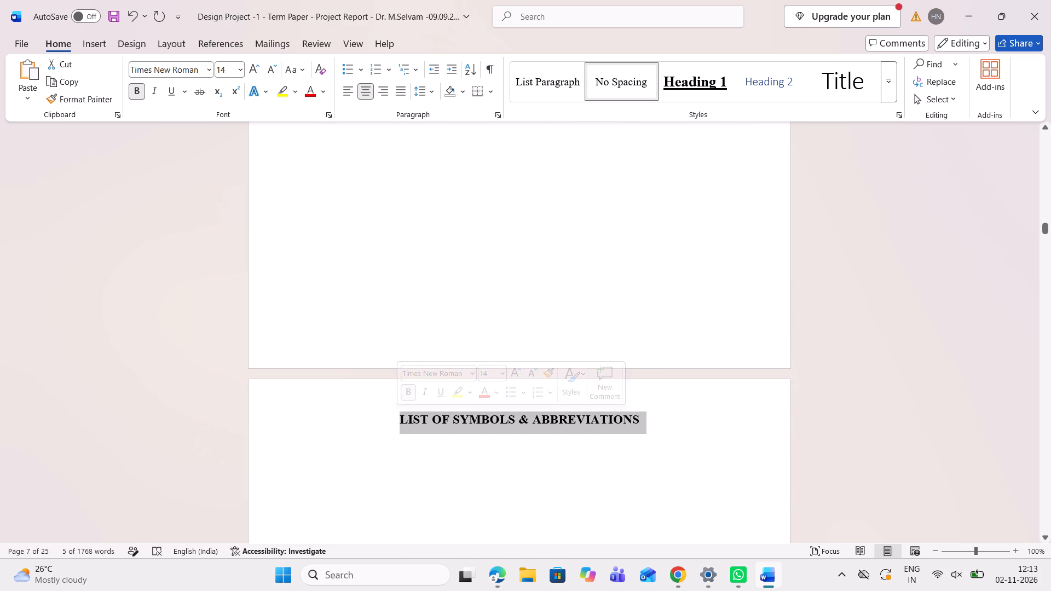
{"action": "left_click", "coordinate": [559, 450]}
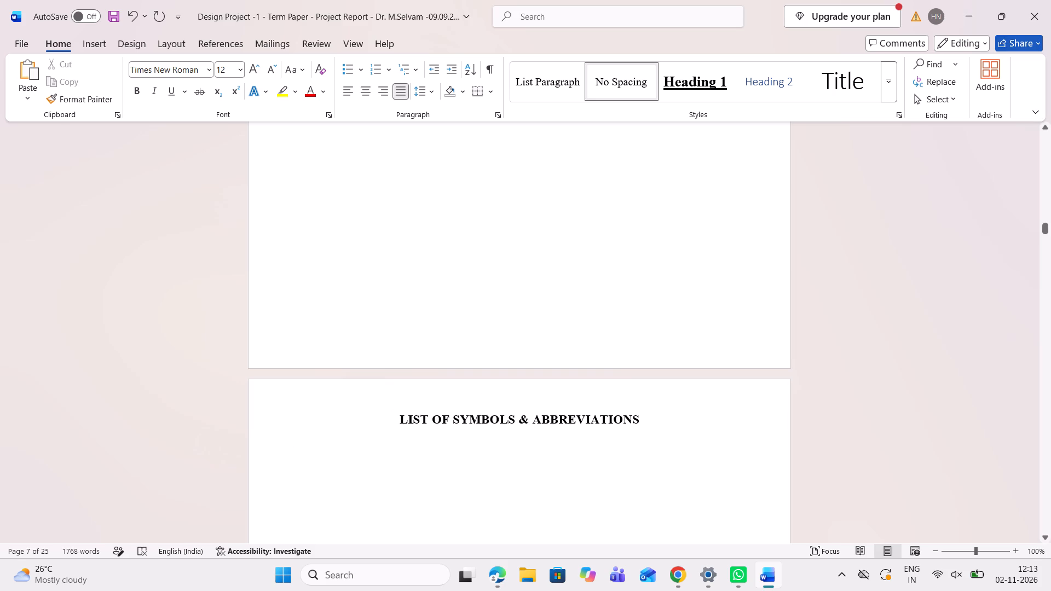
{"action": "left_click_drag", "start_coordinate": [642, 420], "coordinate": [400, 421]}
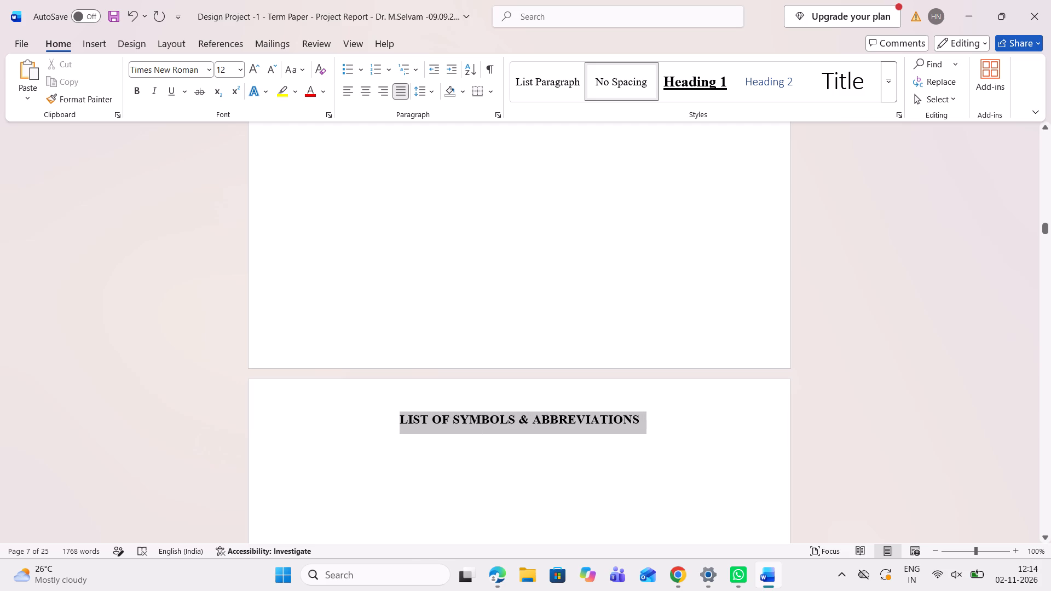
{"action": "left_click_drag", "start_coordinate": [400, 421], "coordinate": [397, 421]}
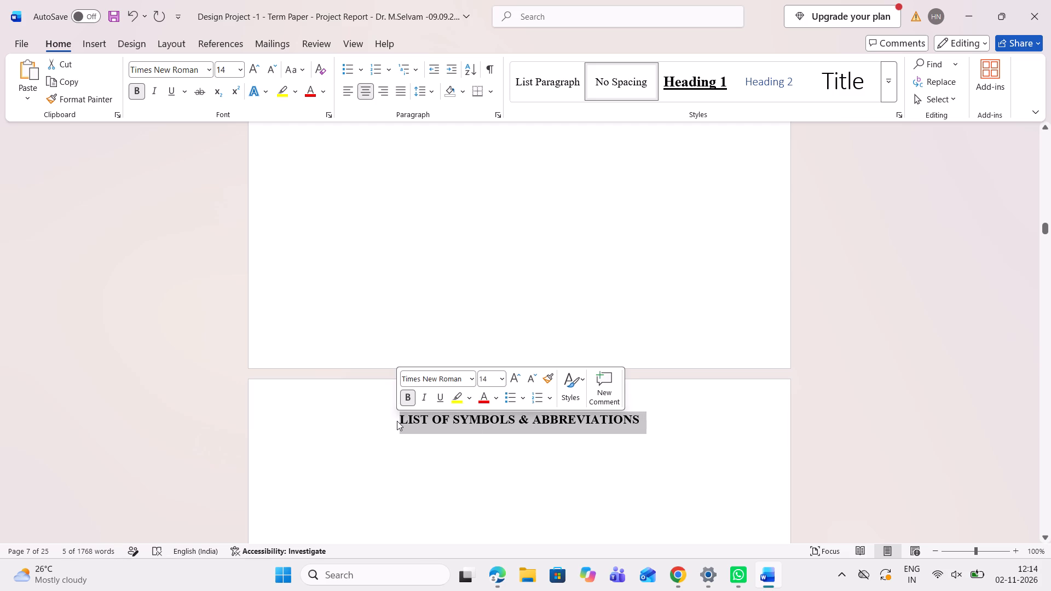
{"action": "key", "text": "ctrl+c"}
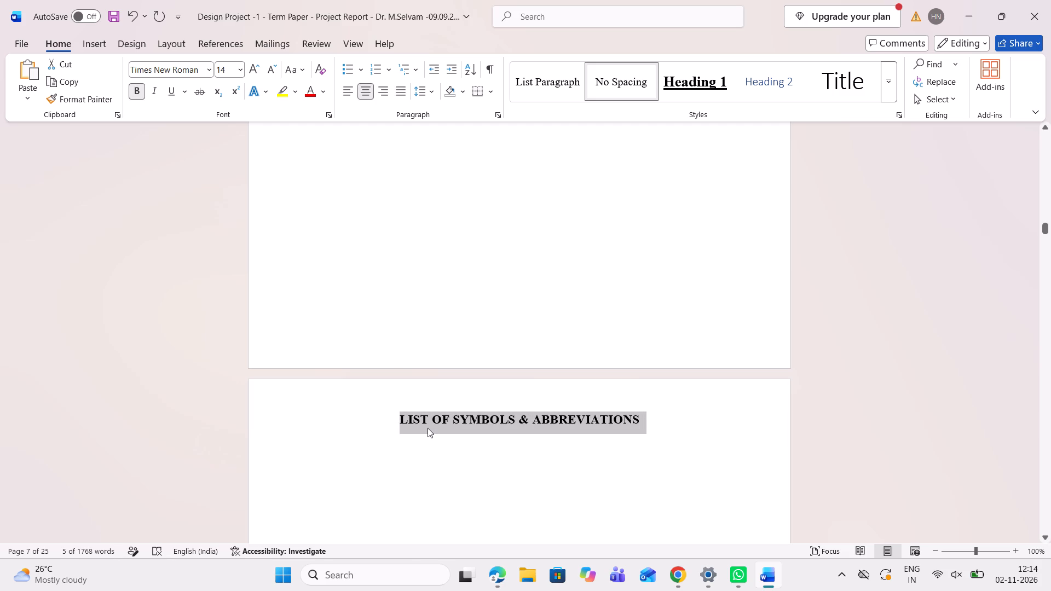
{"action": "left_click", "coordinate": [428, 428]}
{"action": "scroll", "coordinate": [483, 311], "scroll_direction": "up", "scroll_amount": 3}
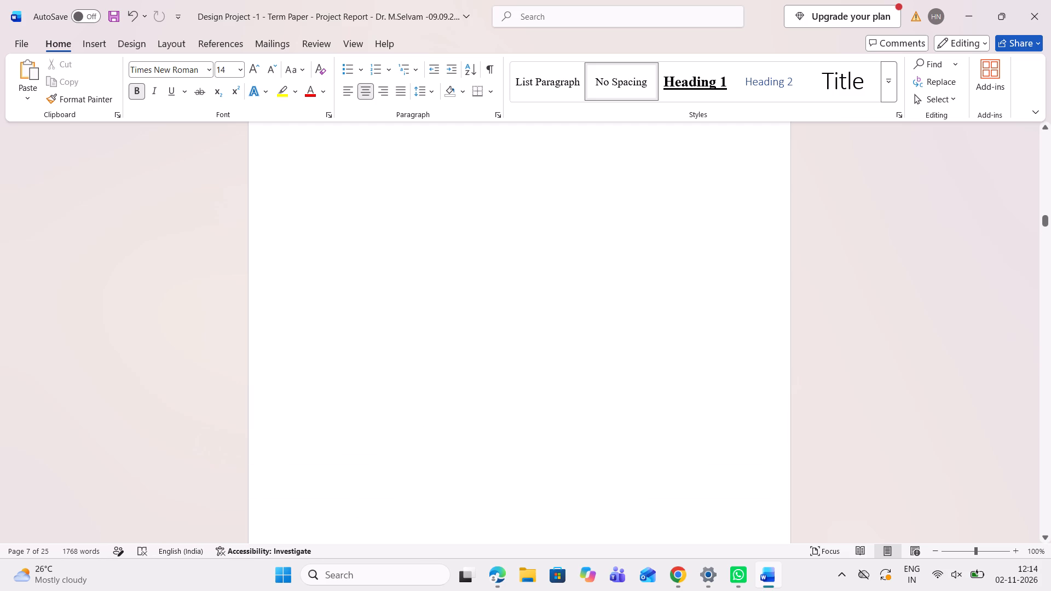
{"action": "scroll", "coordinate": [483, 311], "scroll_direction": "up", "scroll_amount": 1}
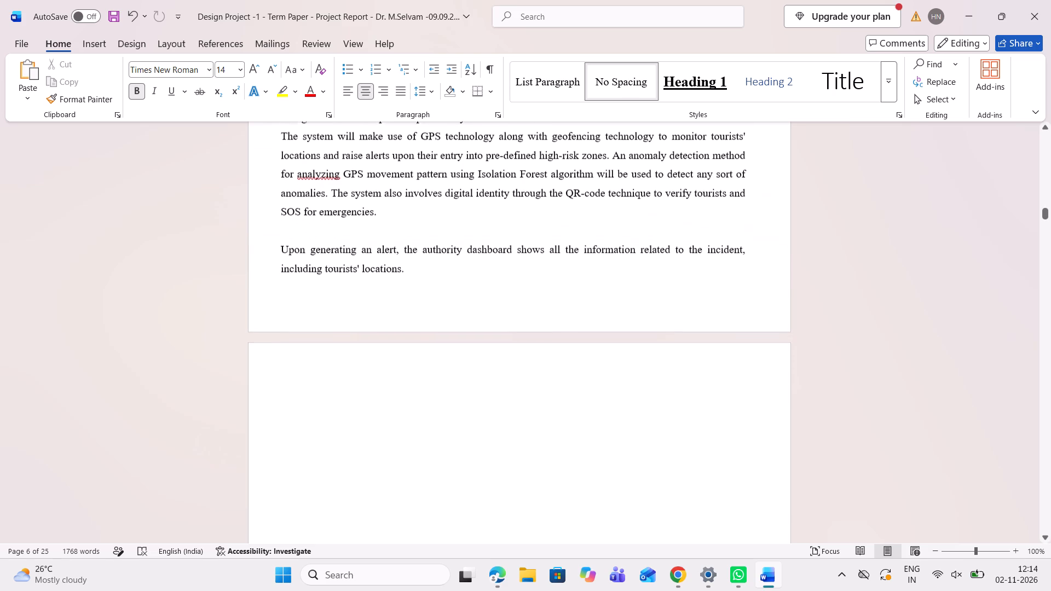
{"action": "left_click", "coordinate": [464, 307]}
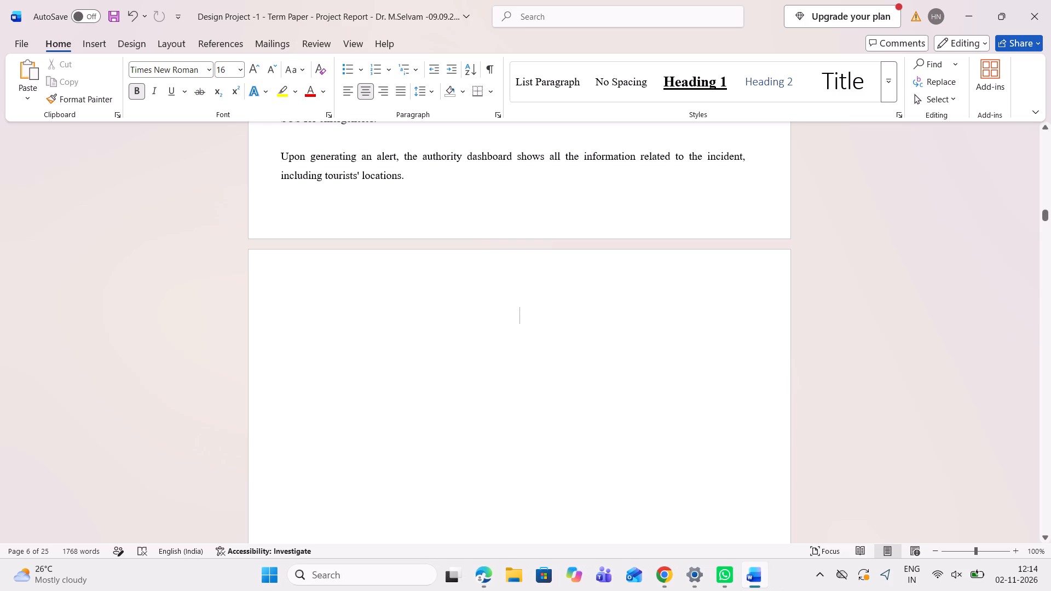
Save a copy of the report as a Word document named "Design Project -1 - report" in this PC's Downloads folder.
{"action": "left_click", "coordinate": [19, 41]}
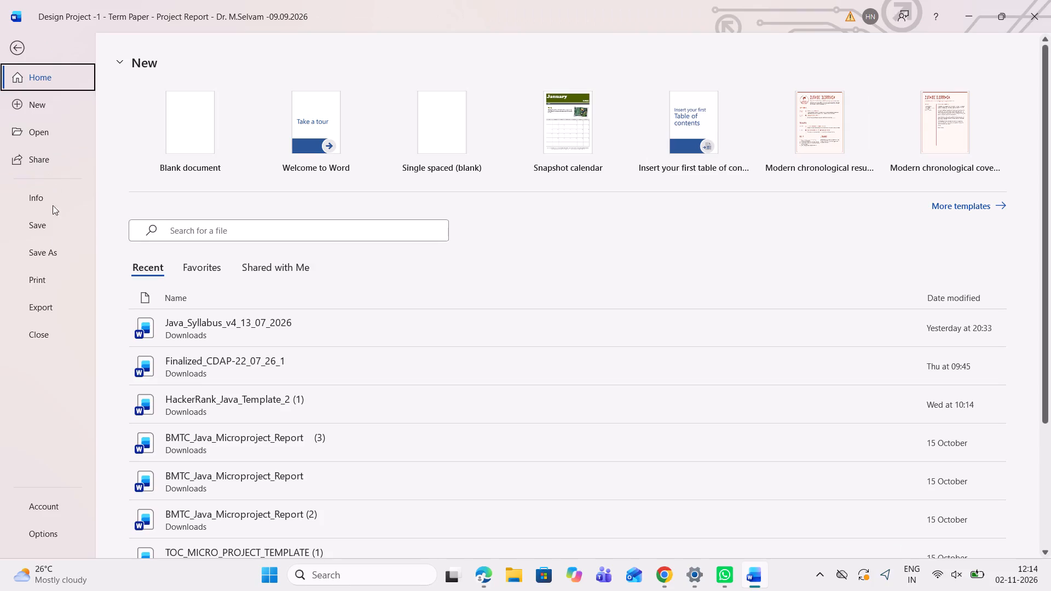
{"action": "left_click", "coordinate": [55, 250]}
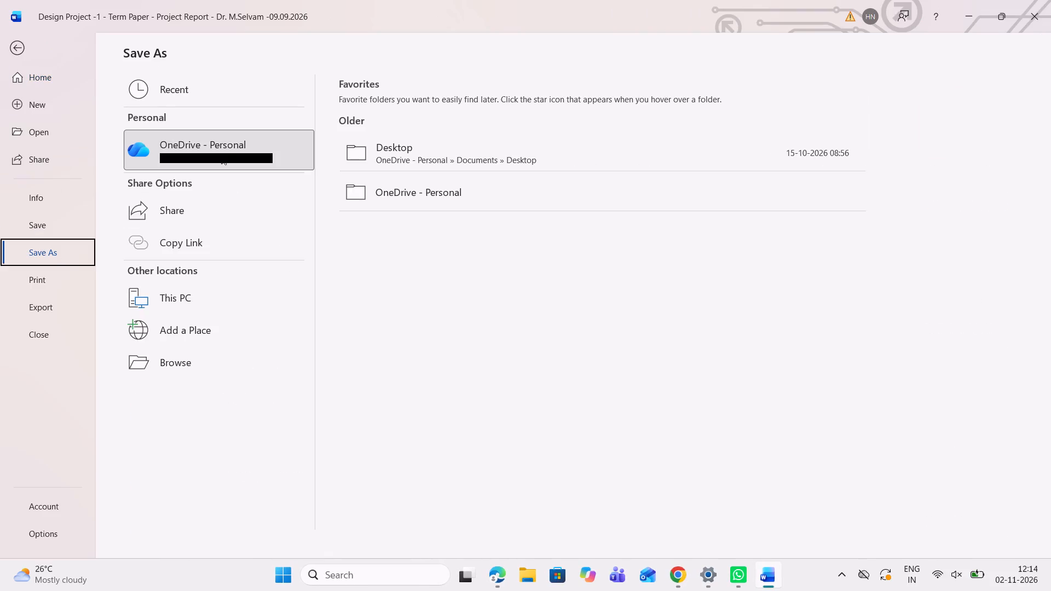
{"action": "left_click", "coordinate": [223, 145]}
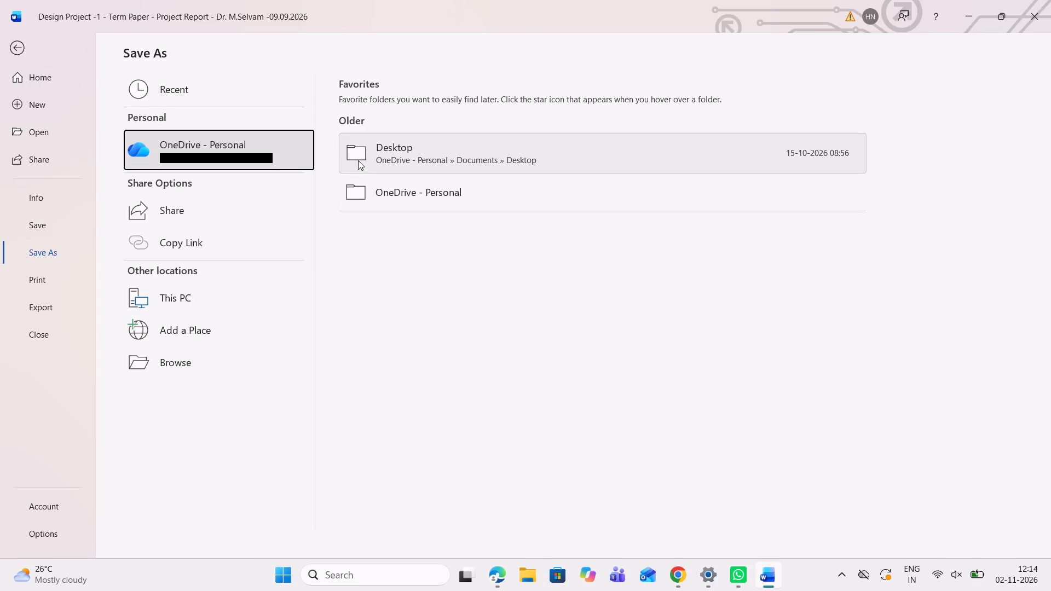
{"action": "left_click", "coordinate": [175, 291]}
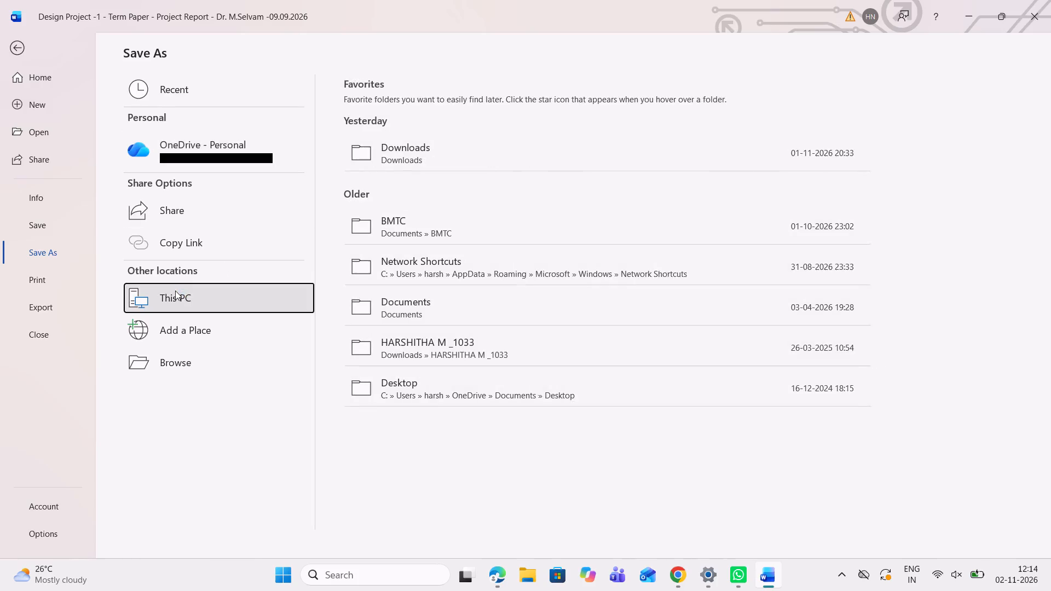
{"action": "left_click", "coordinate": [392, 162]}
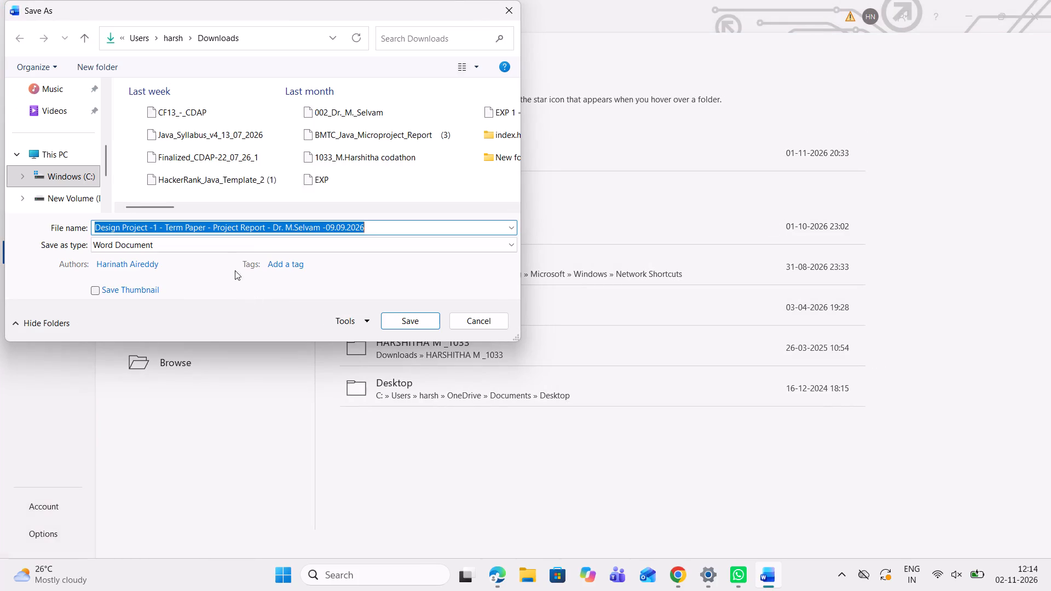
{"action": "left_click", "coordinate": [383, 224]}
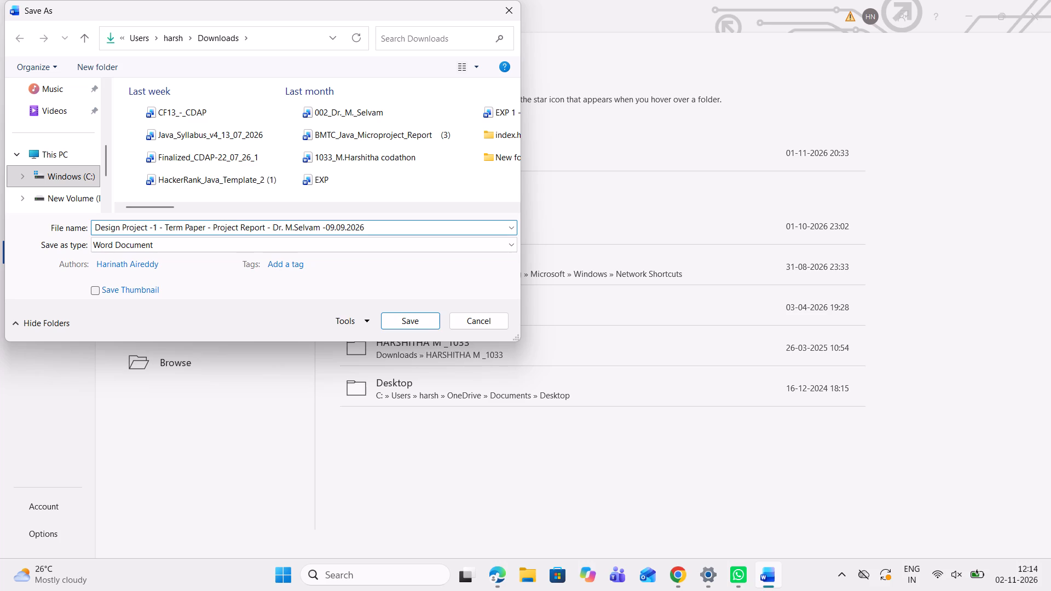
{"action": "key", "text": "BackSpace"}
{"action": "key", "text": "BackSpace"}
{"action": "key", "text": "BackSpace"}
{"action": "key", "text": "BackSpace"}
{"action": "key", "text": "BackSpace"}
{"action": "key", "text": "BackSpace"}
{"action": "key", "text": "BackSpace"}
{"action": "key", "text": "BackSpace"}
{"action": "key", "text": "BackSpace"}
{"action": "key", "text": "BackSpace"}
{"action": "key", "text": "BackSpace"}
{"action": "key", "text": "BackSpace"}
{"action": "key", "text": "BackSpace"}
{"action": "key", "text": "BackSpace"}
{"action": "key", "text": "BackSpace"}
{"action": "key", "text": "BackSpace"}
{"action": "key", "text": "BackSpace"}
{"action": "key", "text": "BackSpace"}
{"action": "key", "text": "BackSpace"}
{"action": "key", "text": "BackSpace"}
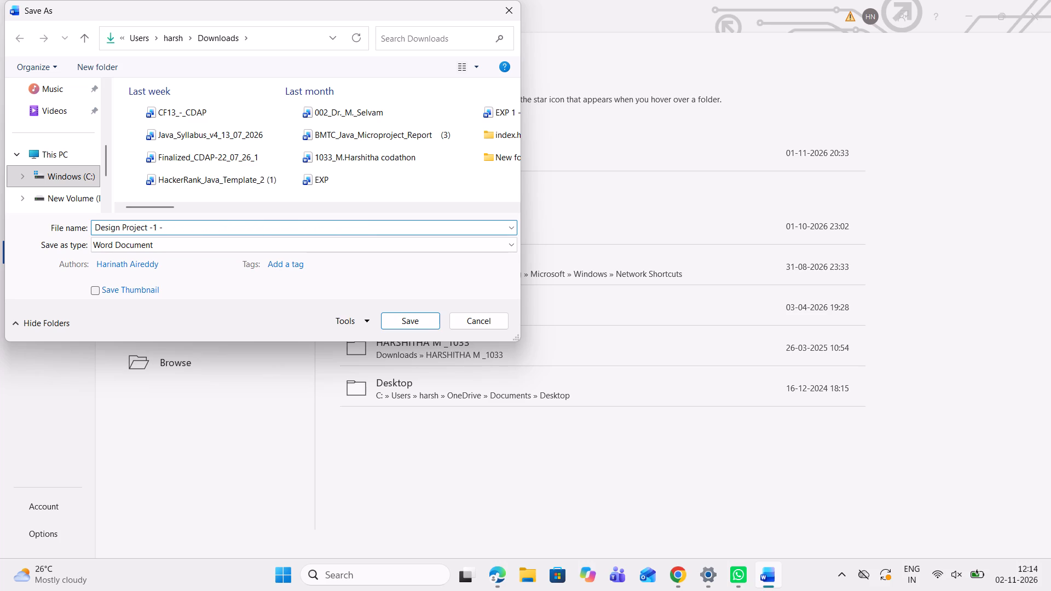
{"action": "key", "text": "space"}
{"action": "type", "text": "reo"}
{"action": "key", "text": "BackSpace"}
{"action": "type", "text": "port"}
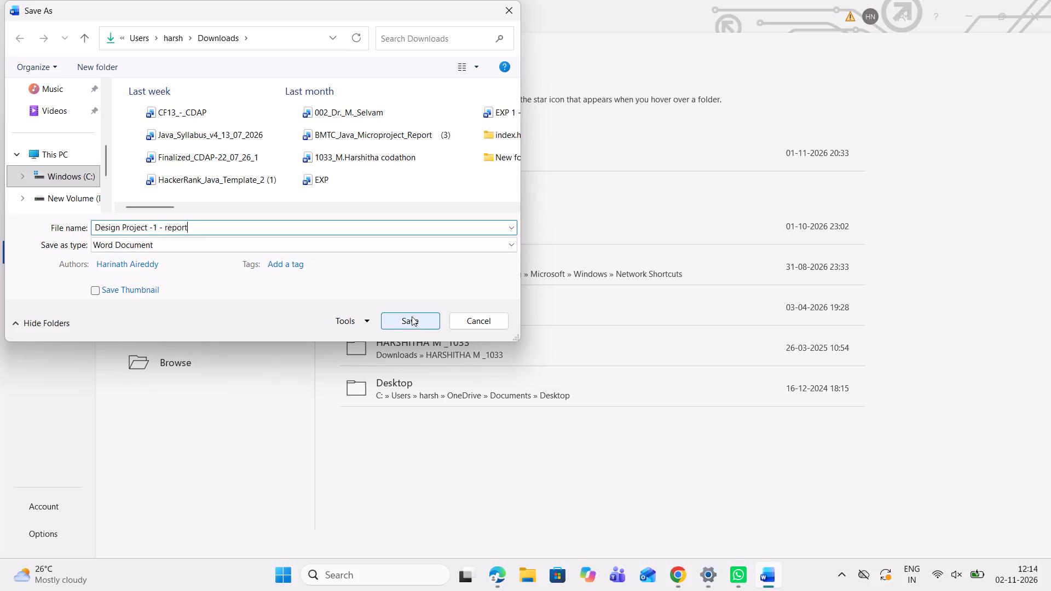
{"action": "left_click", "coordinate": [412, 316]}
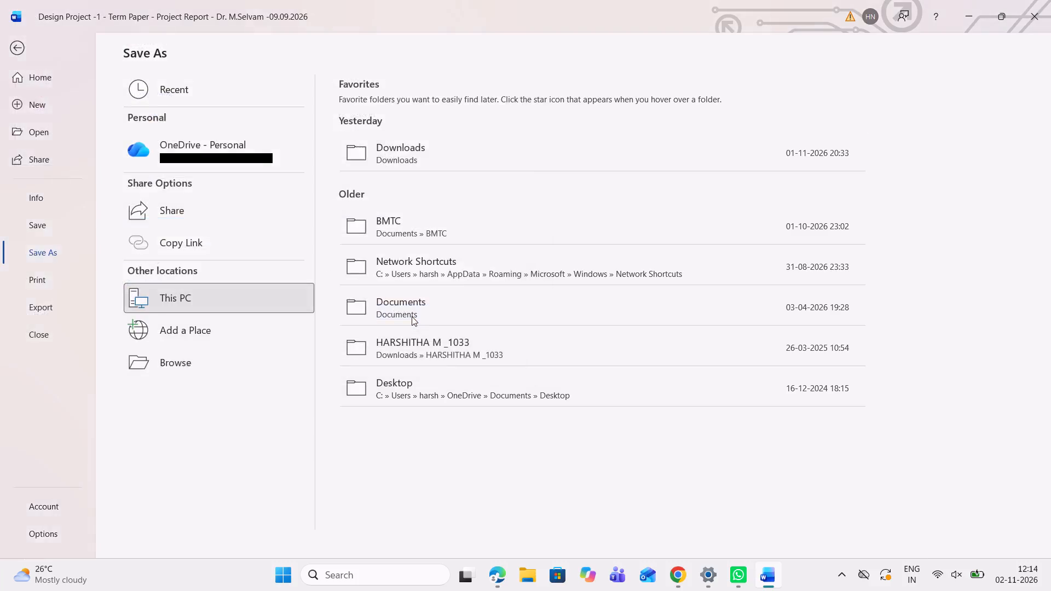
Minimize the saved report's window to get back to the browser.
{"action": "scroll", "coordinate": [614, 246], "scroll_direction": "up", "scroll_amount": 7}
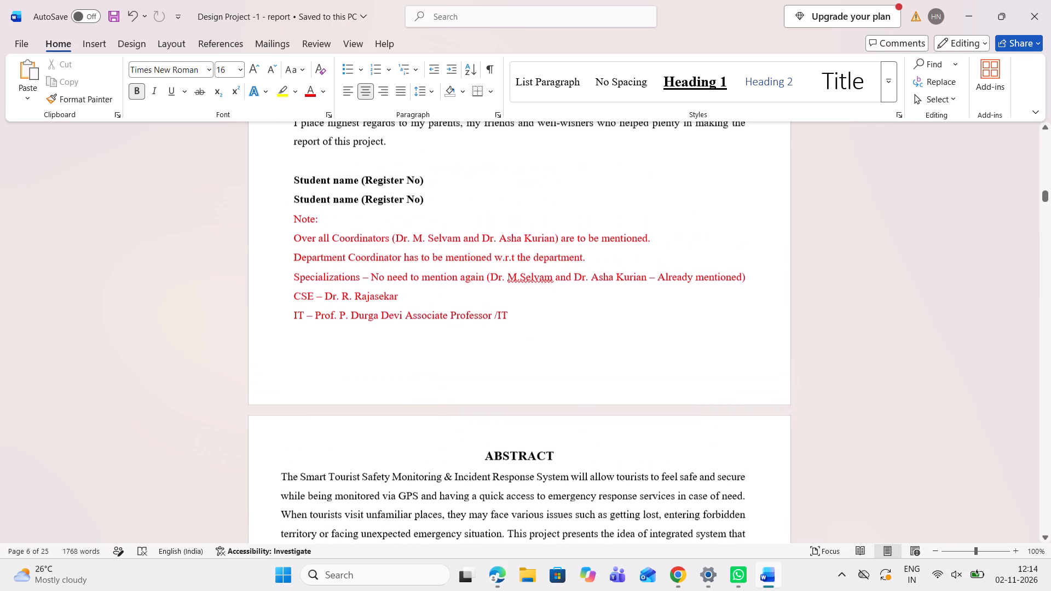